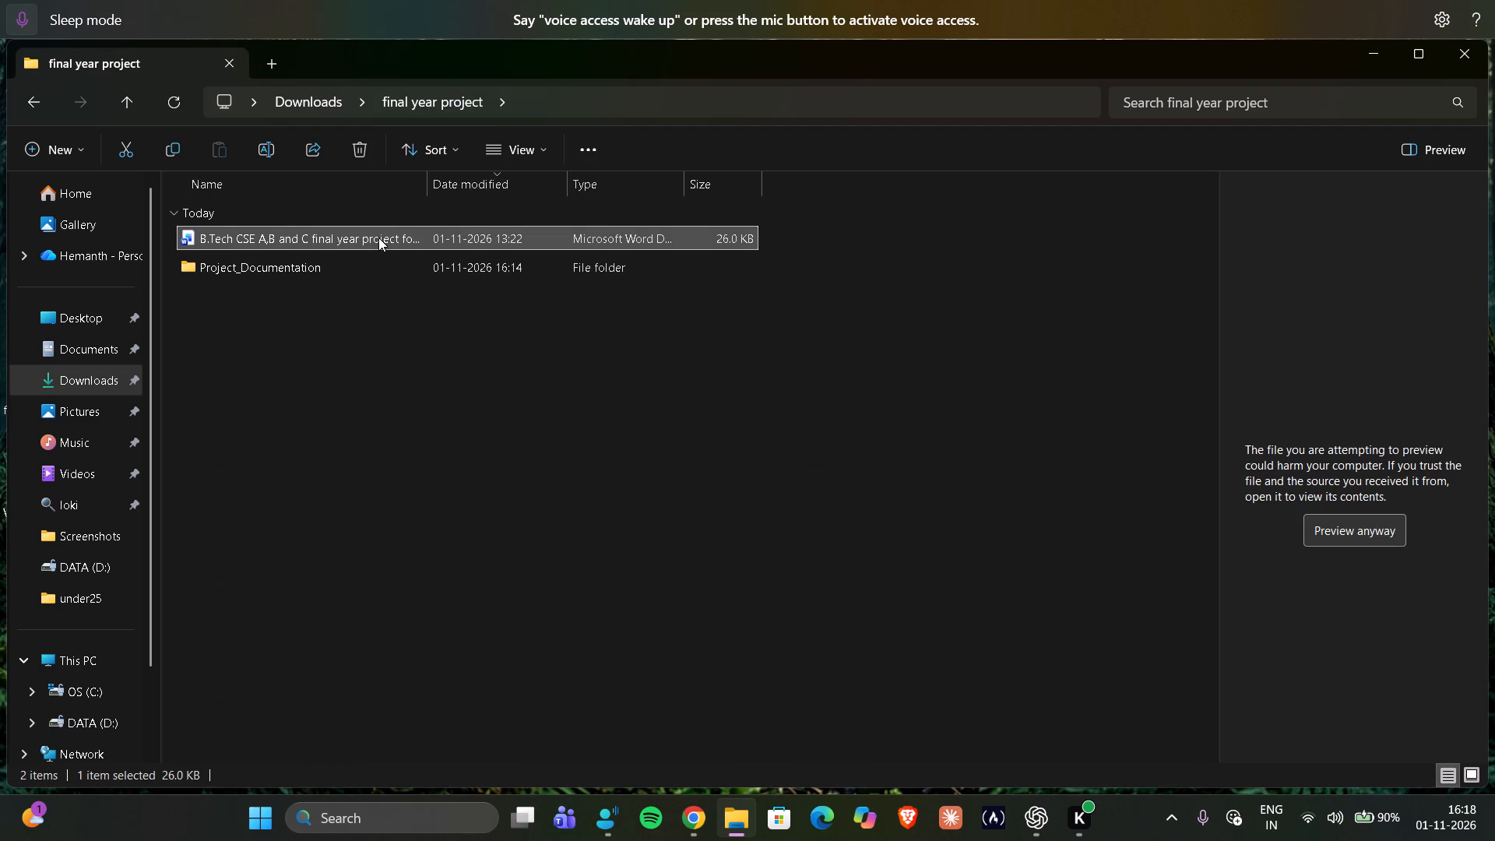
double_click(378, 238)
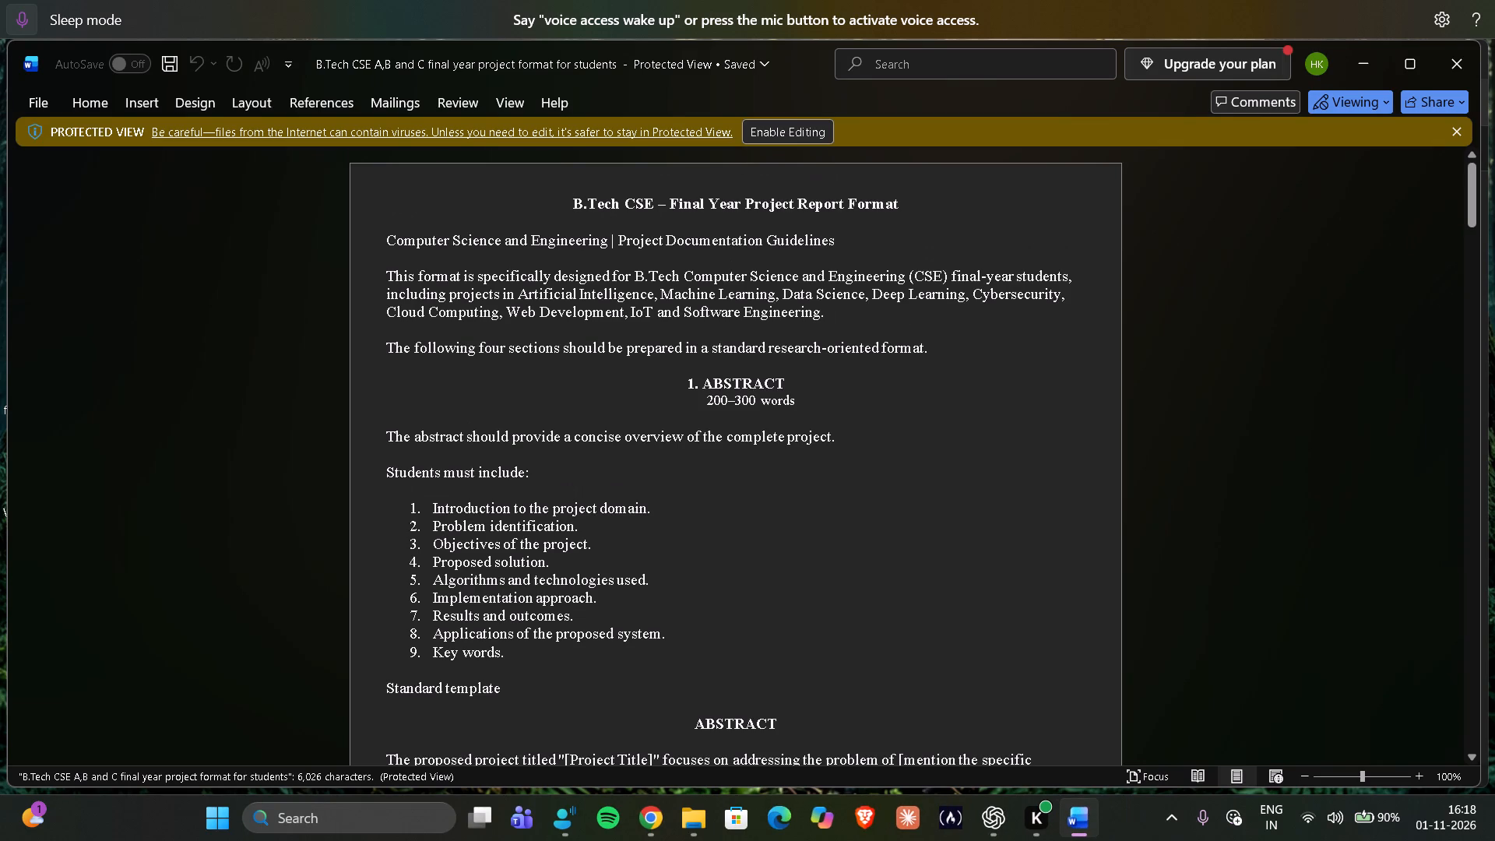
click(798, 142)
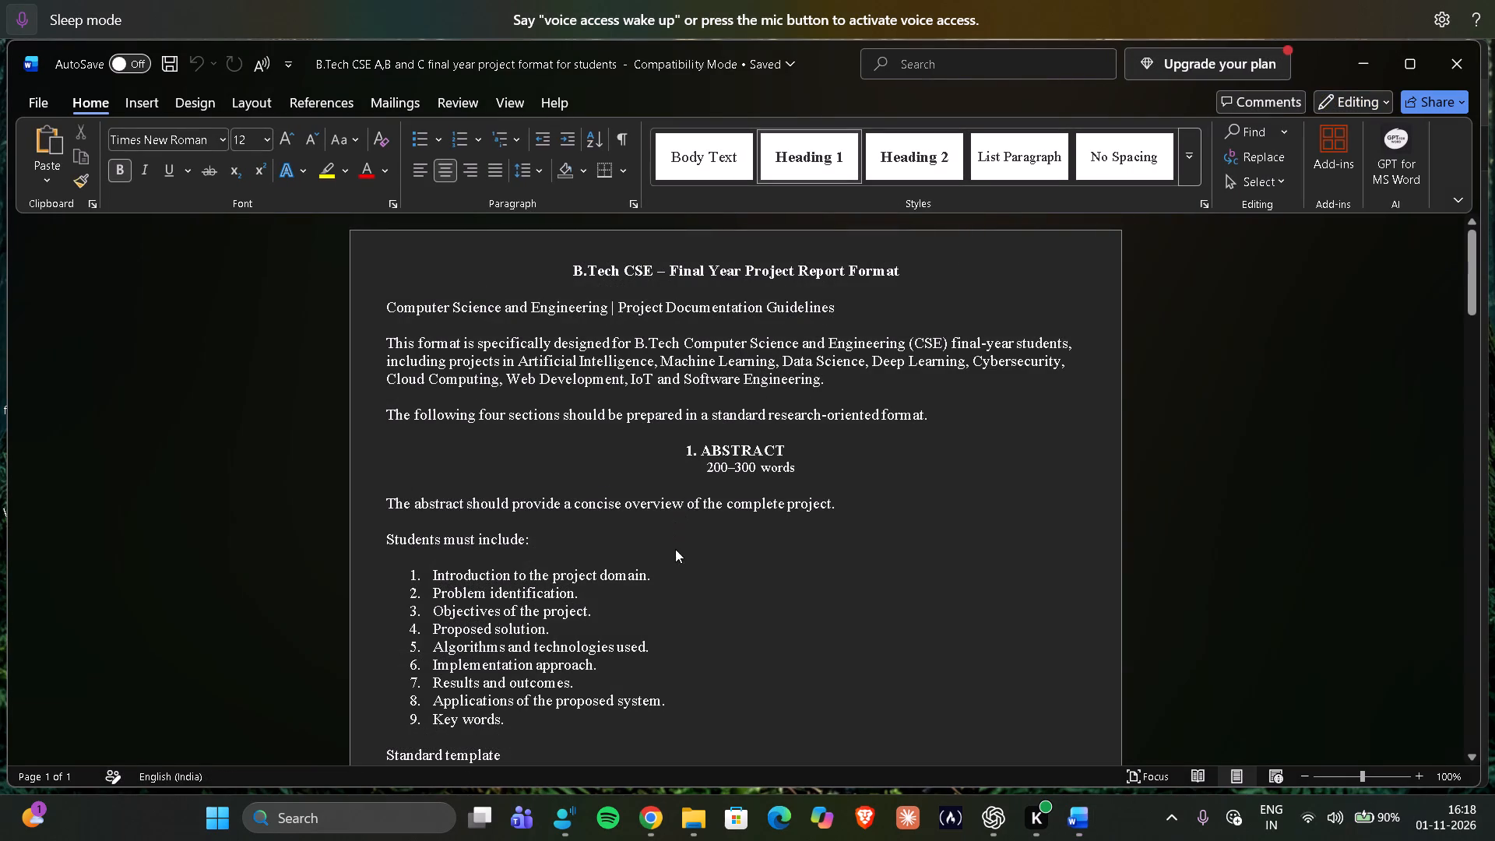
Review the report format guidelines from the abstract through the research methodology section, and close the document.
scroll(682, 554, up, 4)
scroll(693, 543, down, 6)
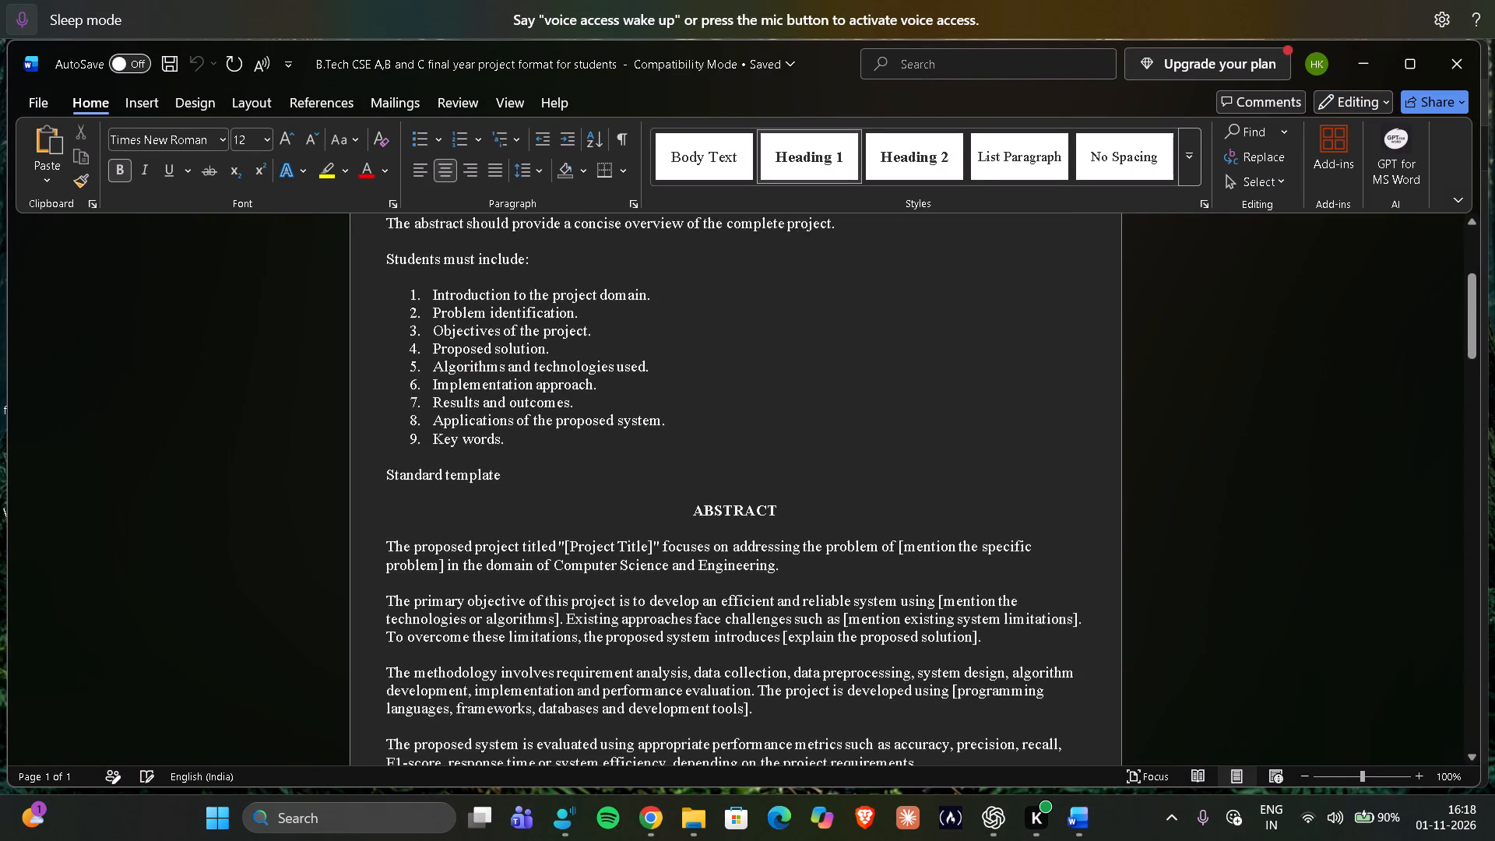
scroll(697, 552, down, 5)
scroll(700, 559, up, 14)
scroll(700, 564, down, 15)
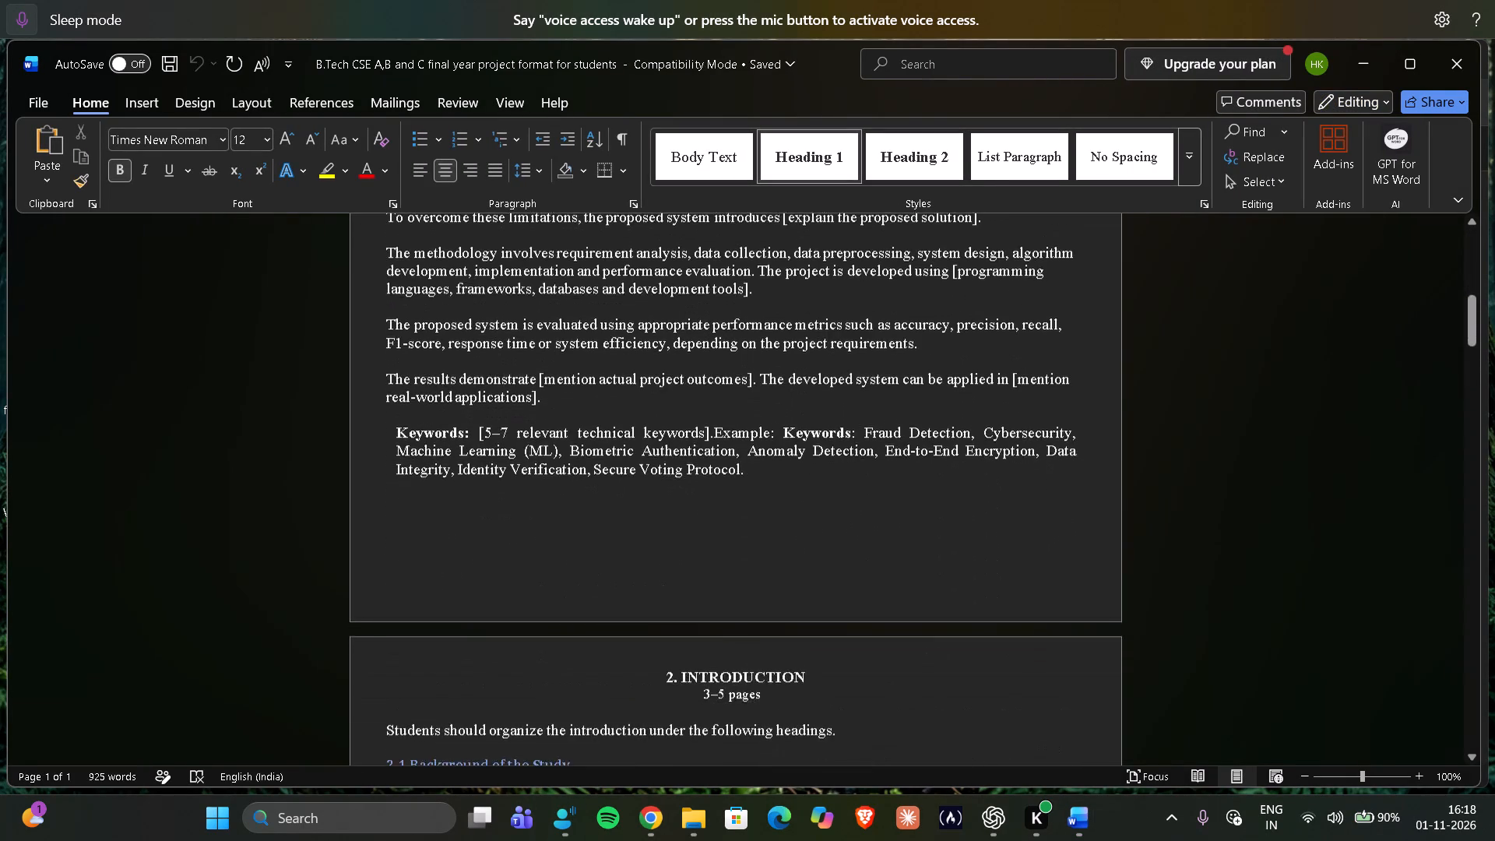
scroll(699, 600, down, 6)
scroll(699, 600, down, 20)
scroll(699, 600, down, 17)
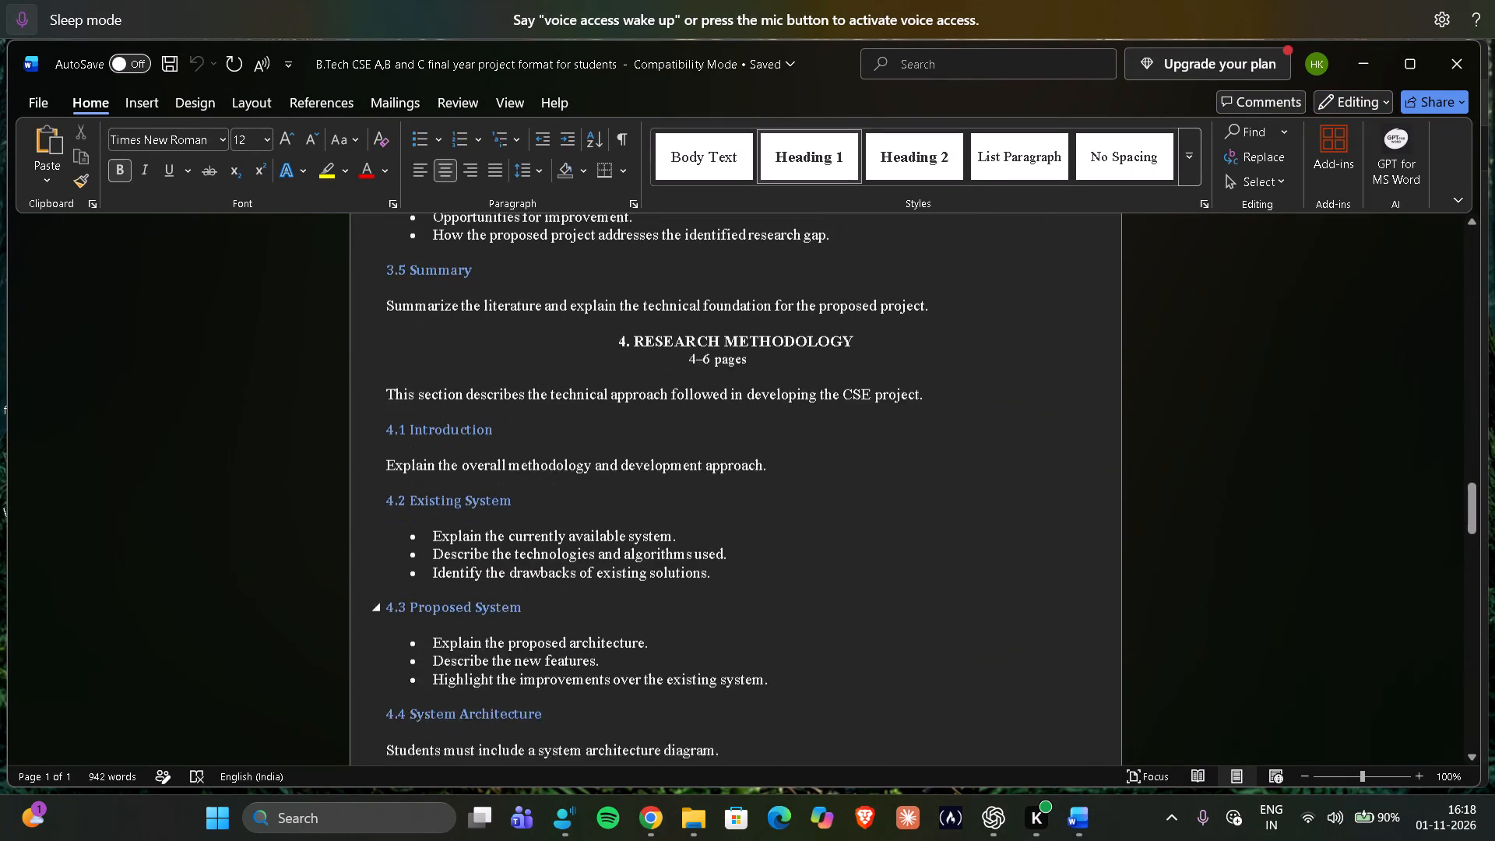
click(1445, 58)
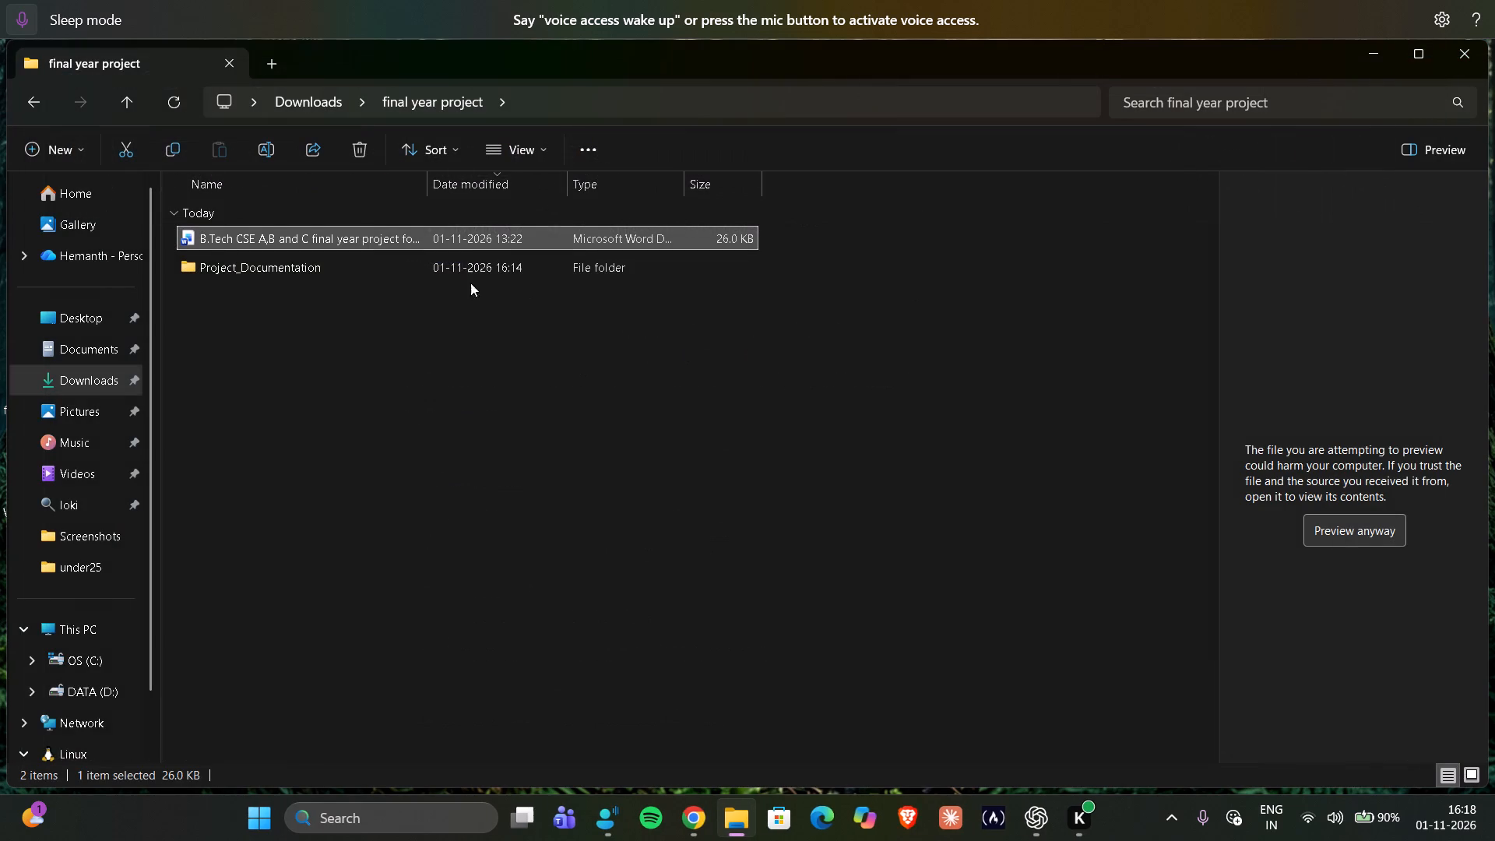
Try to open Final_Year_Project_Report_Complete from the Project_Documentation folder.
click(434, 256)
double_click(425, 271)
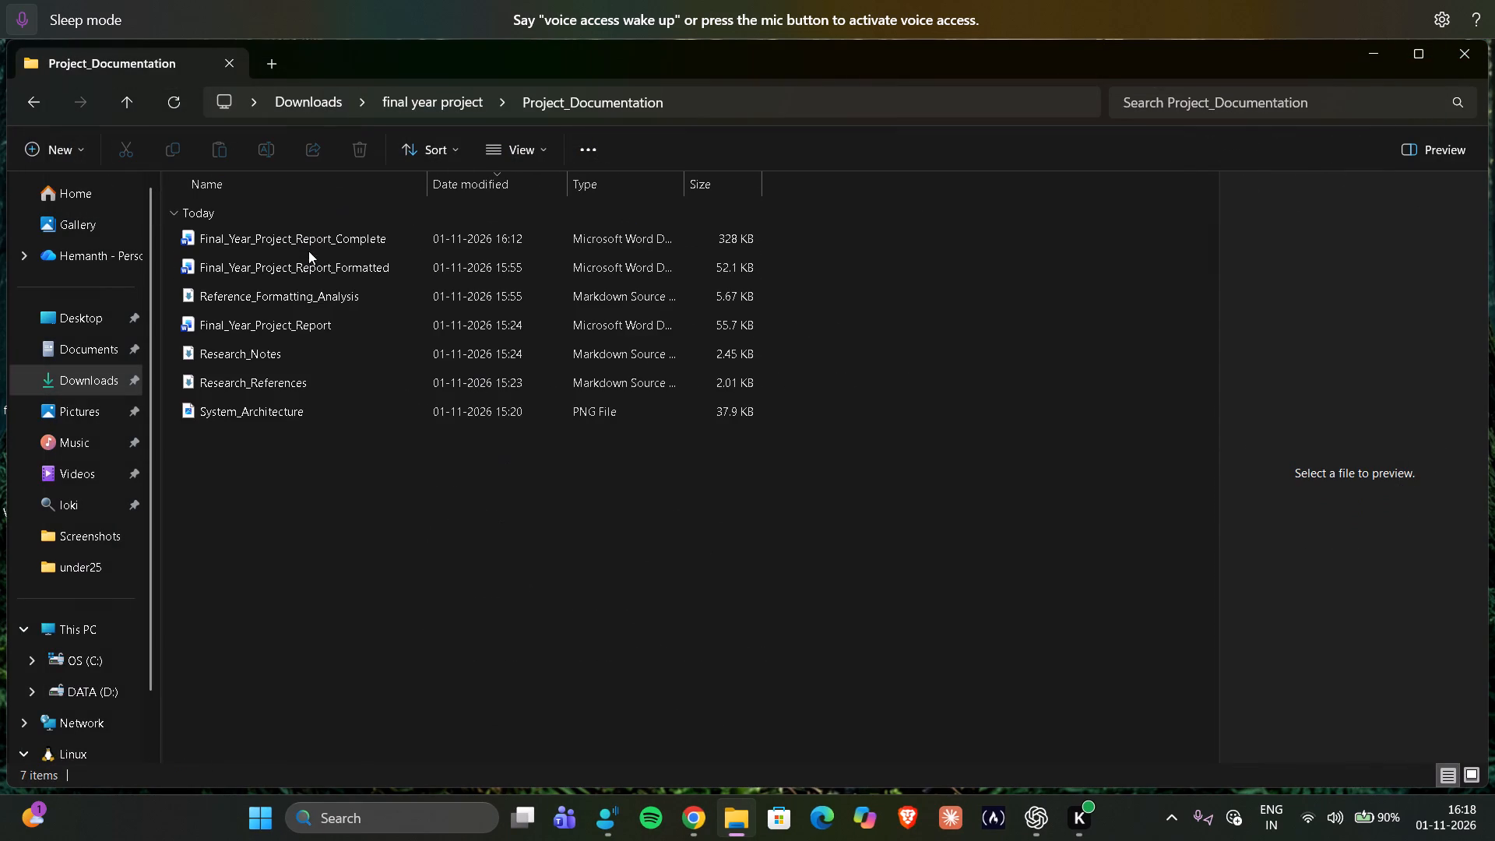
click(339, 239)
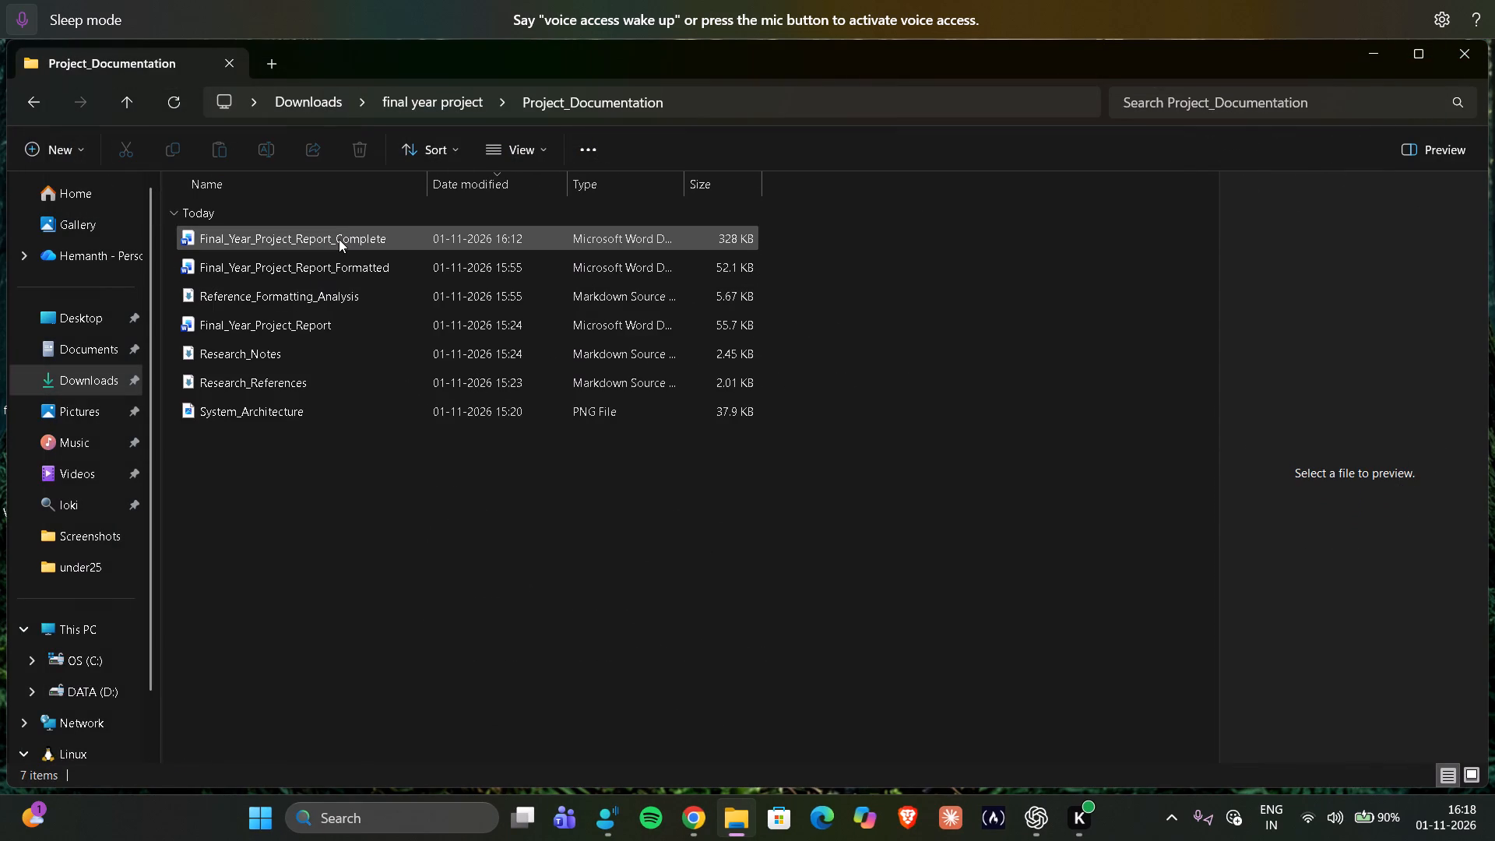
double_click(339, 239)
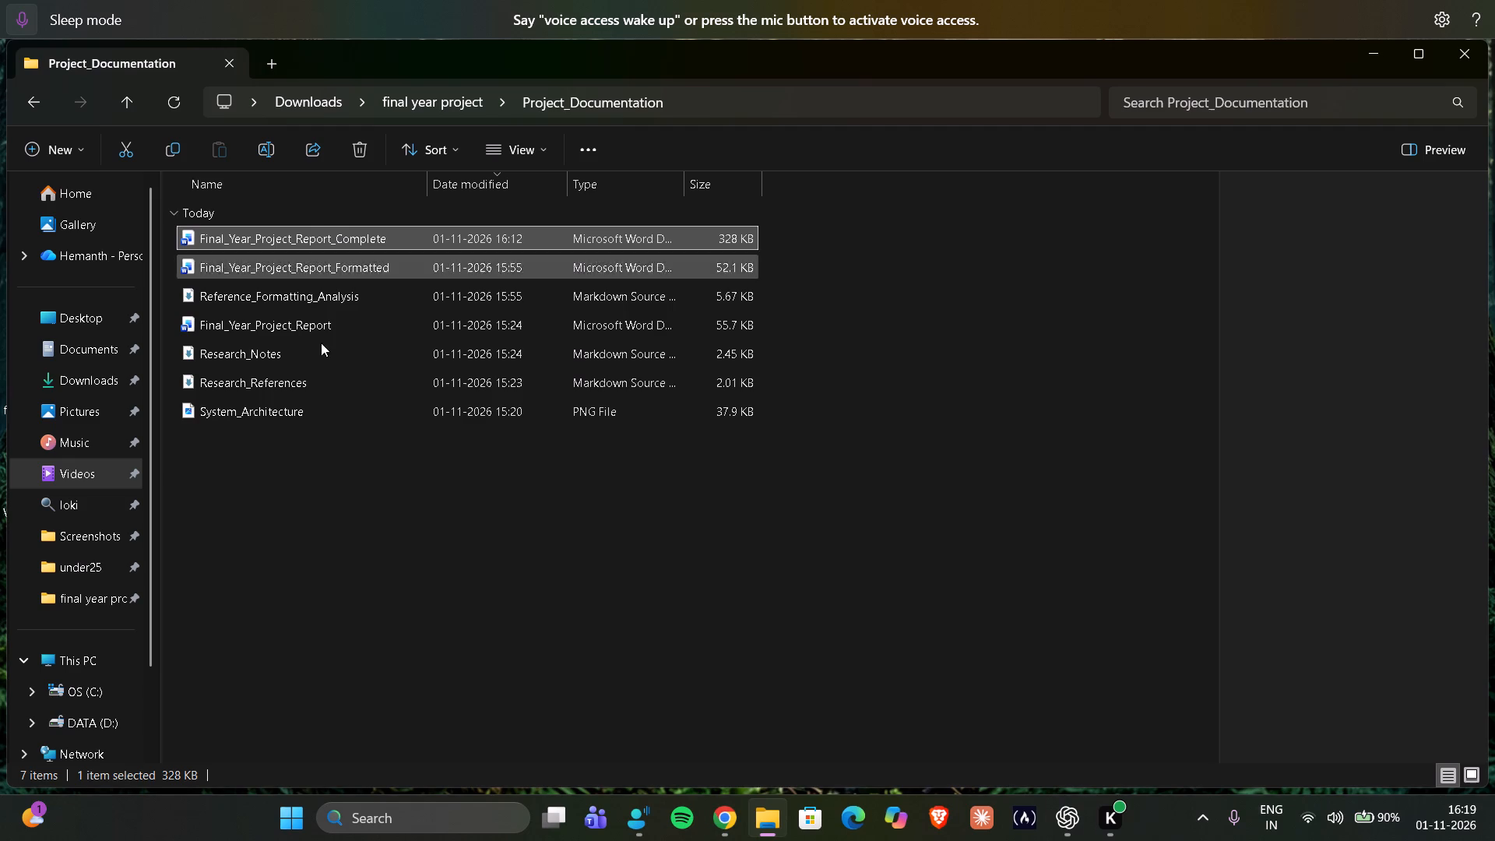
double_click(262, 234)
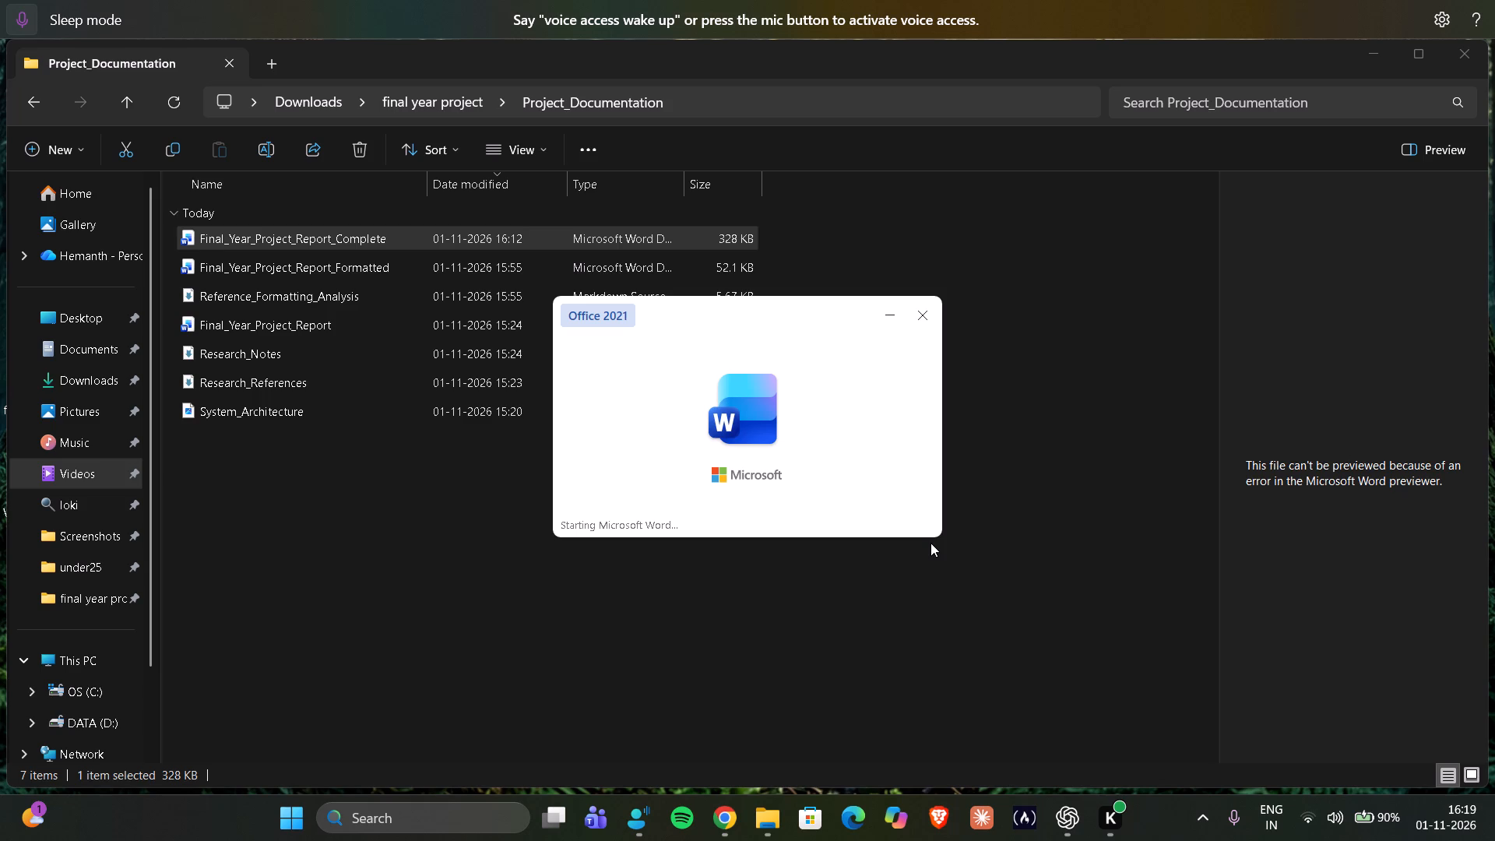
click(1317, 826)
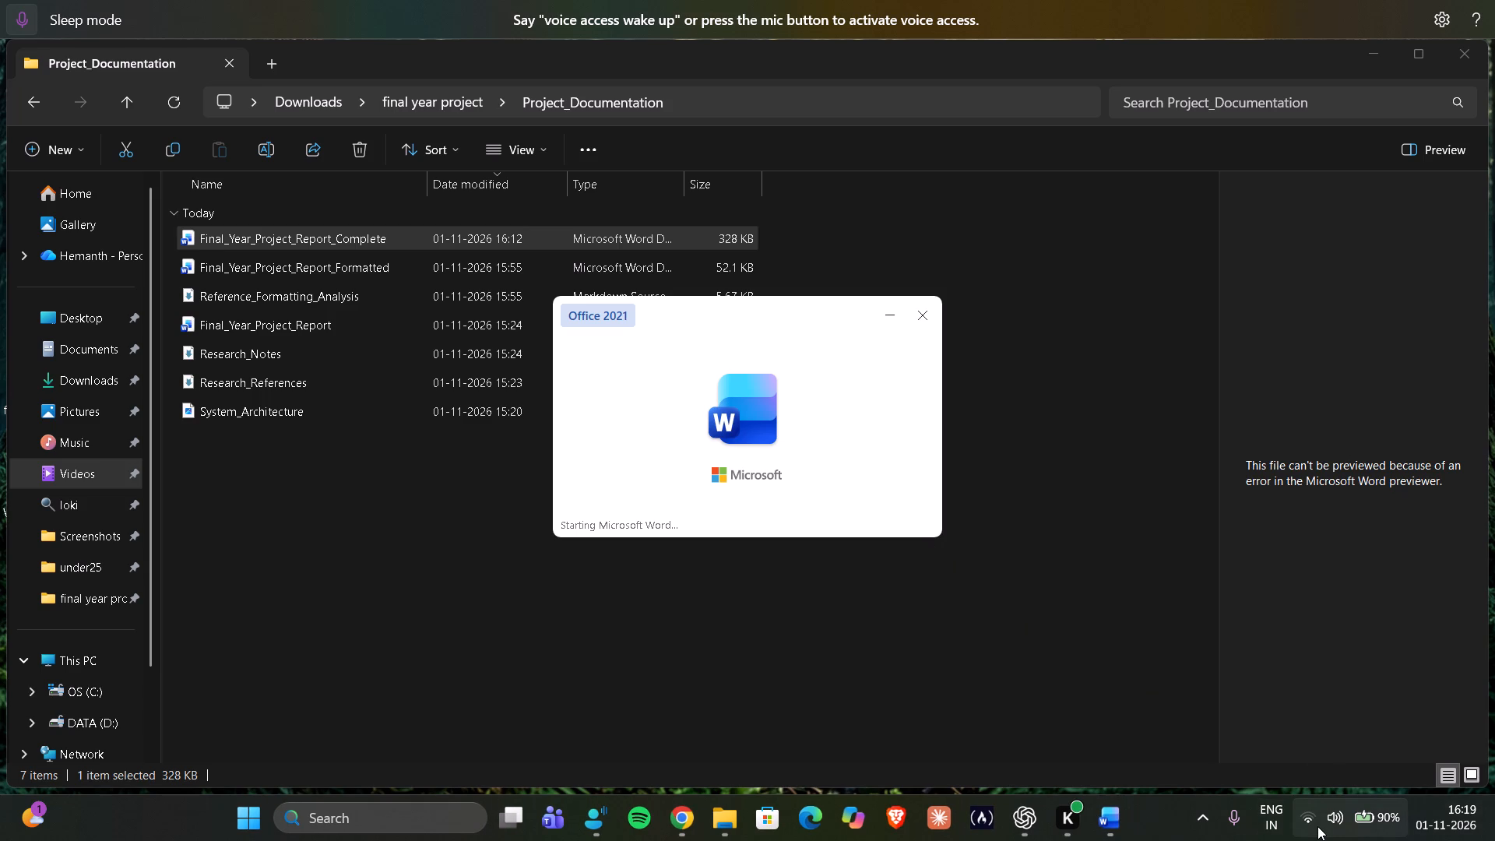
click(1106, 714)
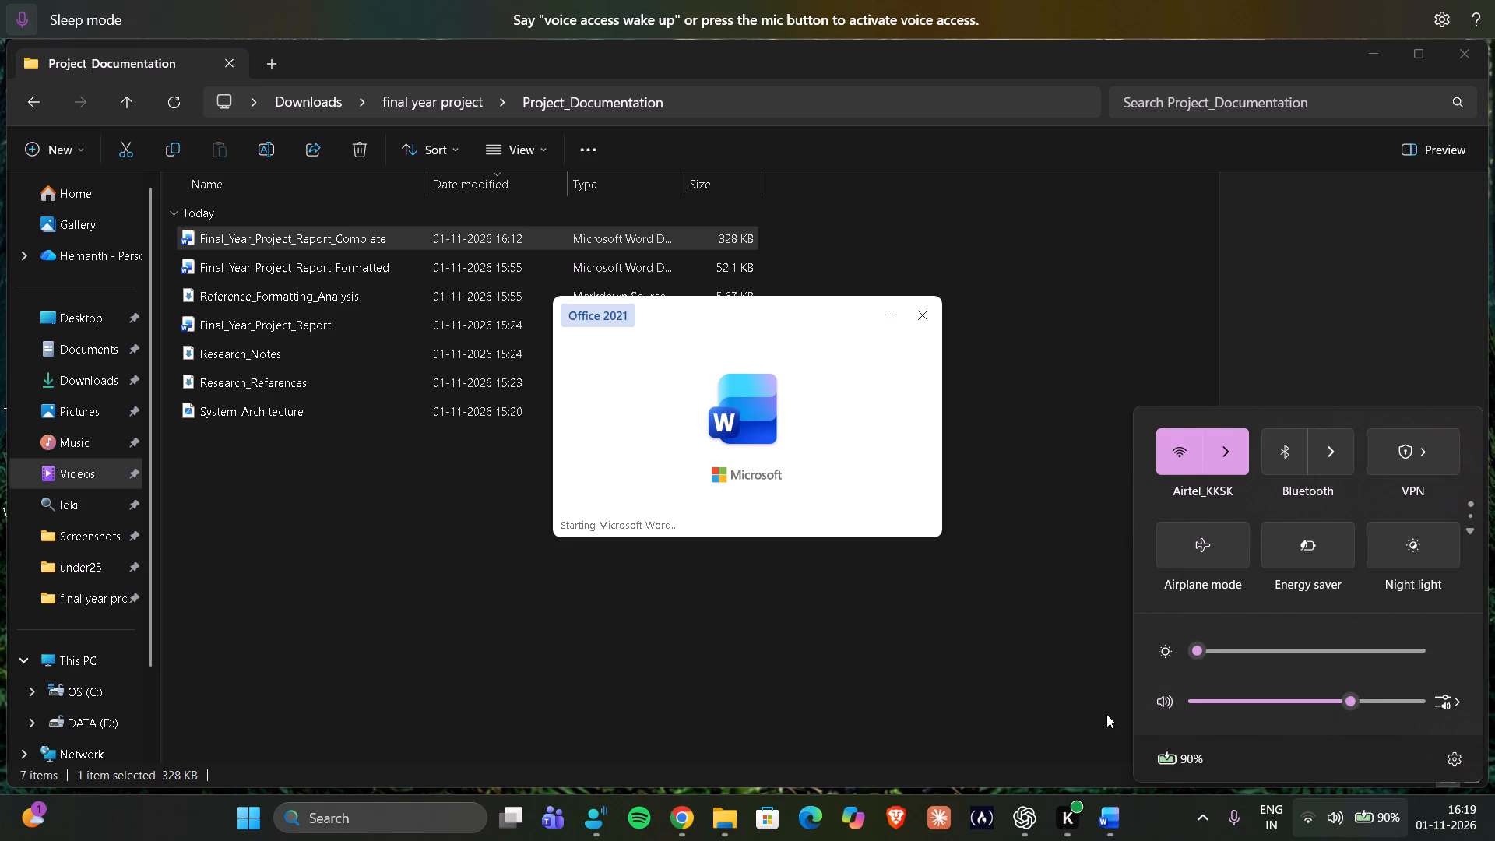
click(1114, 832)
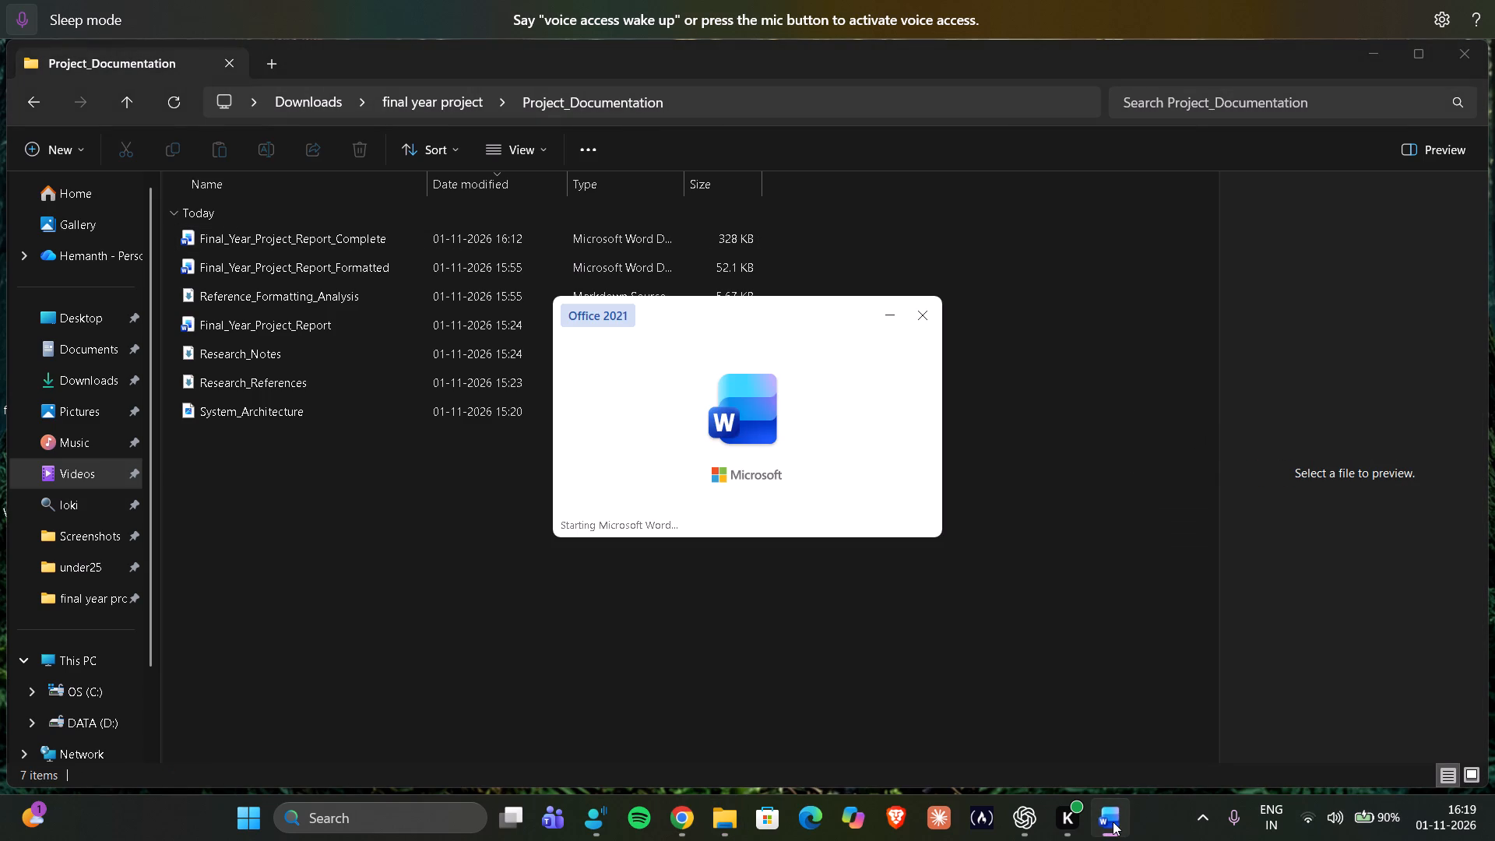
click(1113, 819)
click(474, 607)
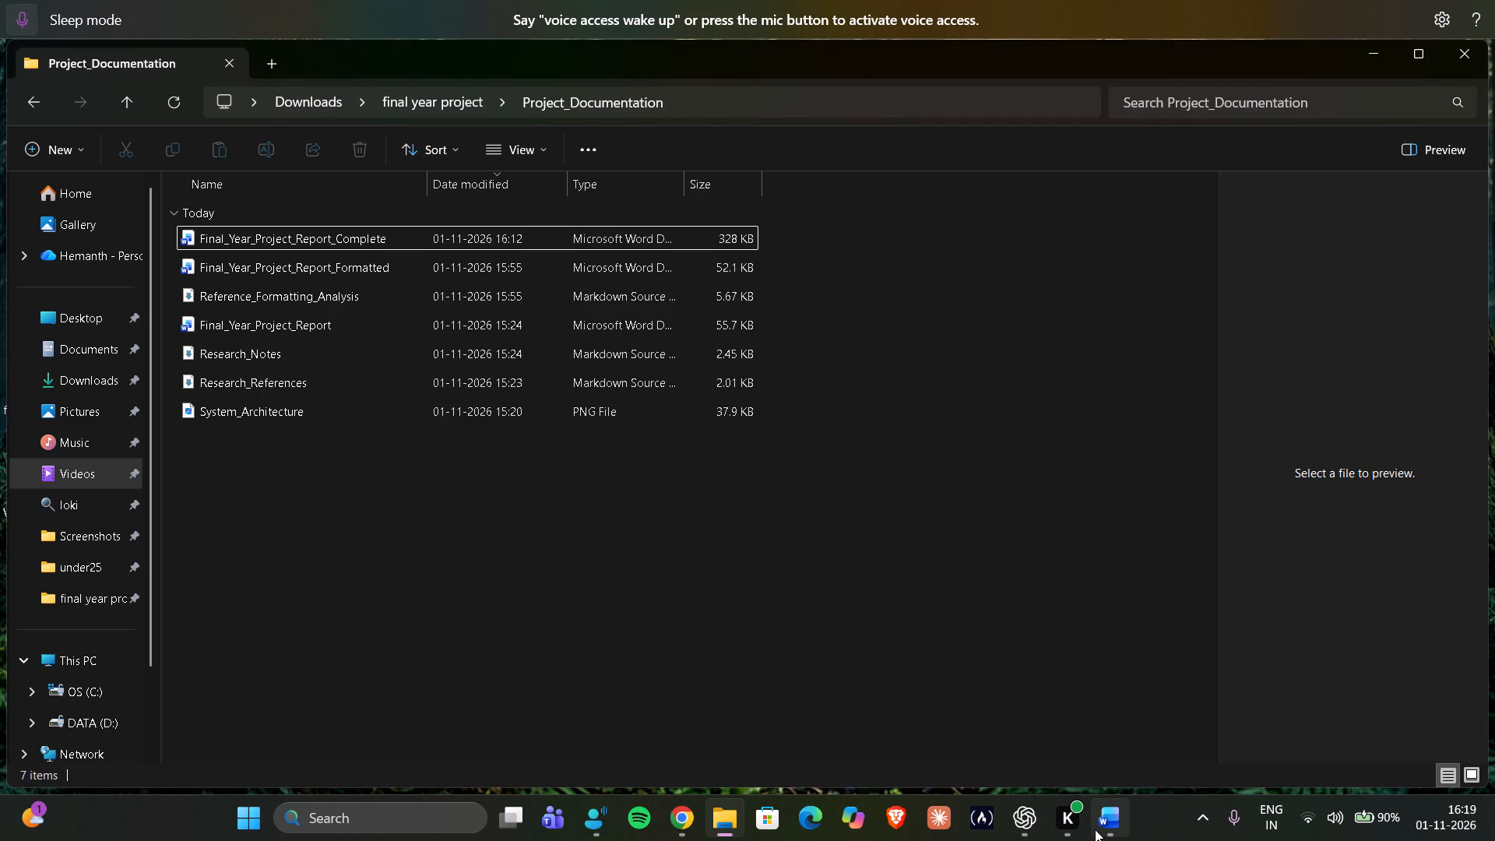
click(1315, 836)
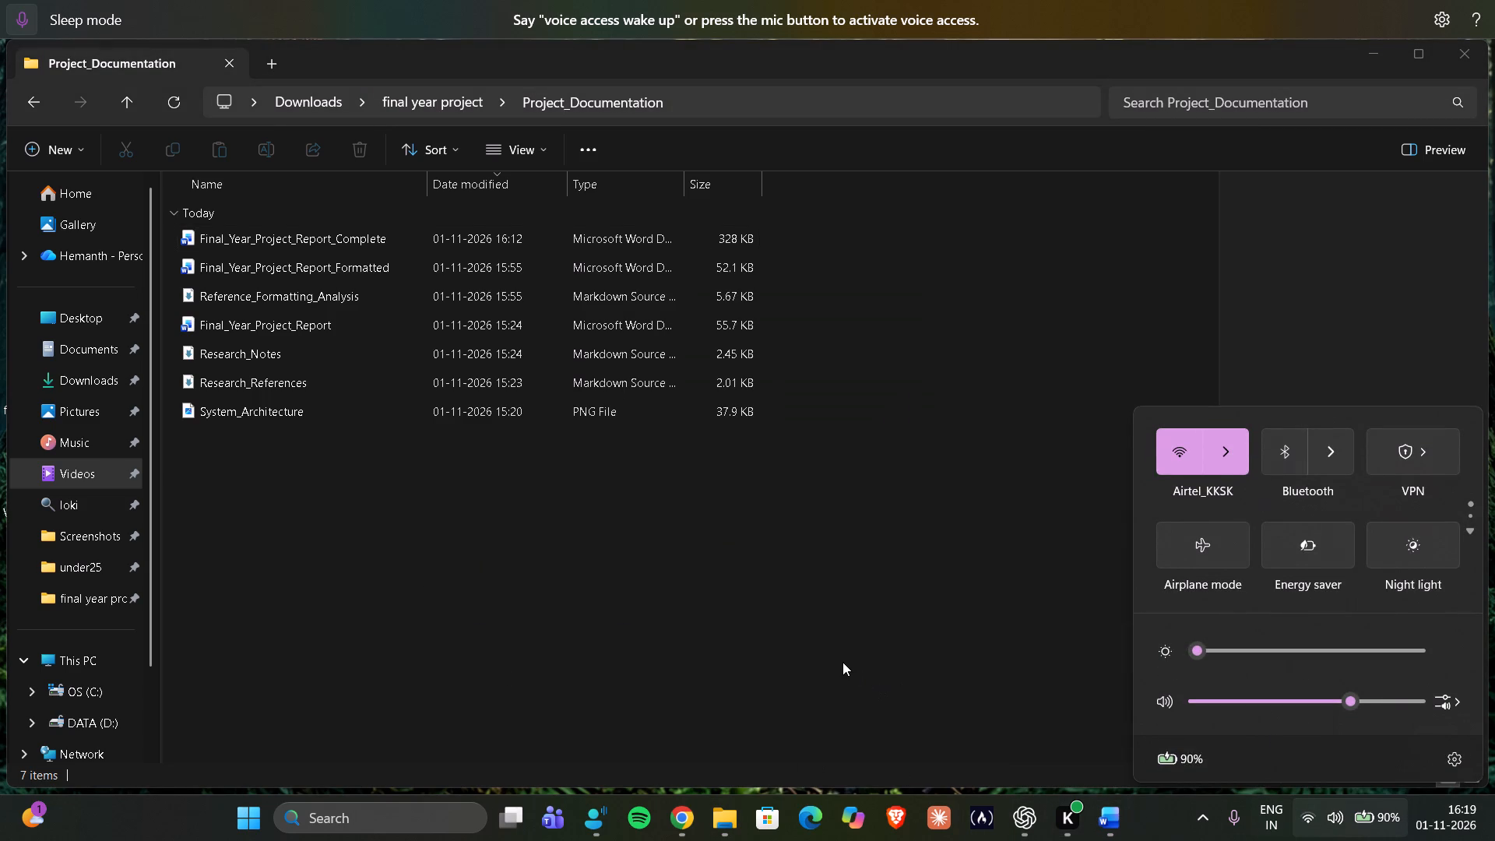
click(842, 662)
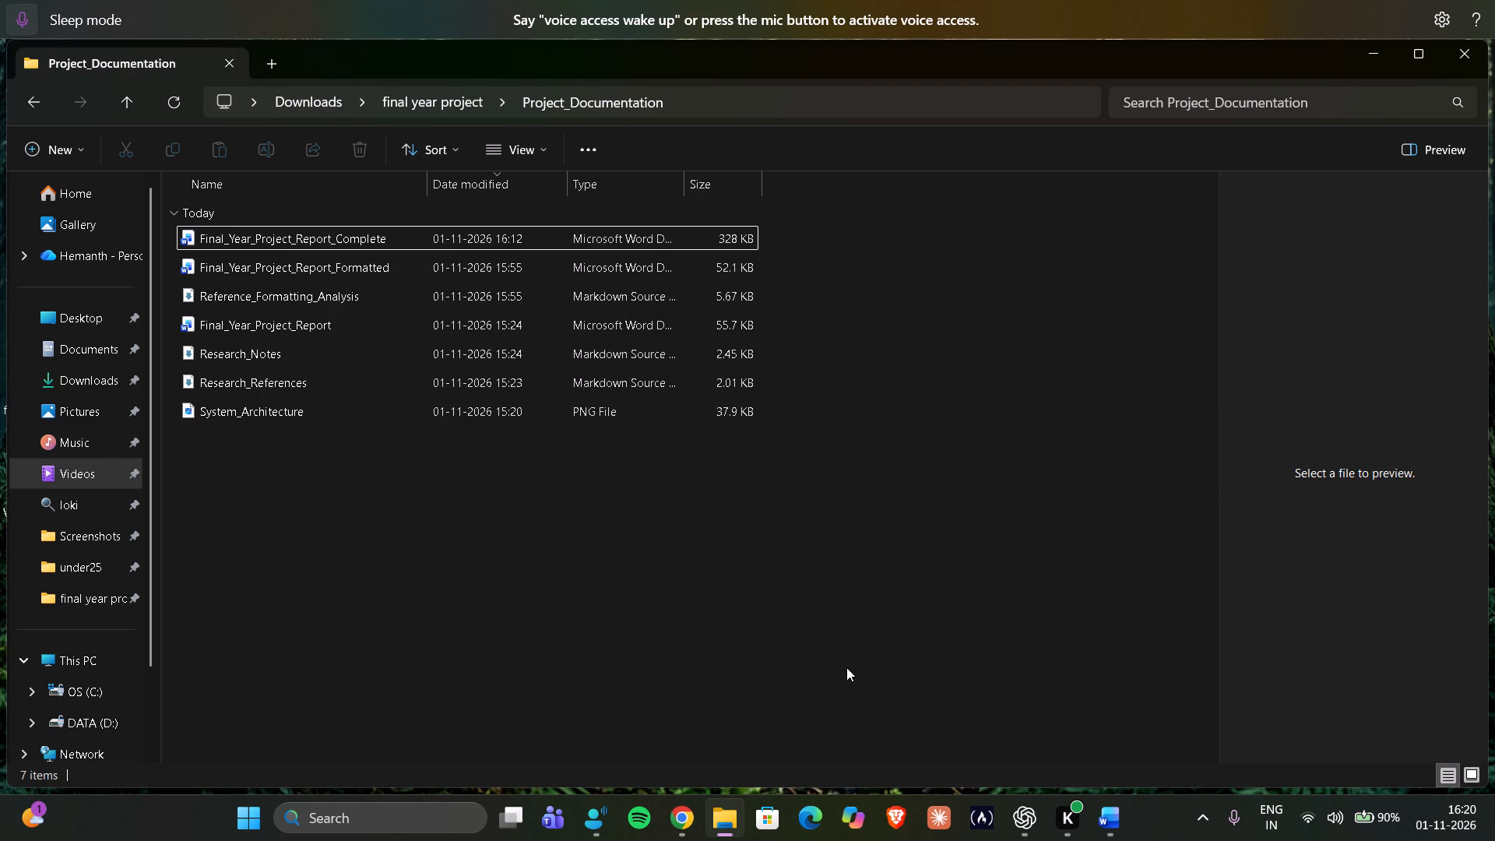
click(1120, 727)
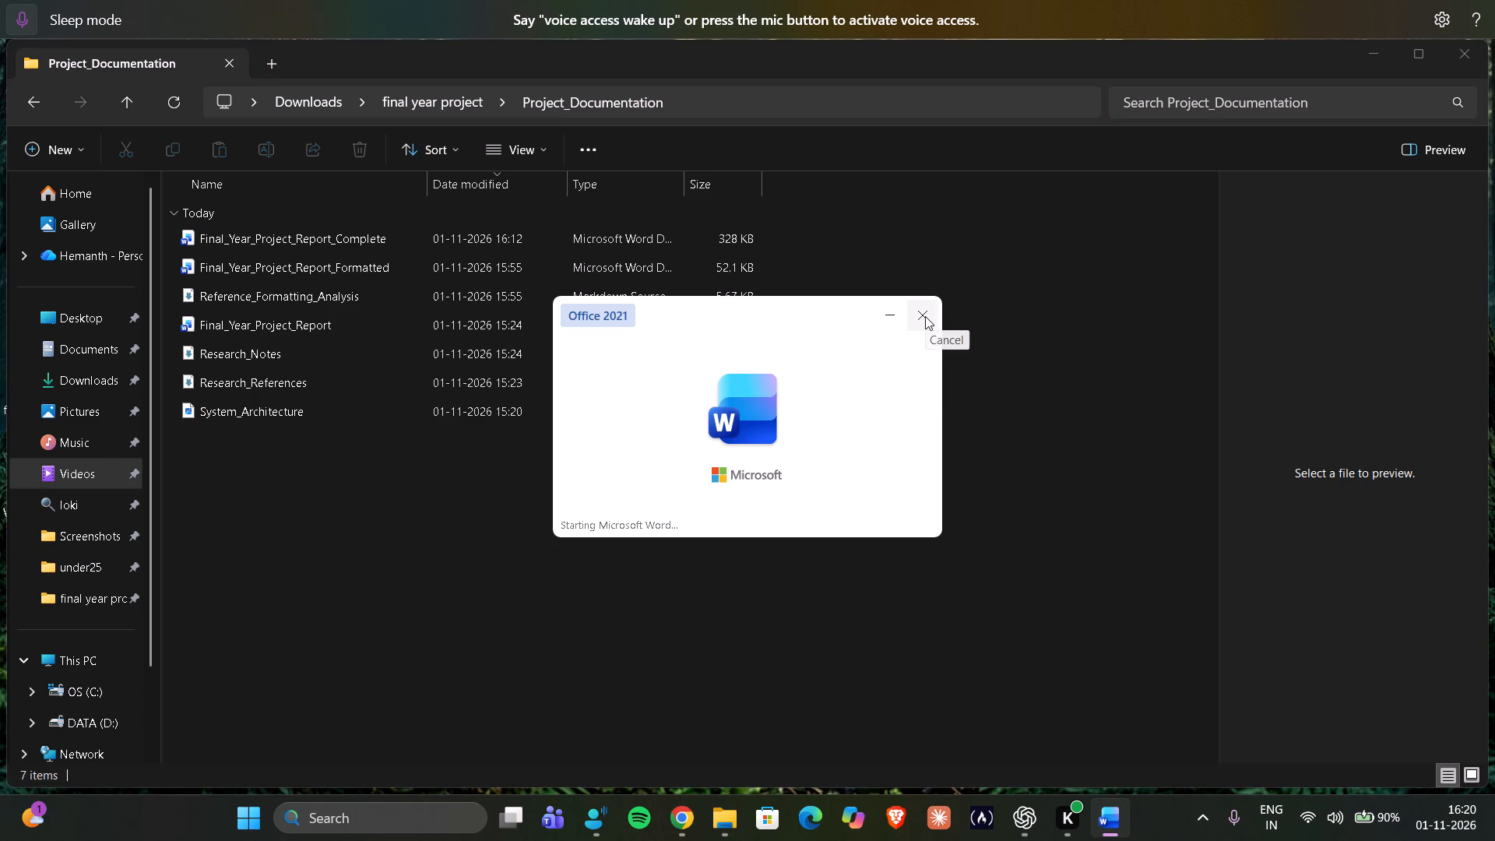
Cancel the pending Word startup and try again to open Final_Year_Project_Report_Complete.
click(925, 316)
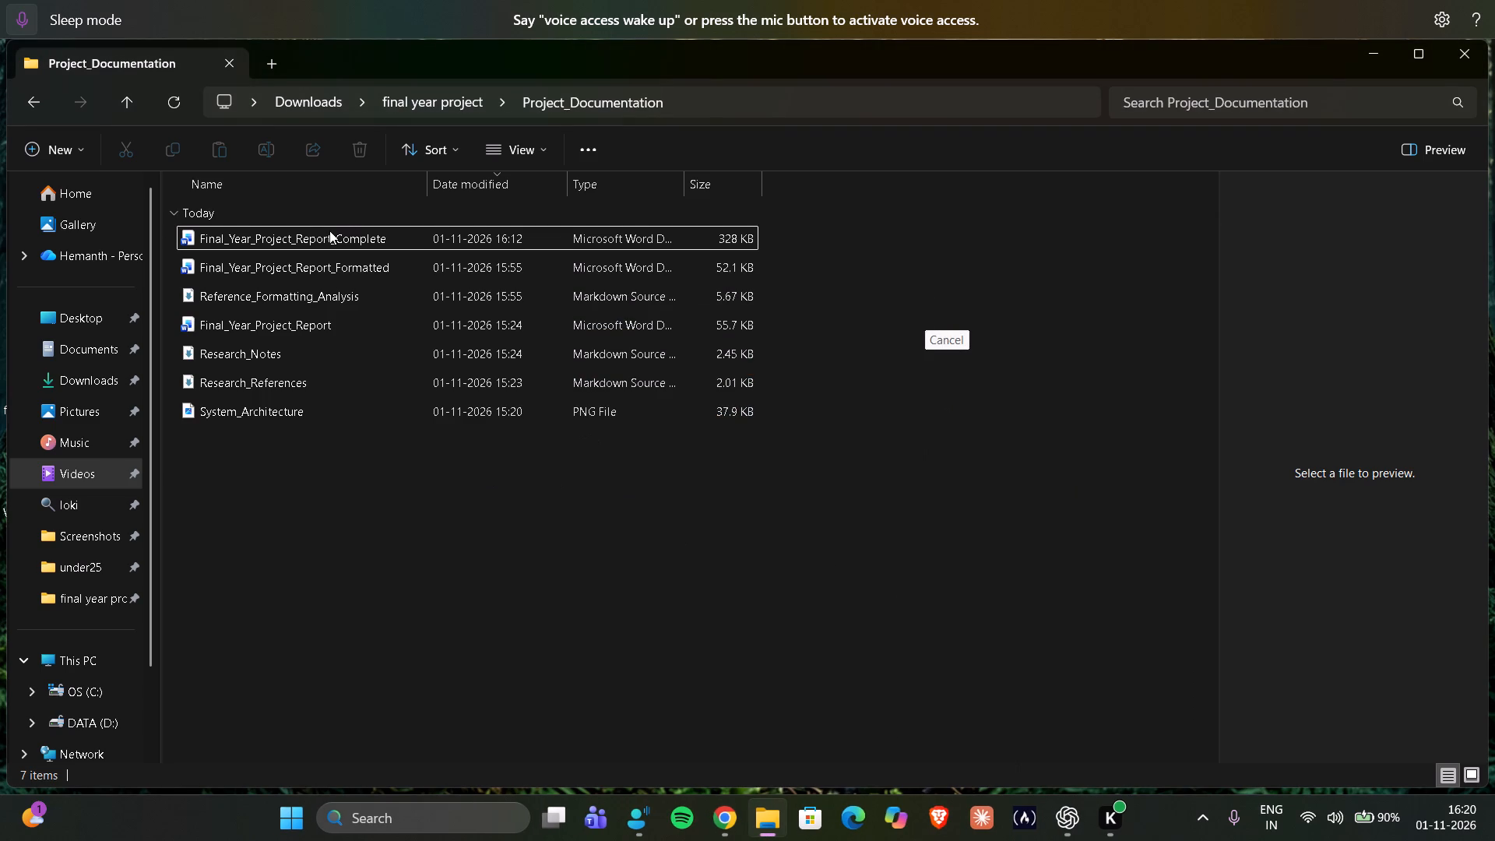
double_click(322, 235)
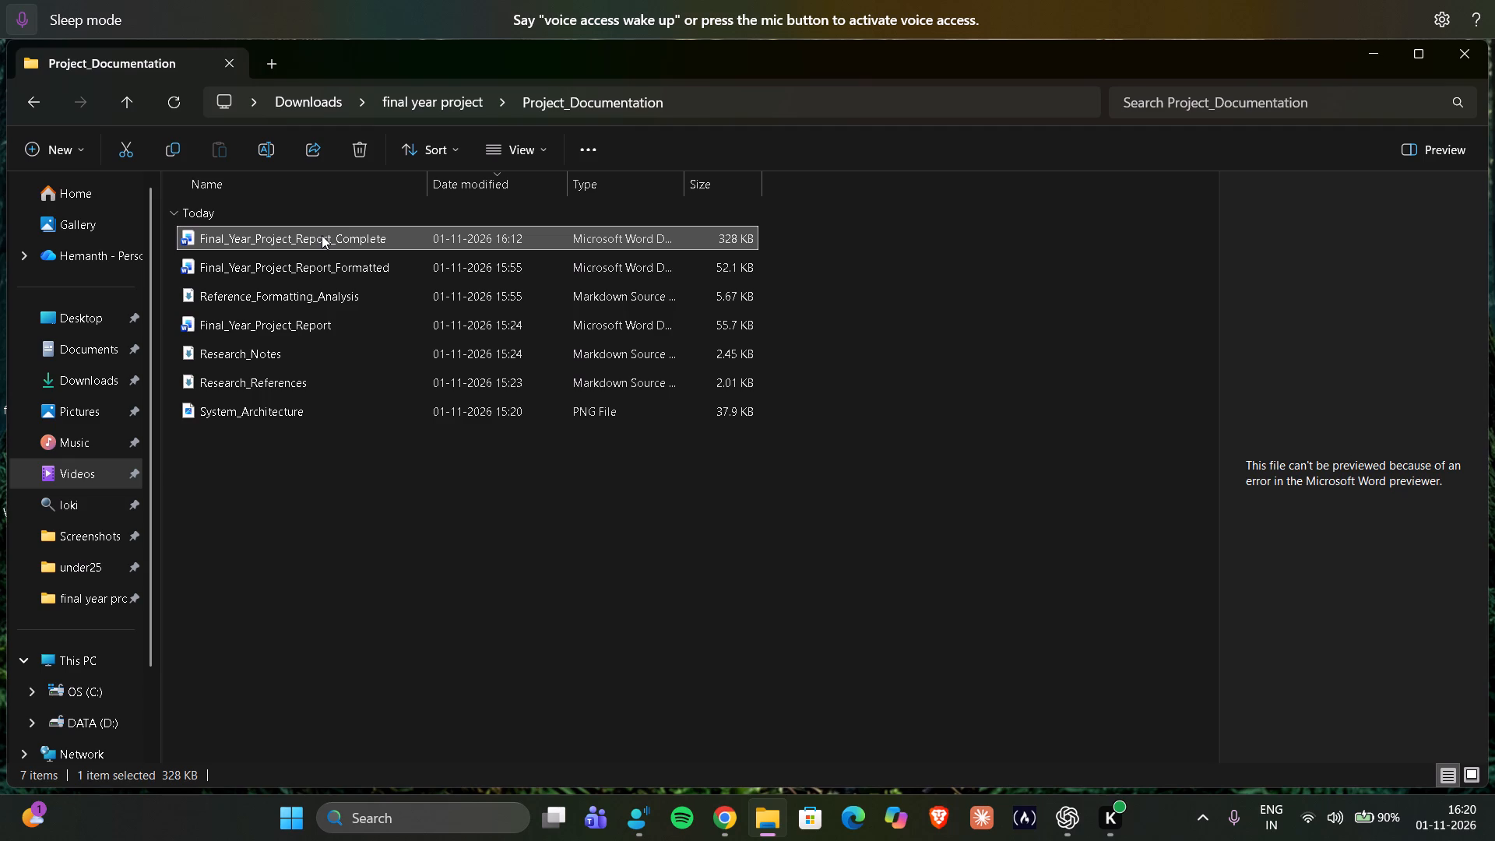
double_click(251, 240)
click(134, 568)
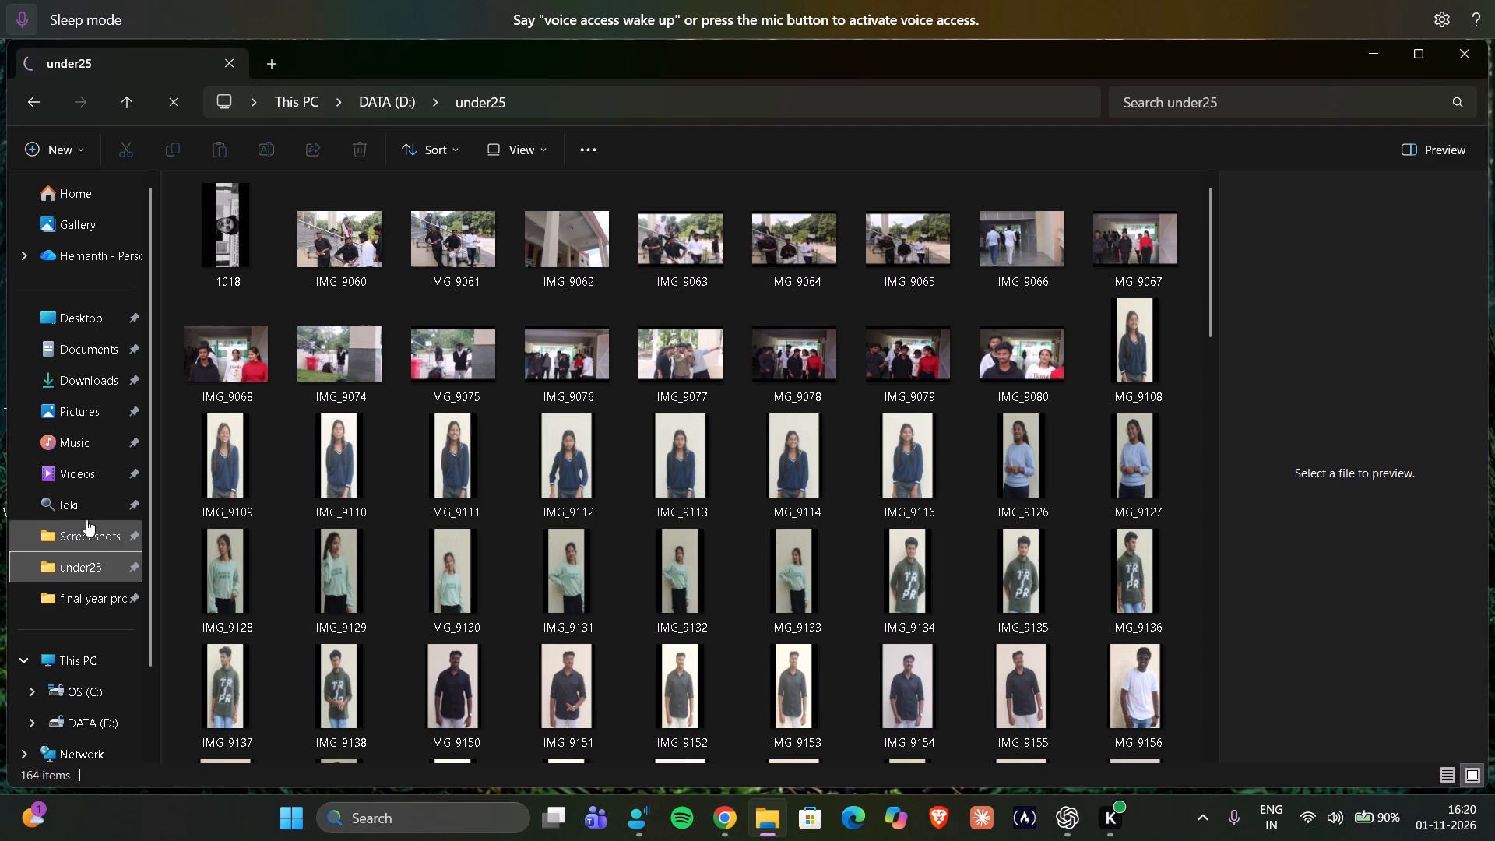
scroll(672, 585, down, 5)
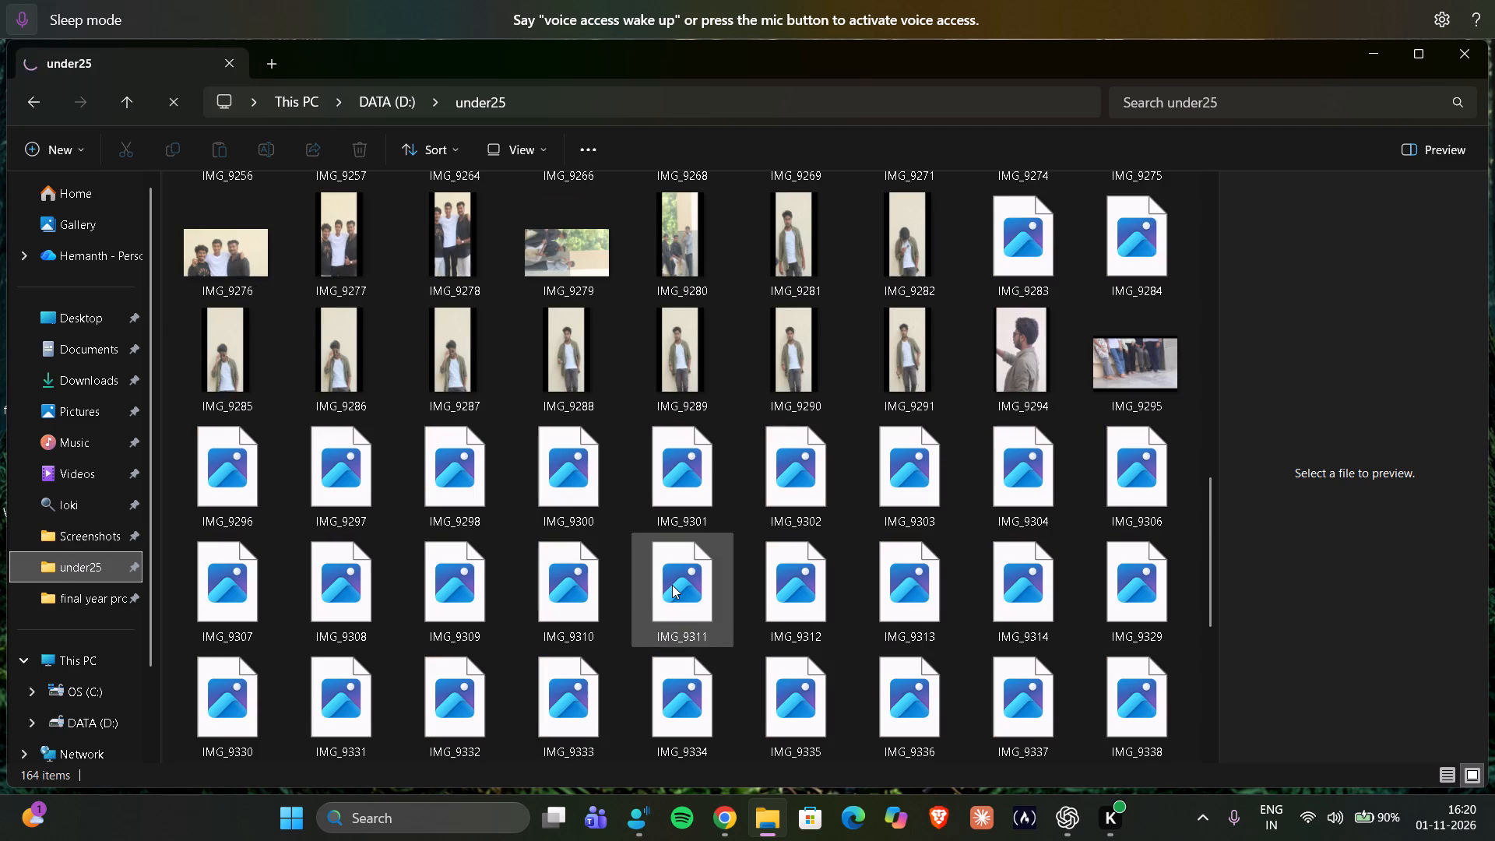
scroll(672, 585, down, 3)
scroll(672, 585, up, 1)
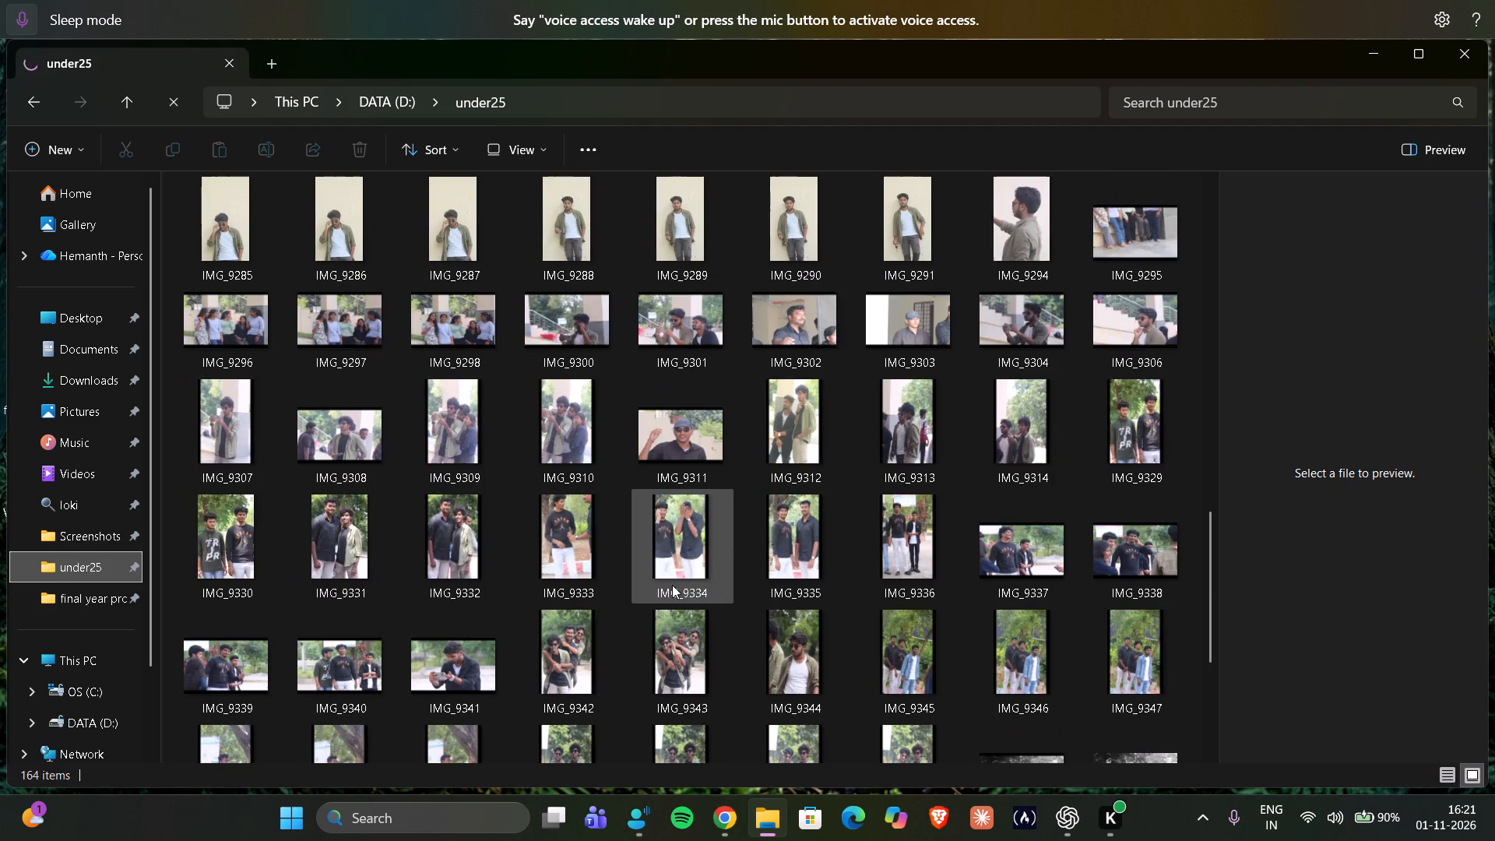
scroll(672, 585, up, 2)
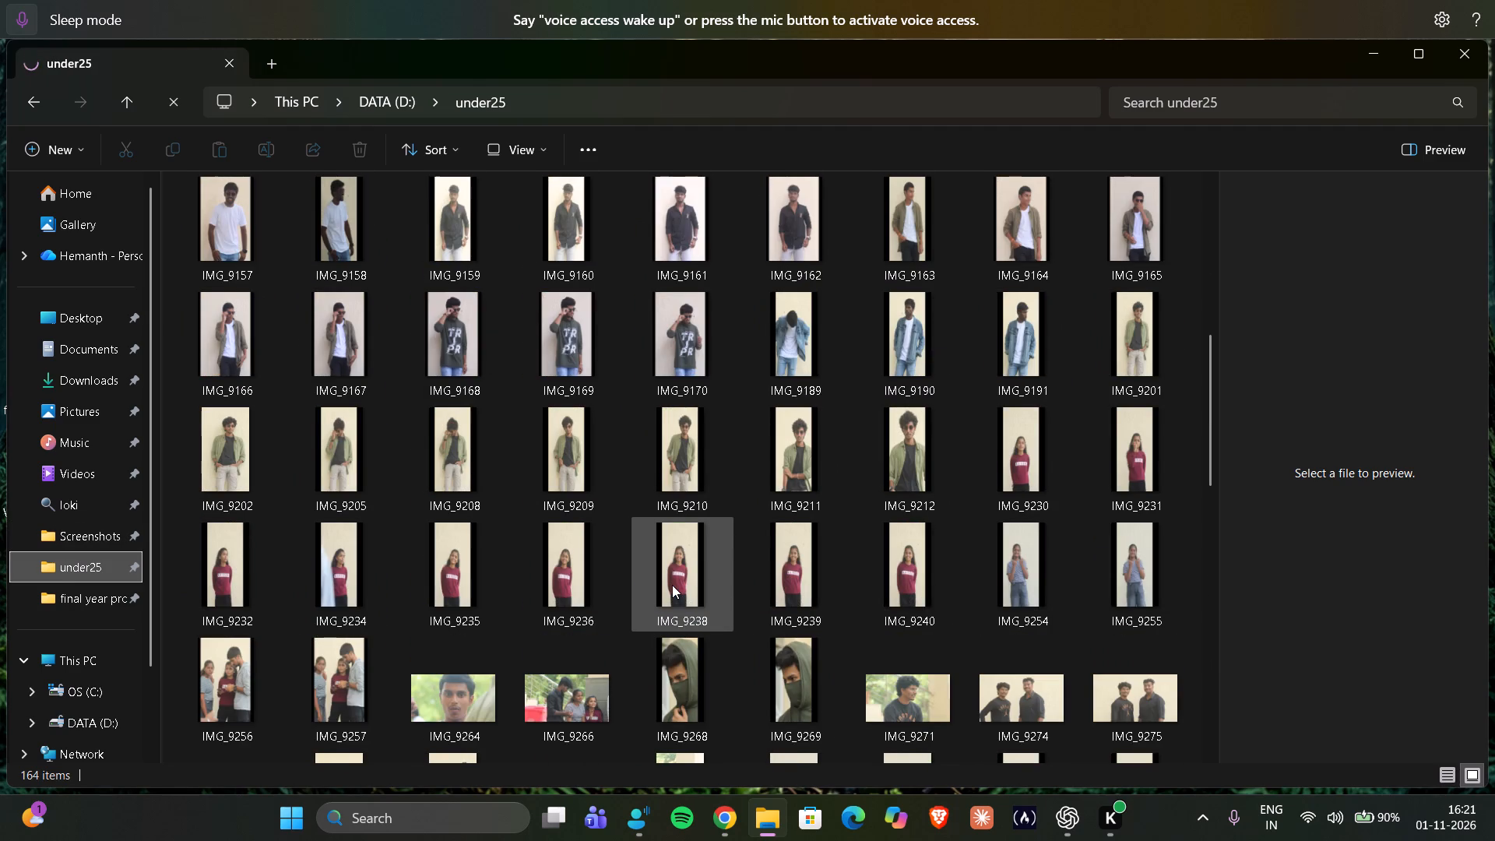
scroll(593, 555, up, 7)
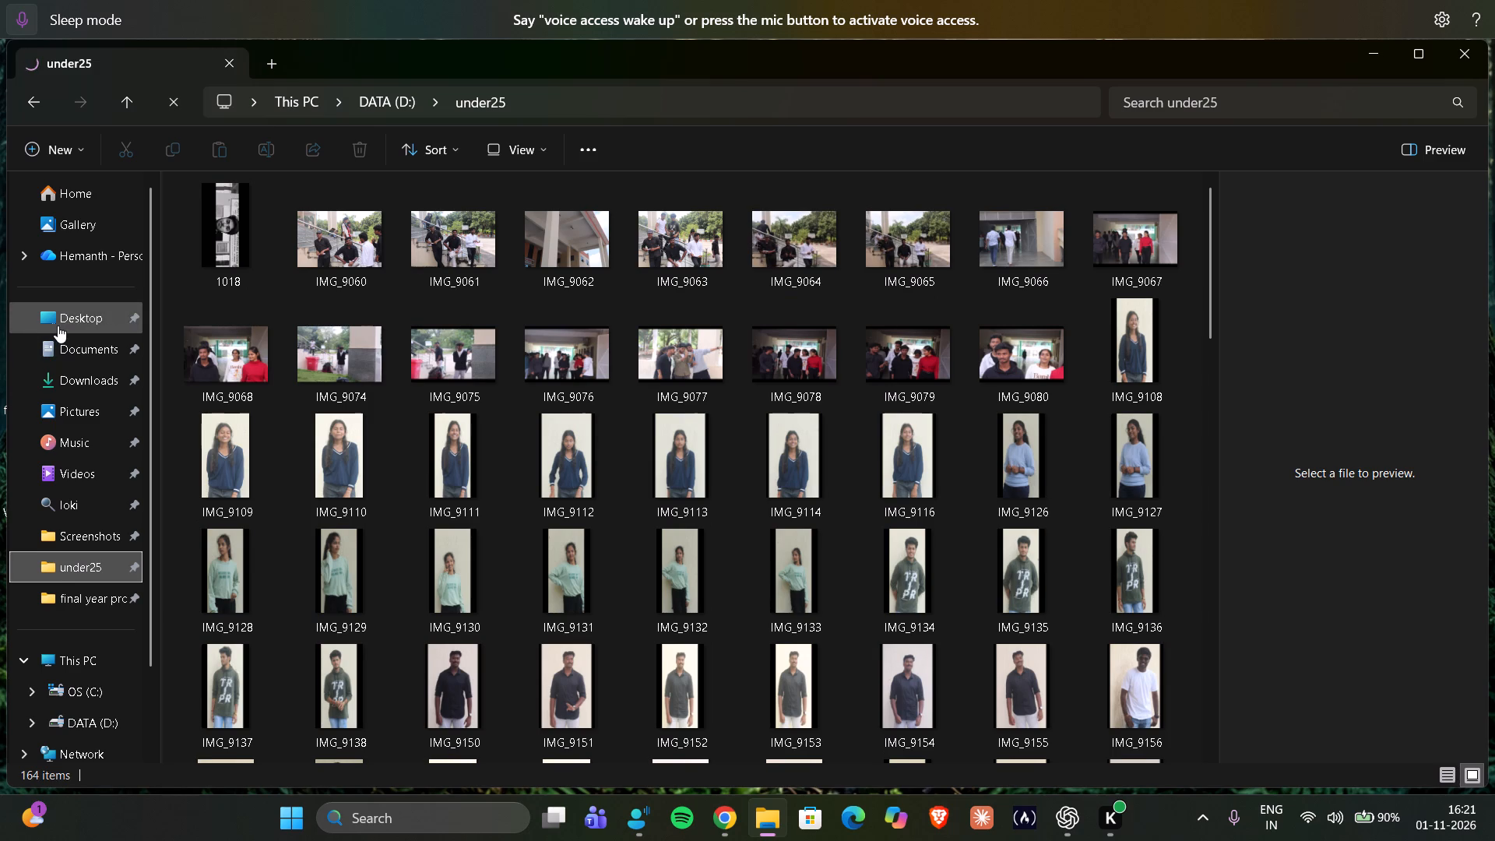
Open Final_Year_Project_Report_Complete from Project_Documentation, inside the final year project folder in Downloads.
click(66, 383)
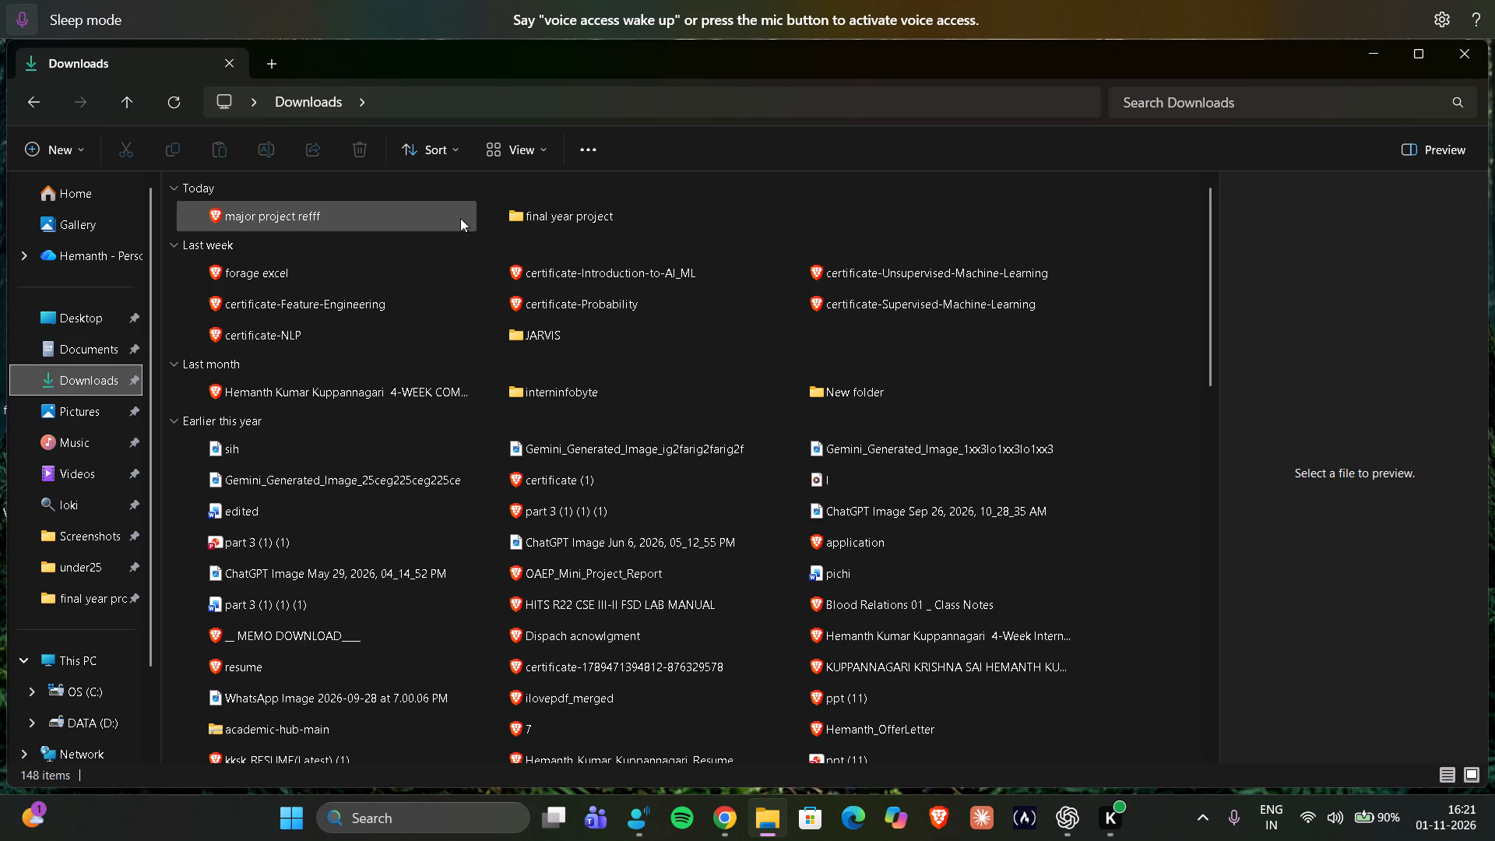
double_click(624, 218)
double_click(399, 261)
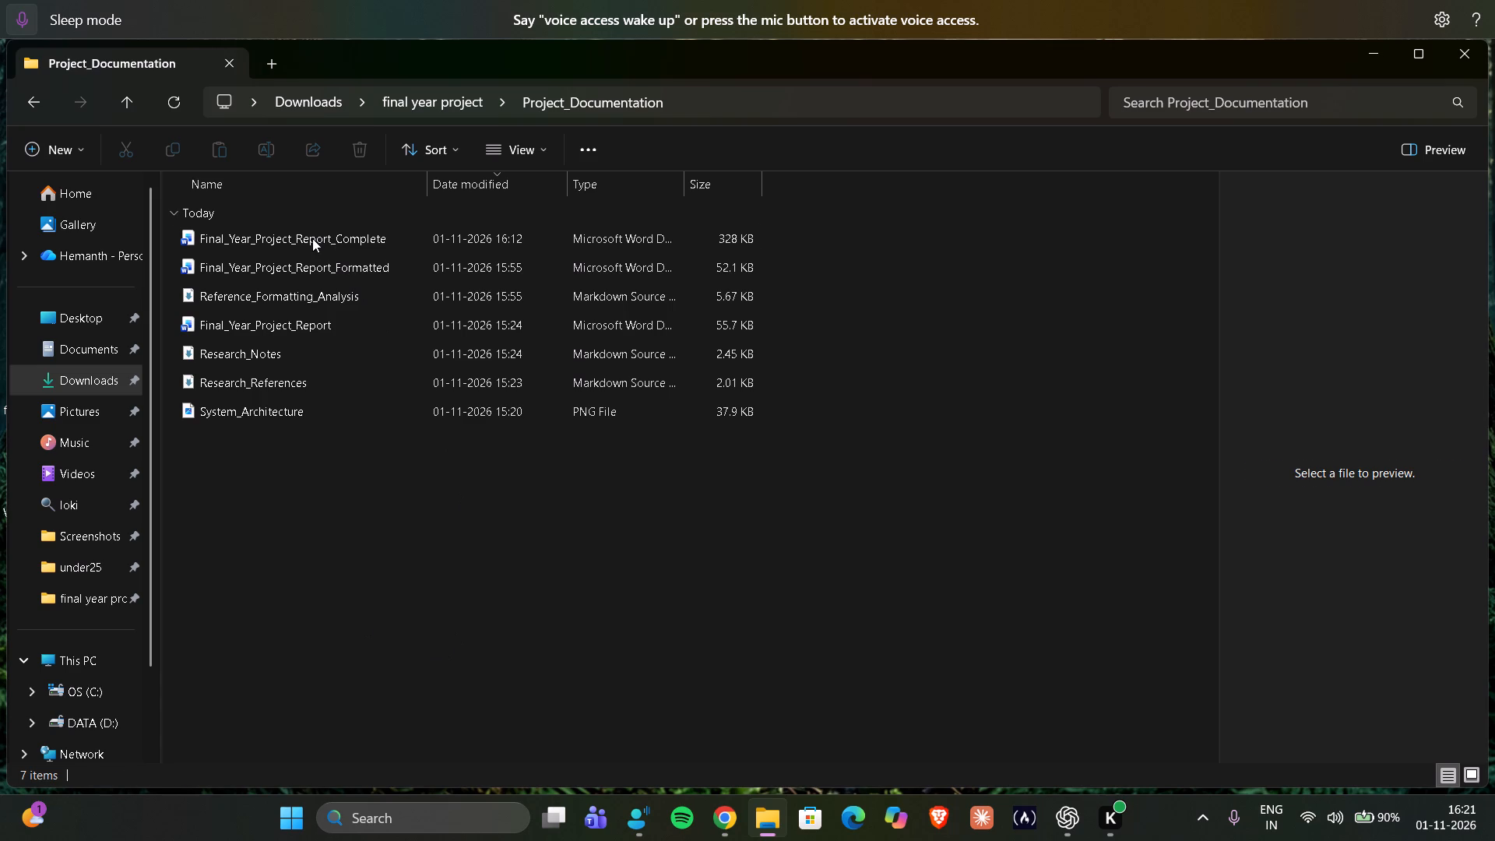
double_click(312, 238)
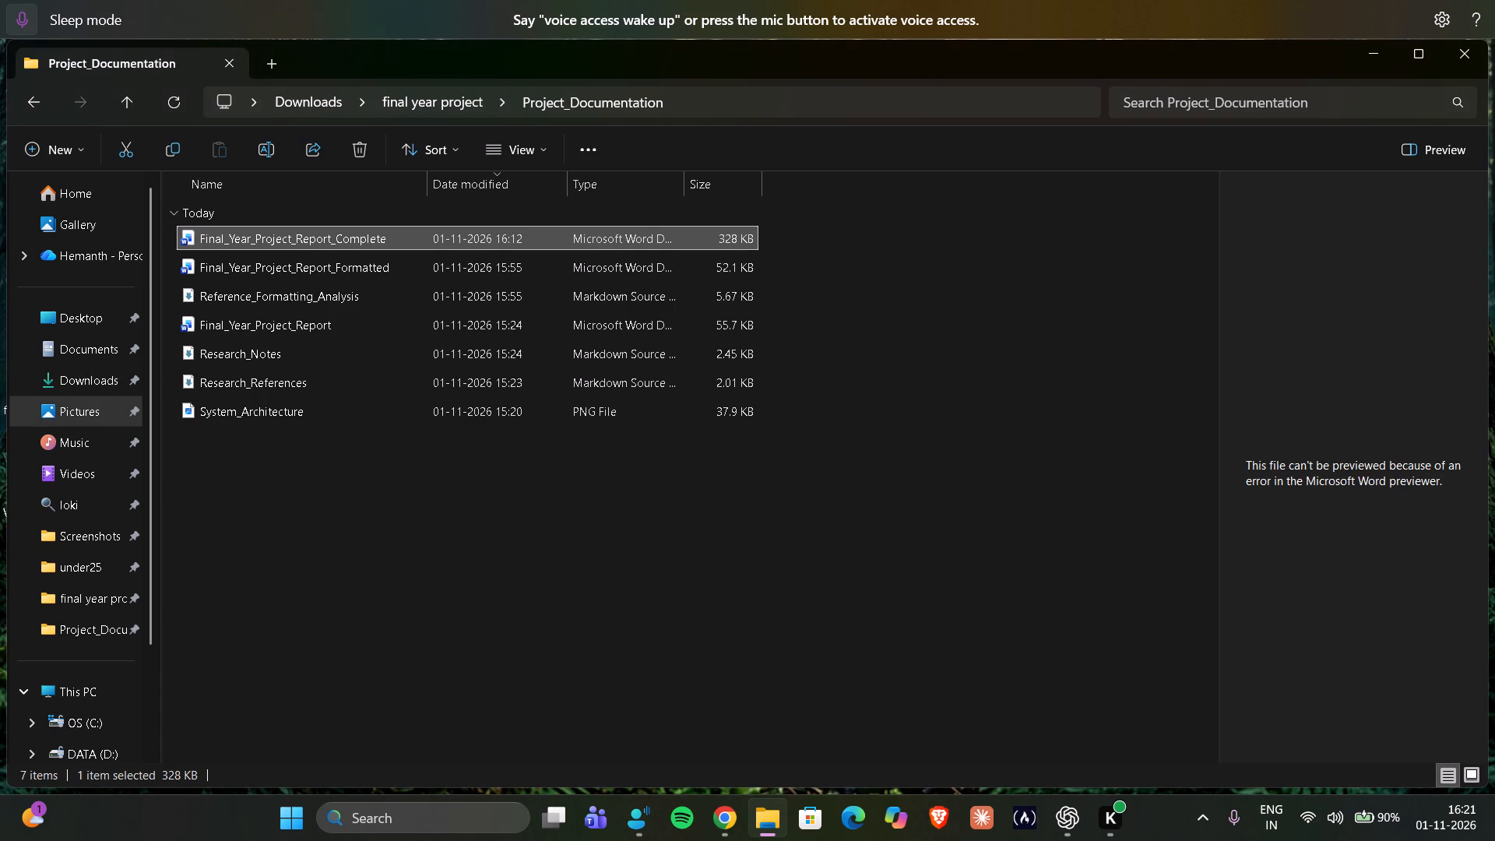
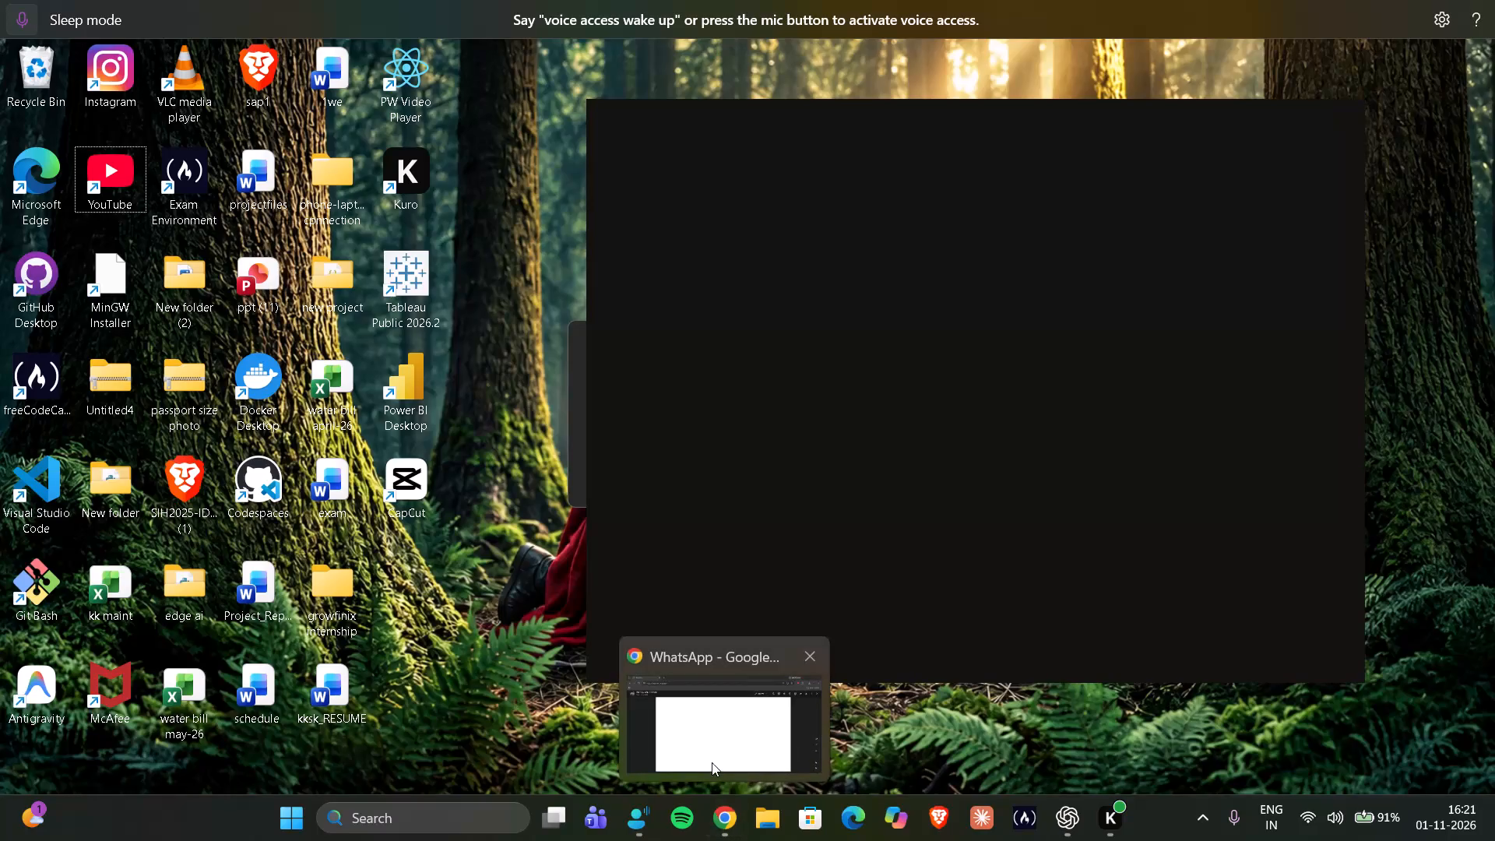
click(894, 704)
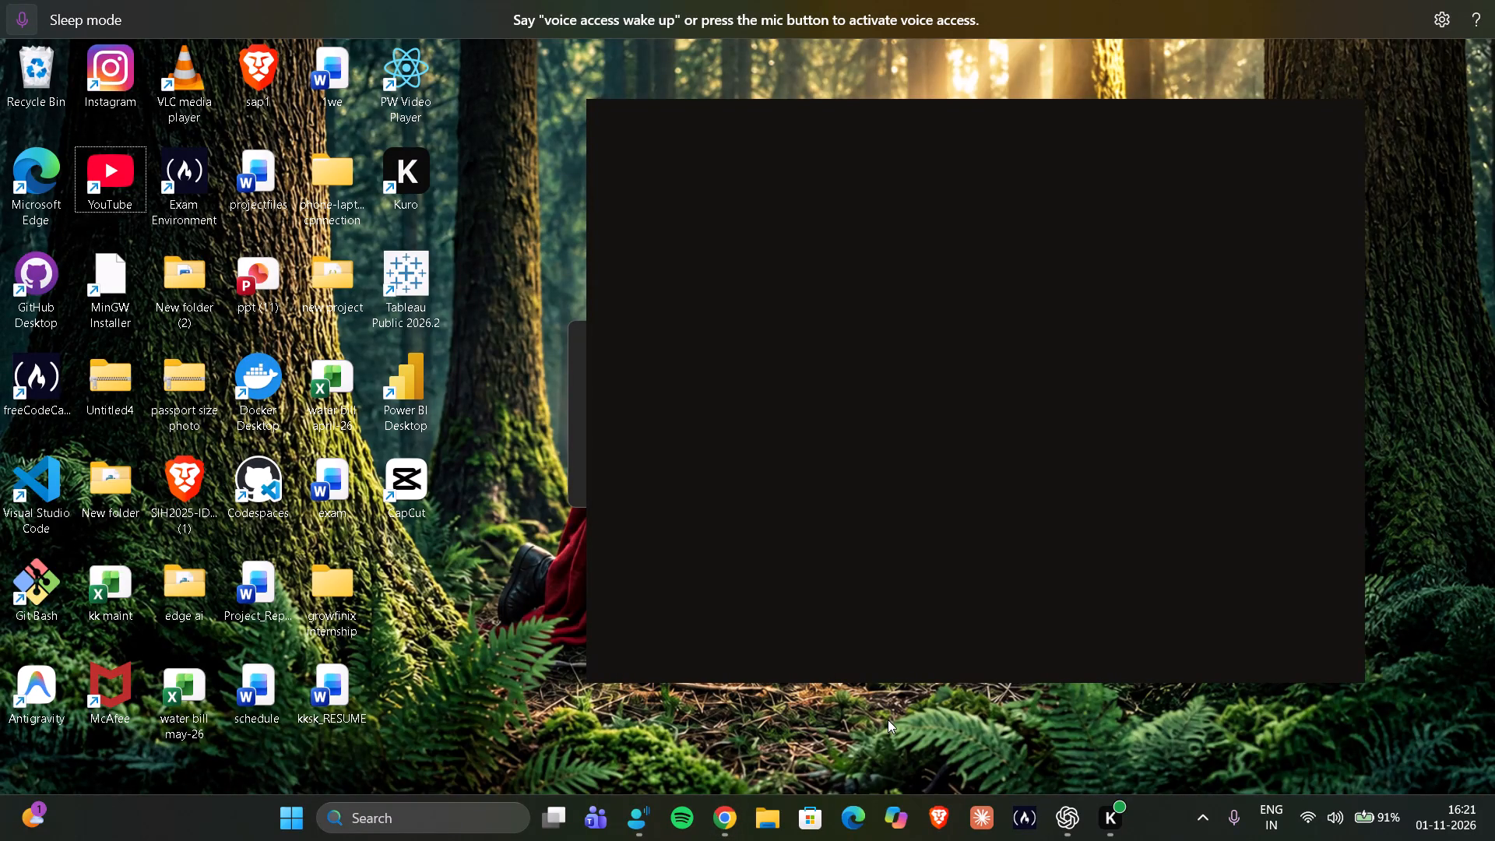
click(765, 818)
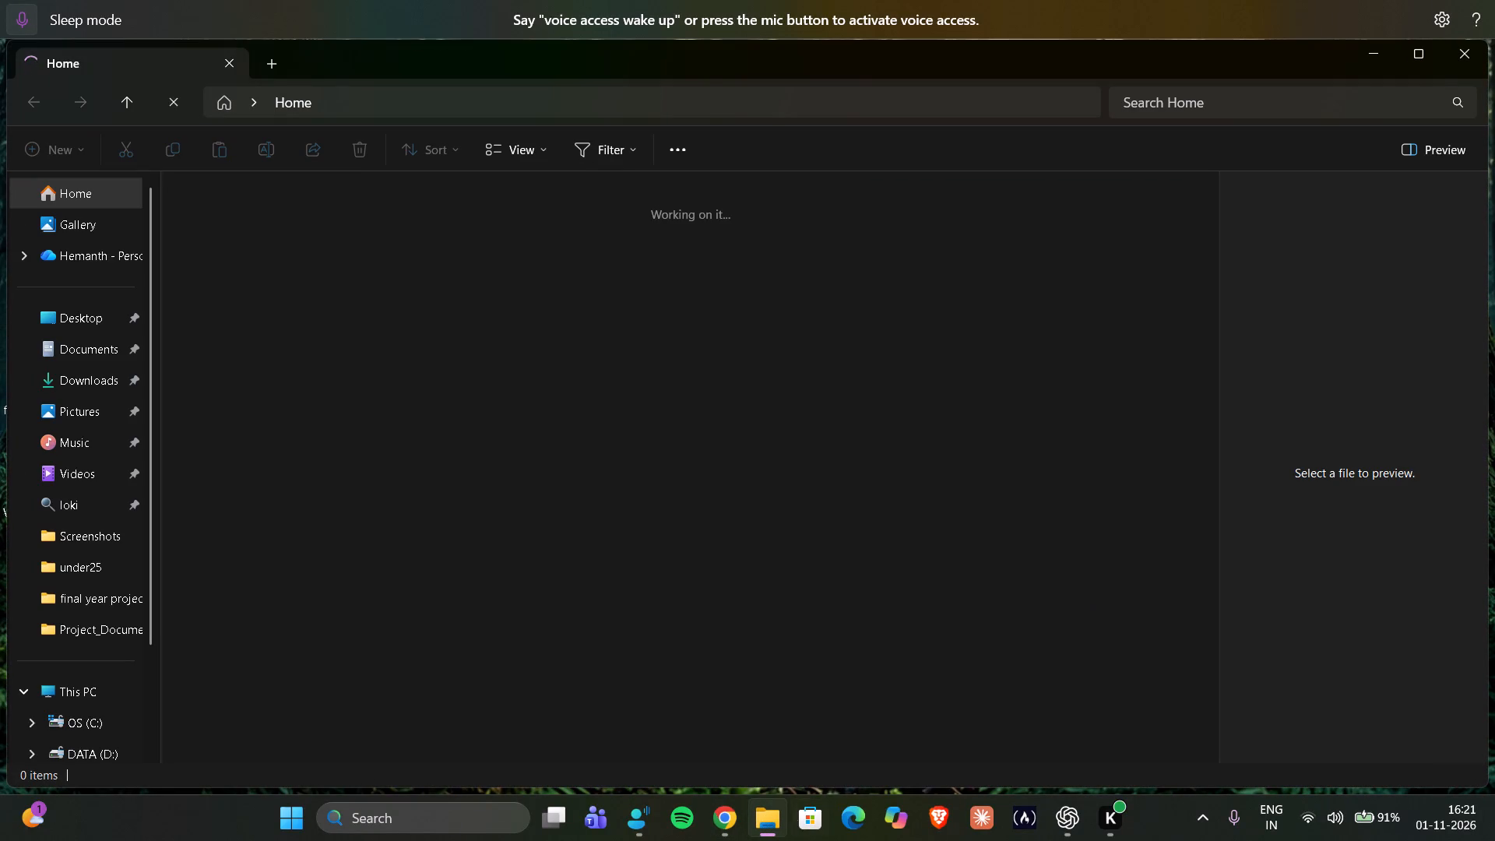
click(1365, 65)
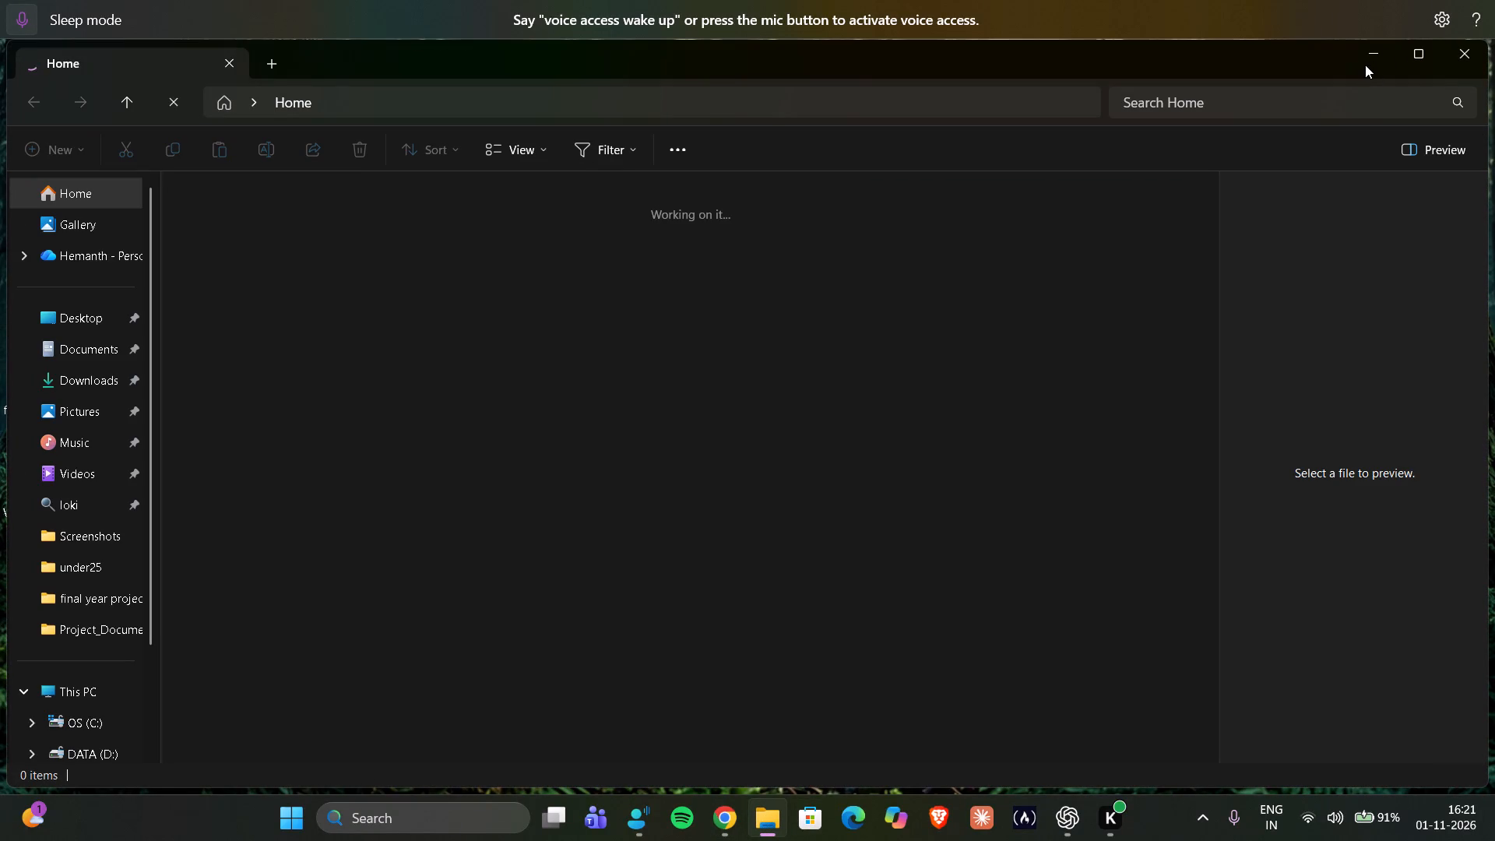
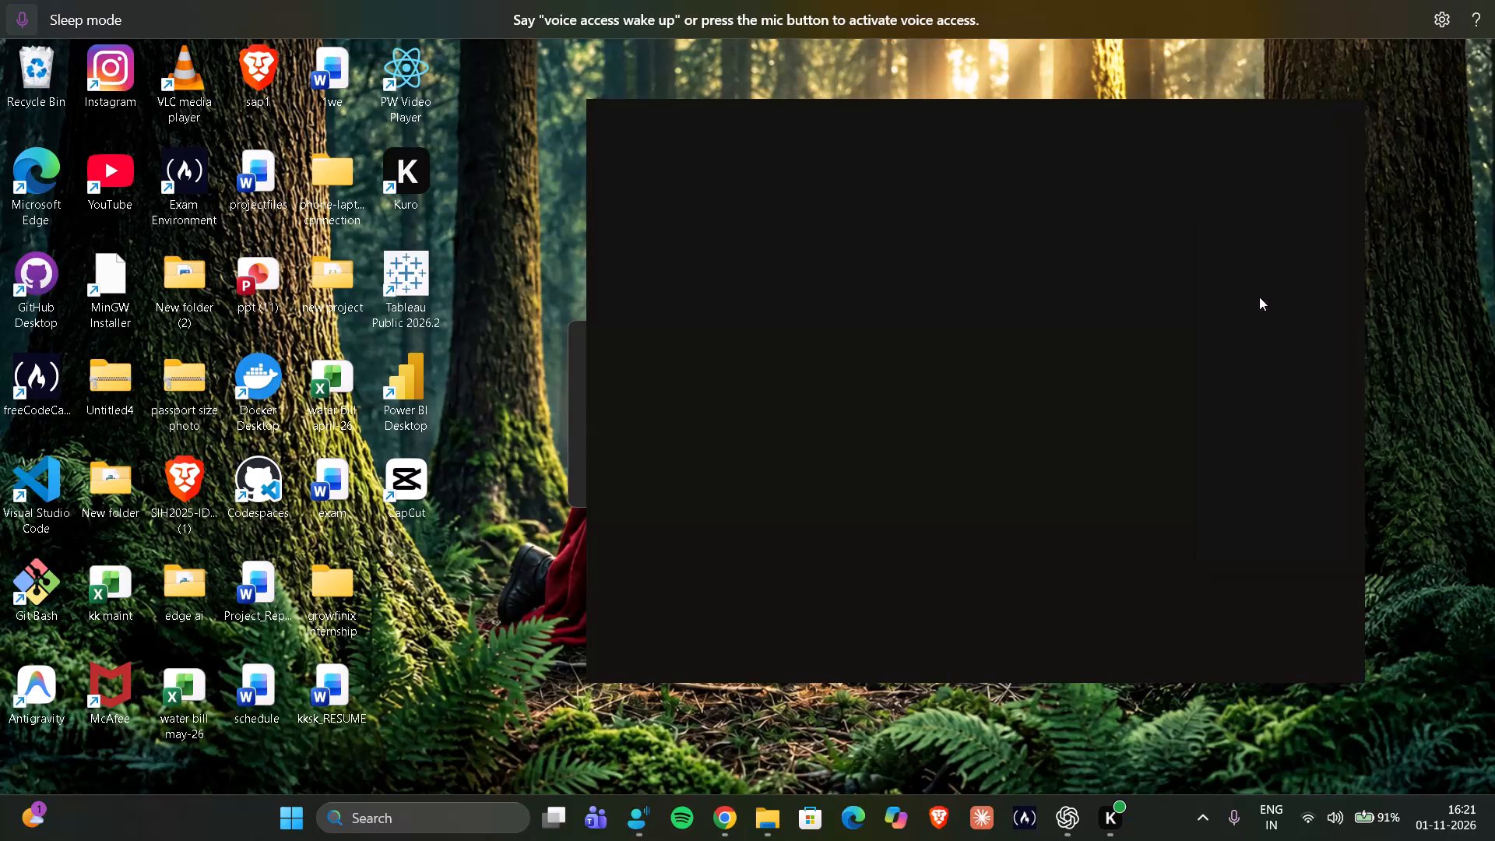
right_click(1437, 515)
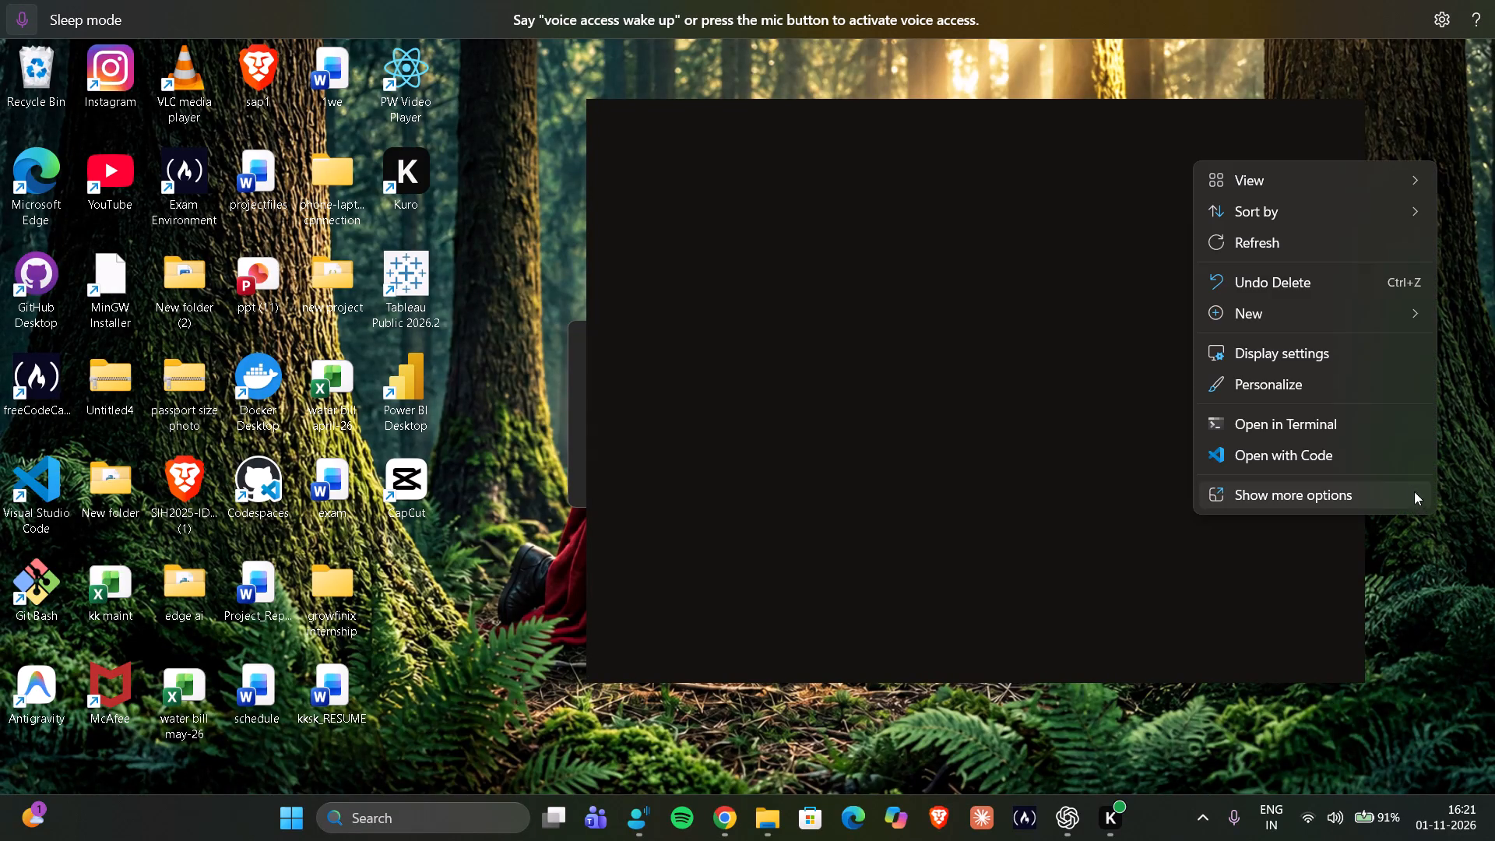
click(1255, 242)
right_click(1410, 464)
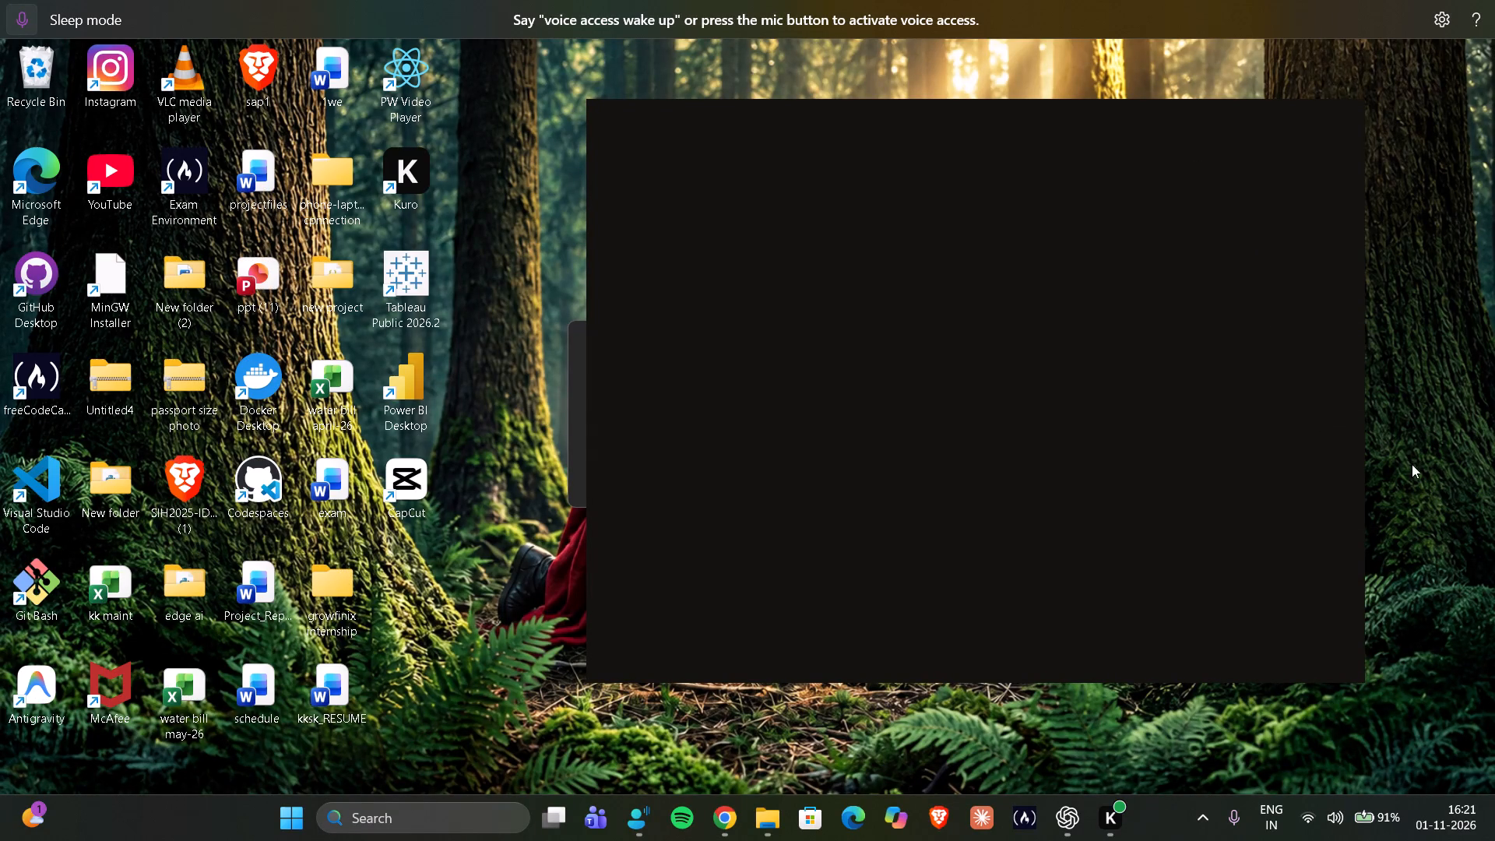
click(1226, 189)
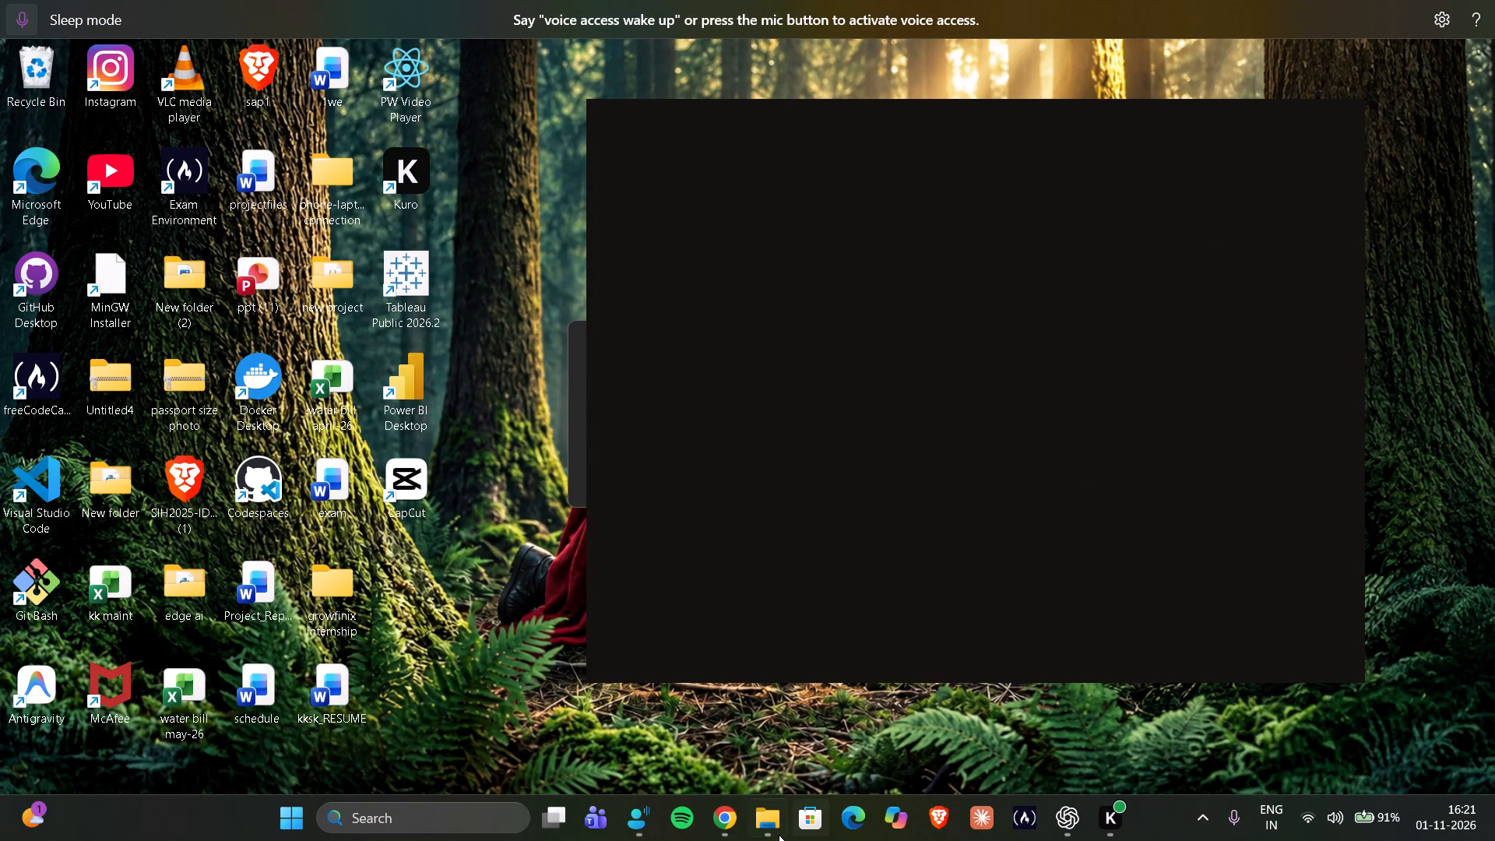
Open Final_Year_Project_Report_Complete from the Project_Documentation folder inside final year project in Downloads.
click(771, 829)
click(82, 388)
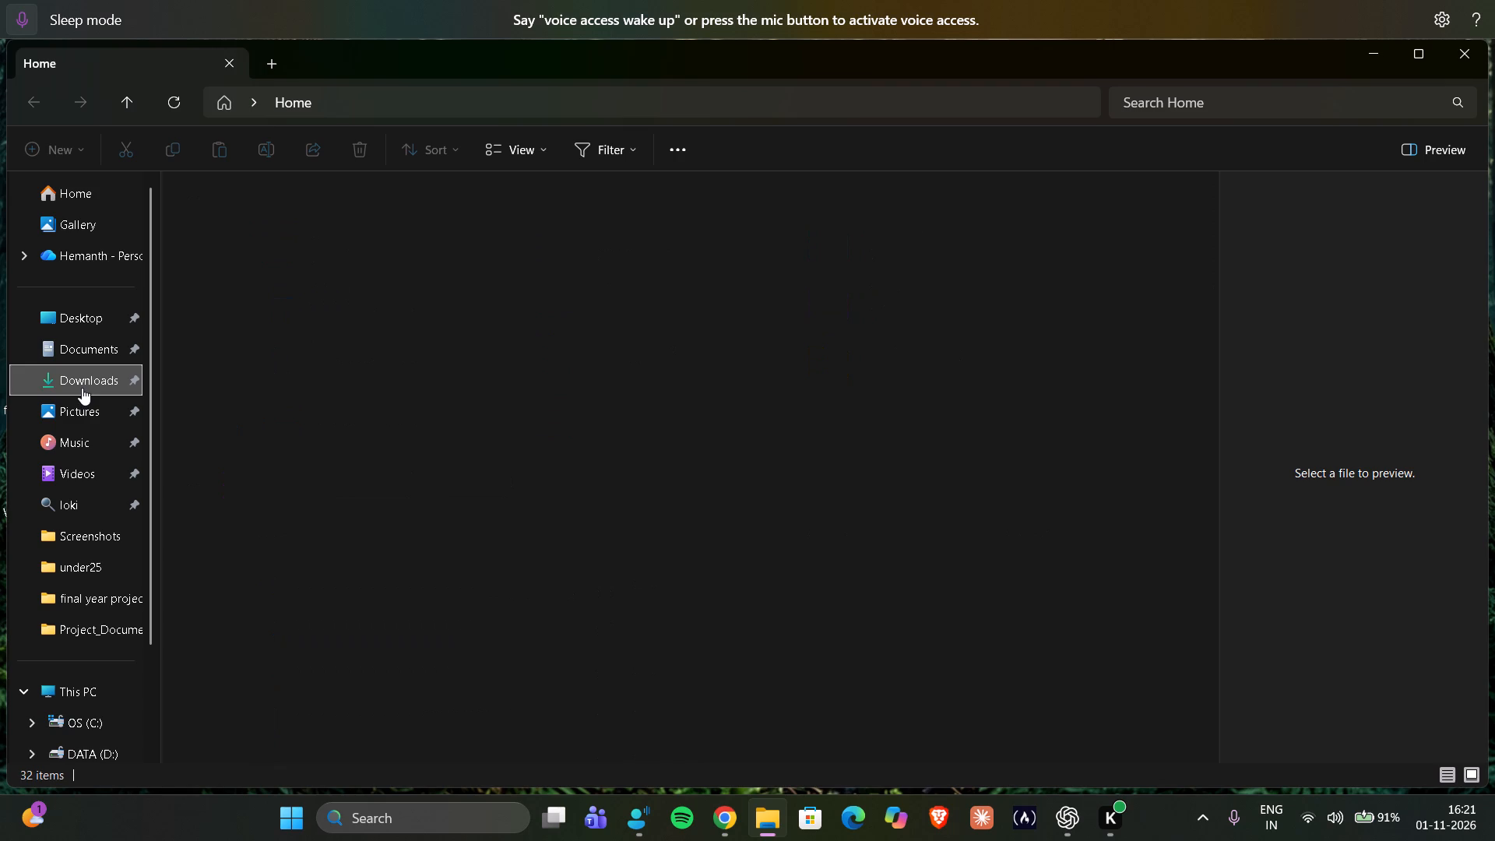
double_click(618, 209)
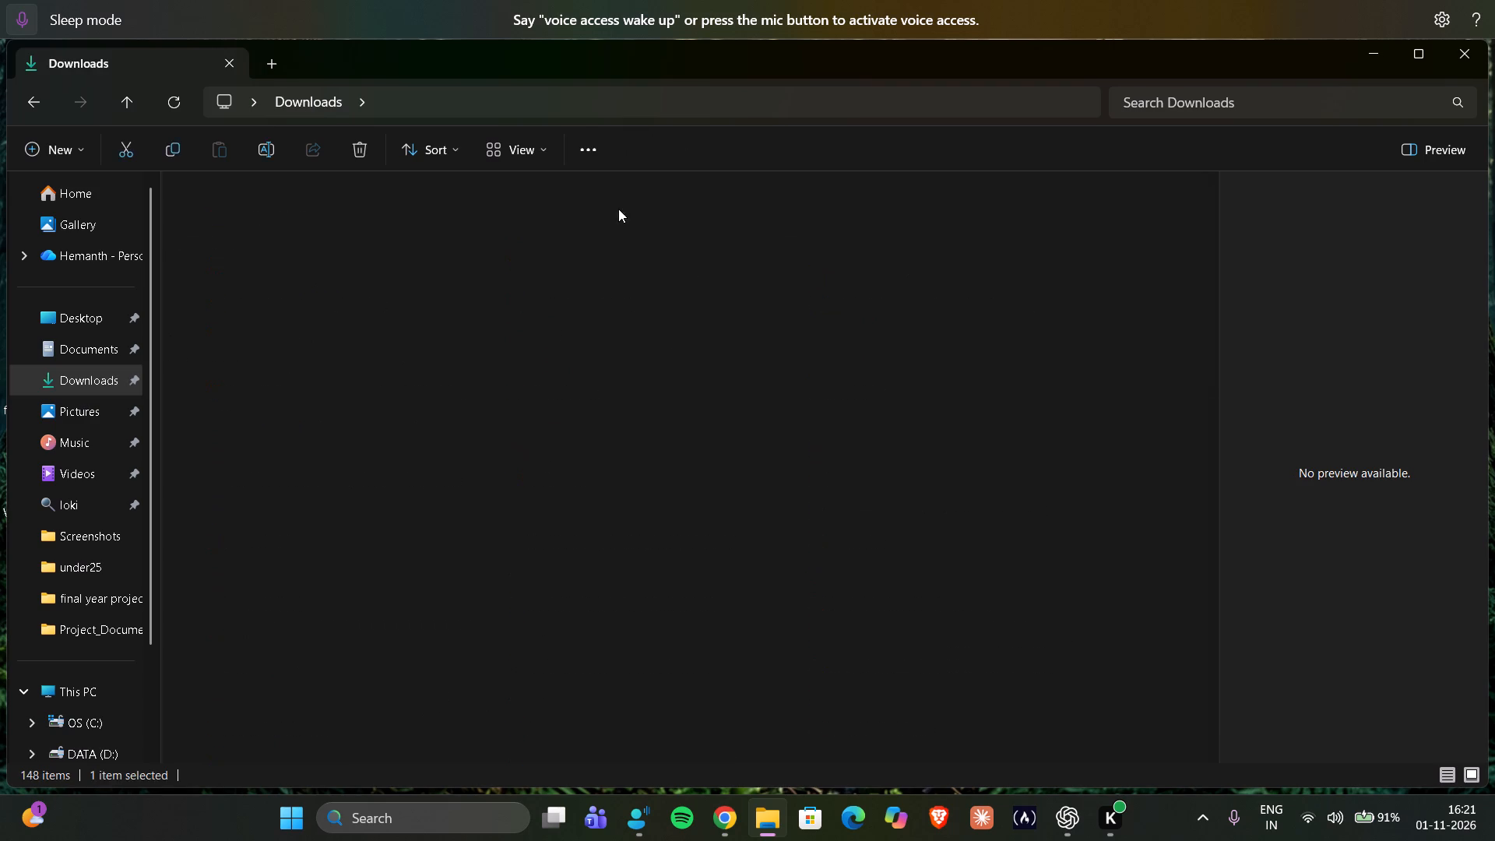
double_click(416, 266)
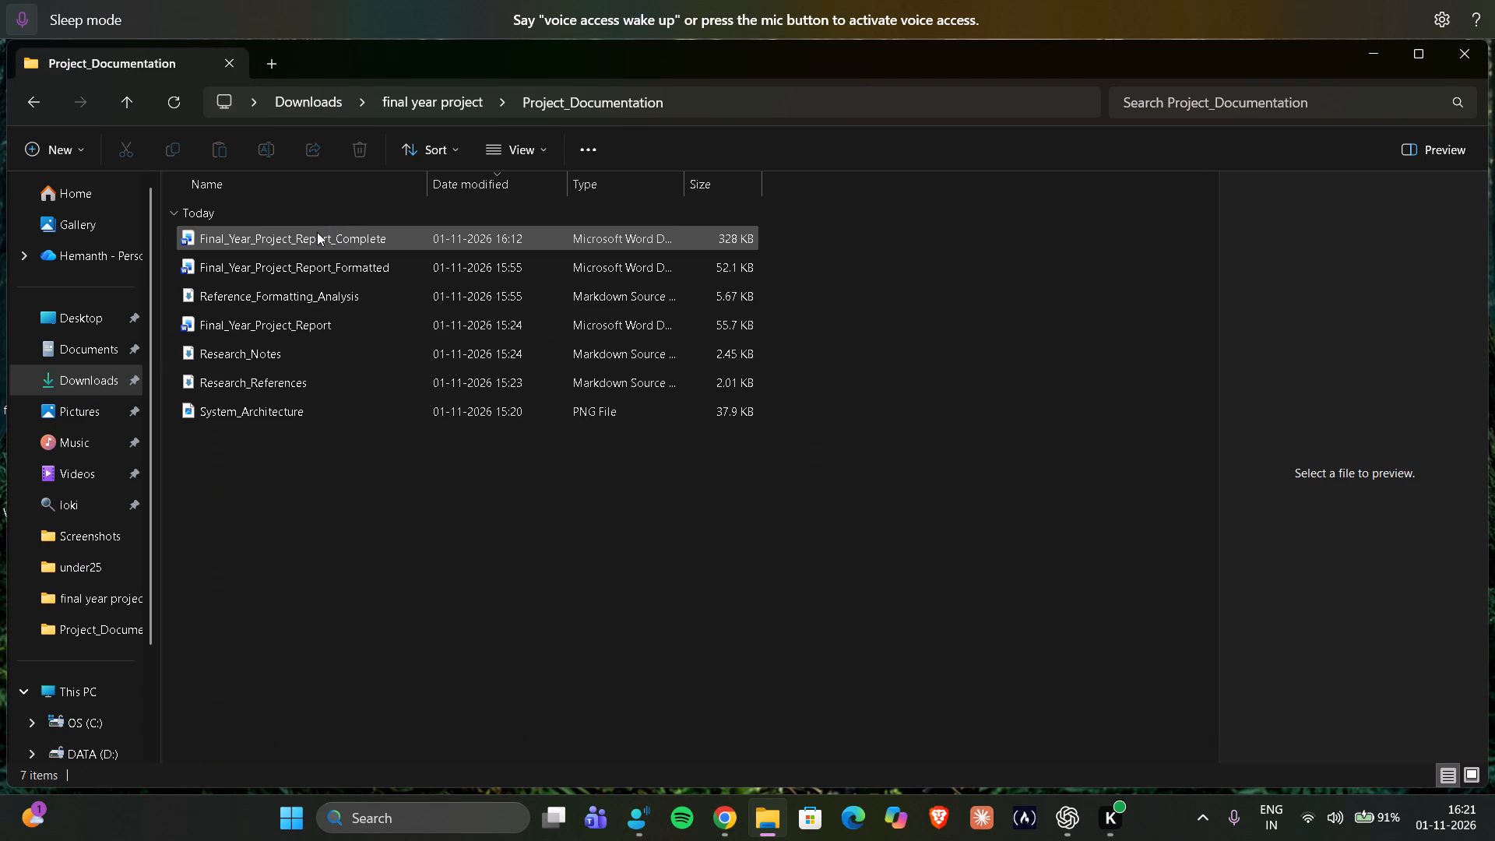
double_click(311, 236)
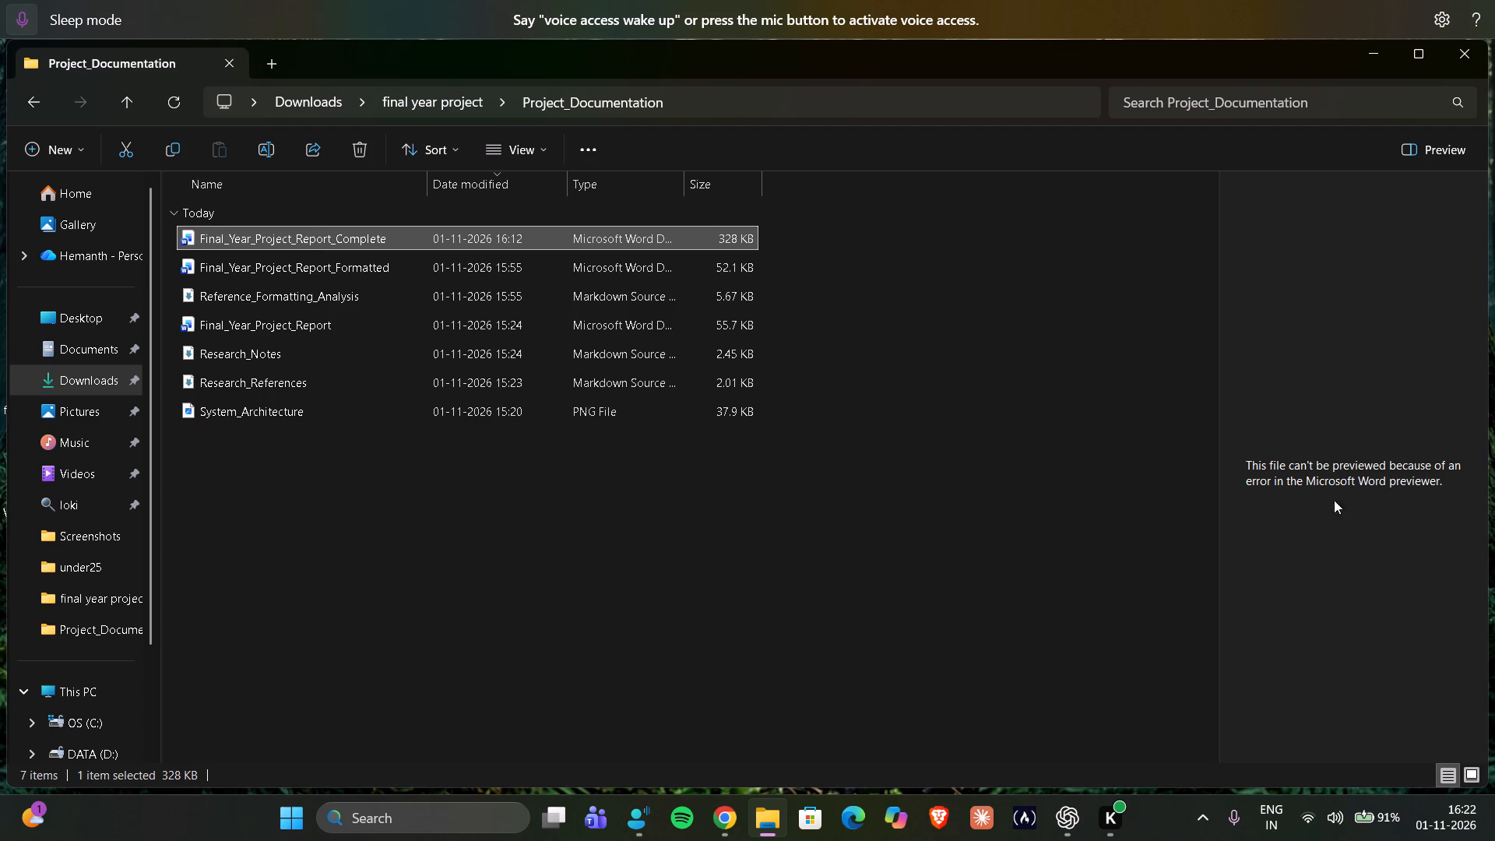
Check the previews of Final_Year_Project_Report_Formatted, Research_References, Research_Notes and Final_Year_Project_Report in the Project_Documentation folder.
click(328, 277)
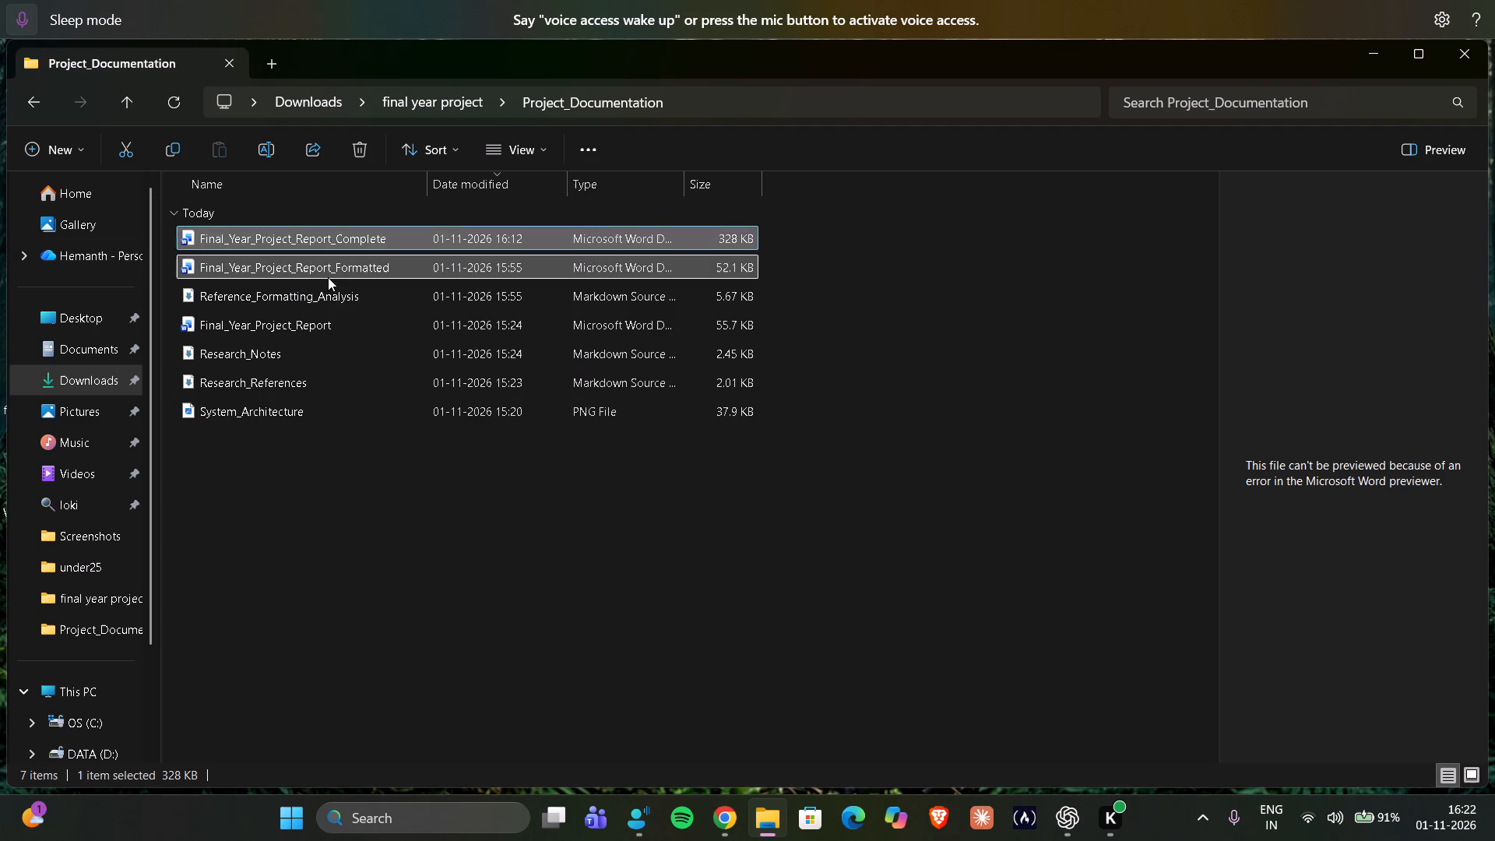
click(237, 391)
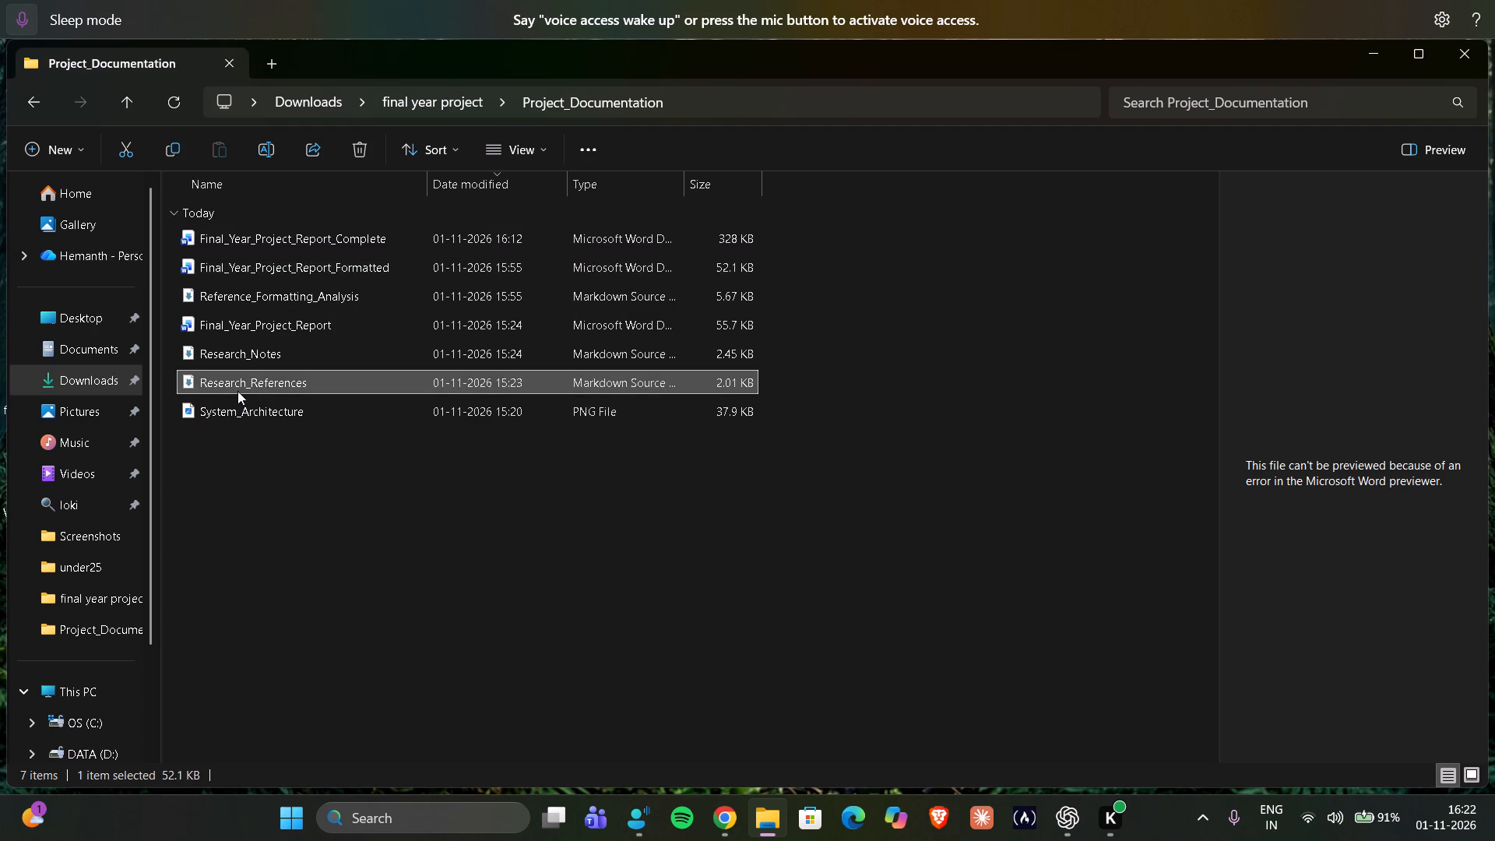
click(308, 358)
click(296, 325)
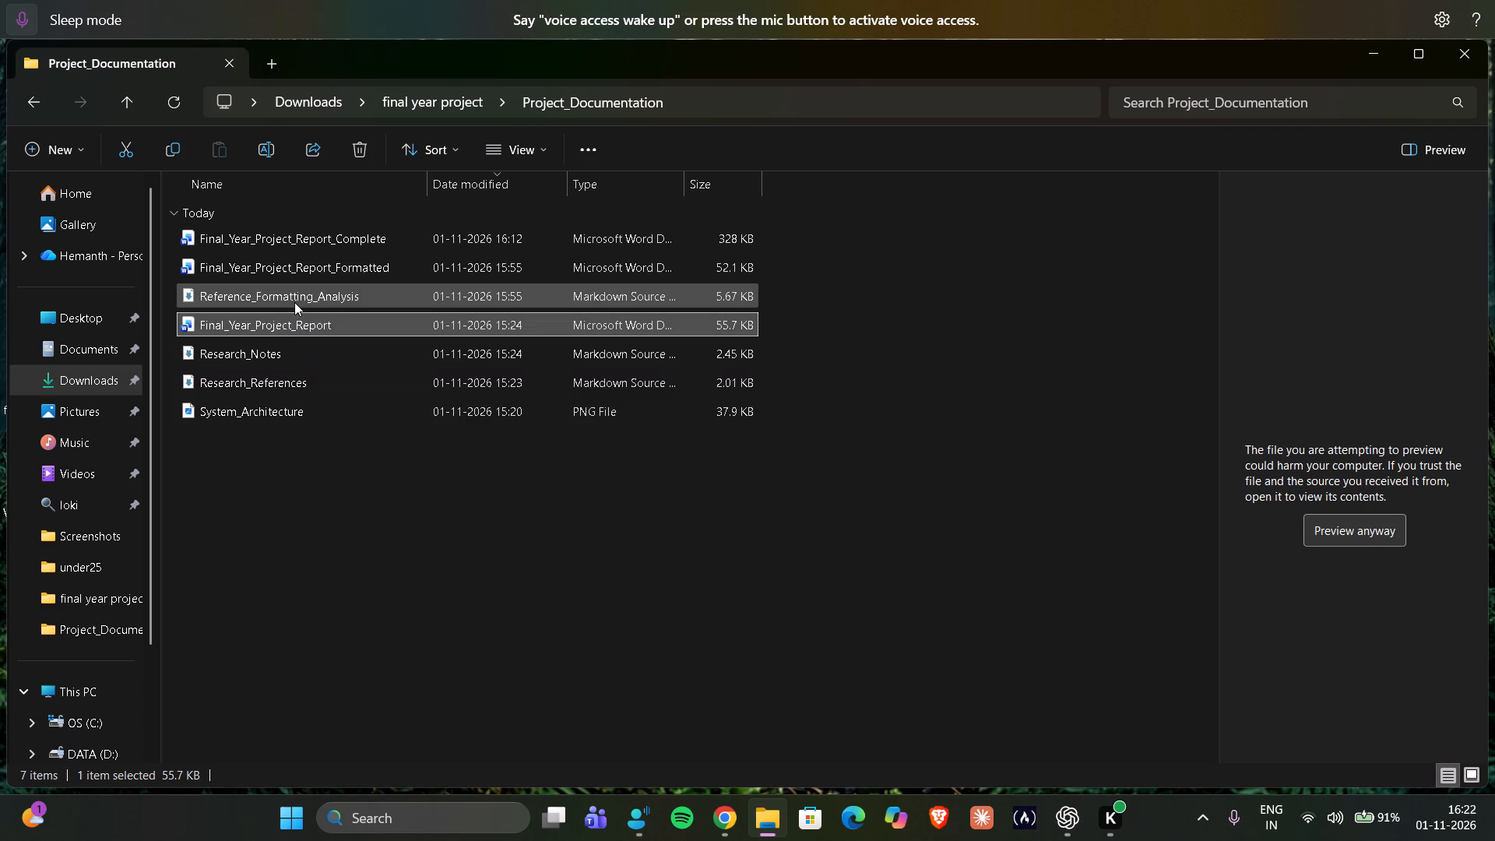
Check the previews of Reference_Formatting_Analysis, Final_Year_Project_Report_Formatted and Final_Year_Project_Report_Complete in the Project_Documentation folder.
click(294, 302)
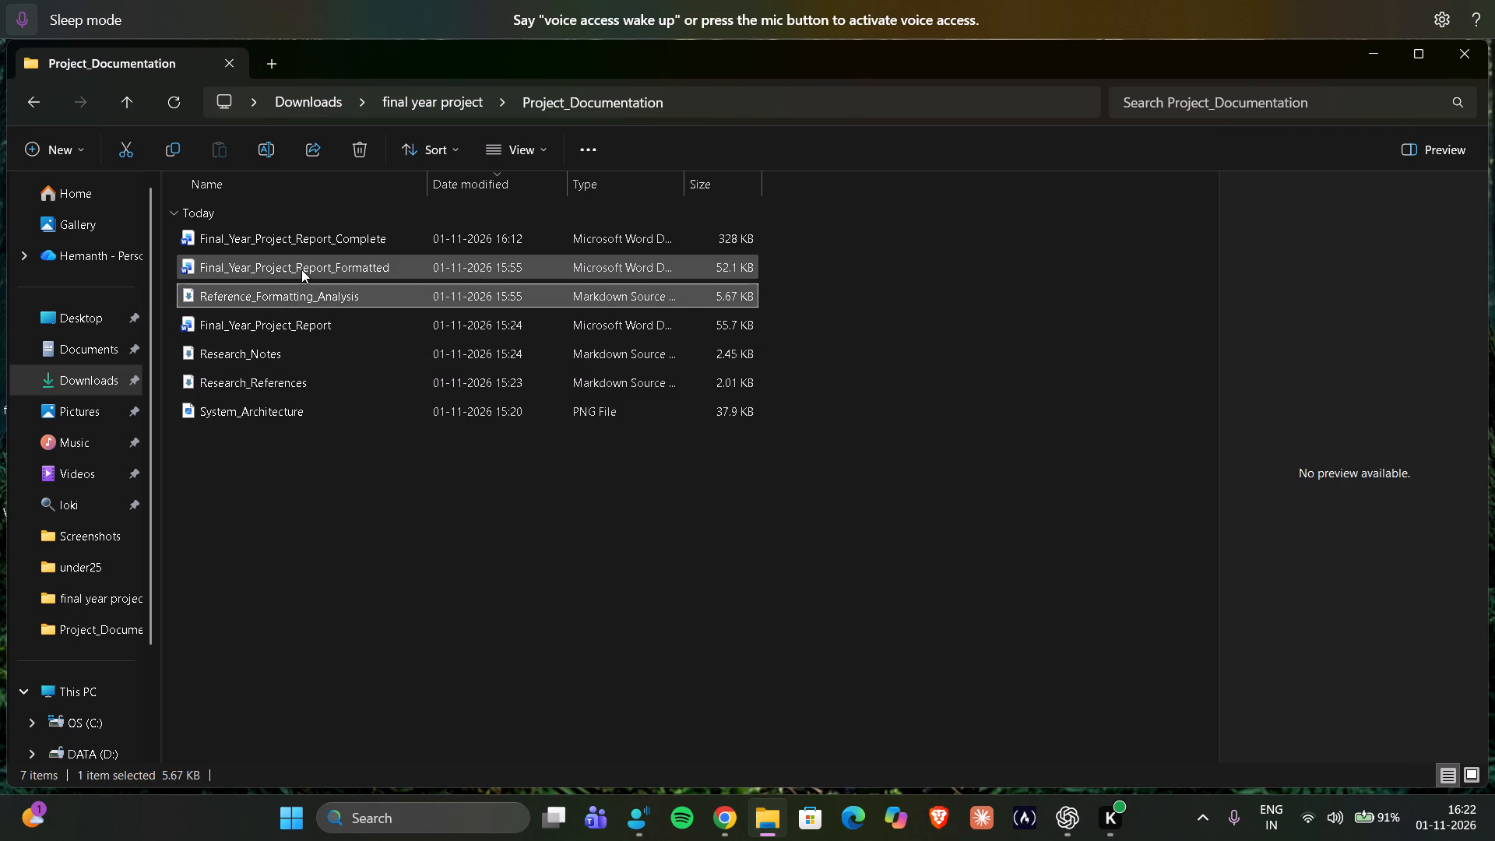
click(301, 269)
click(319, 237)
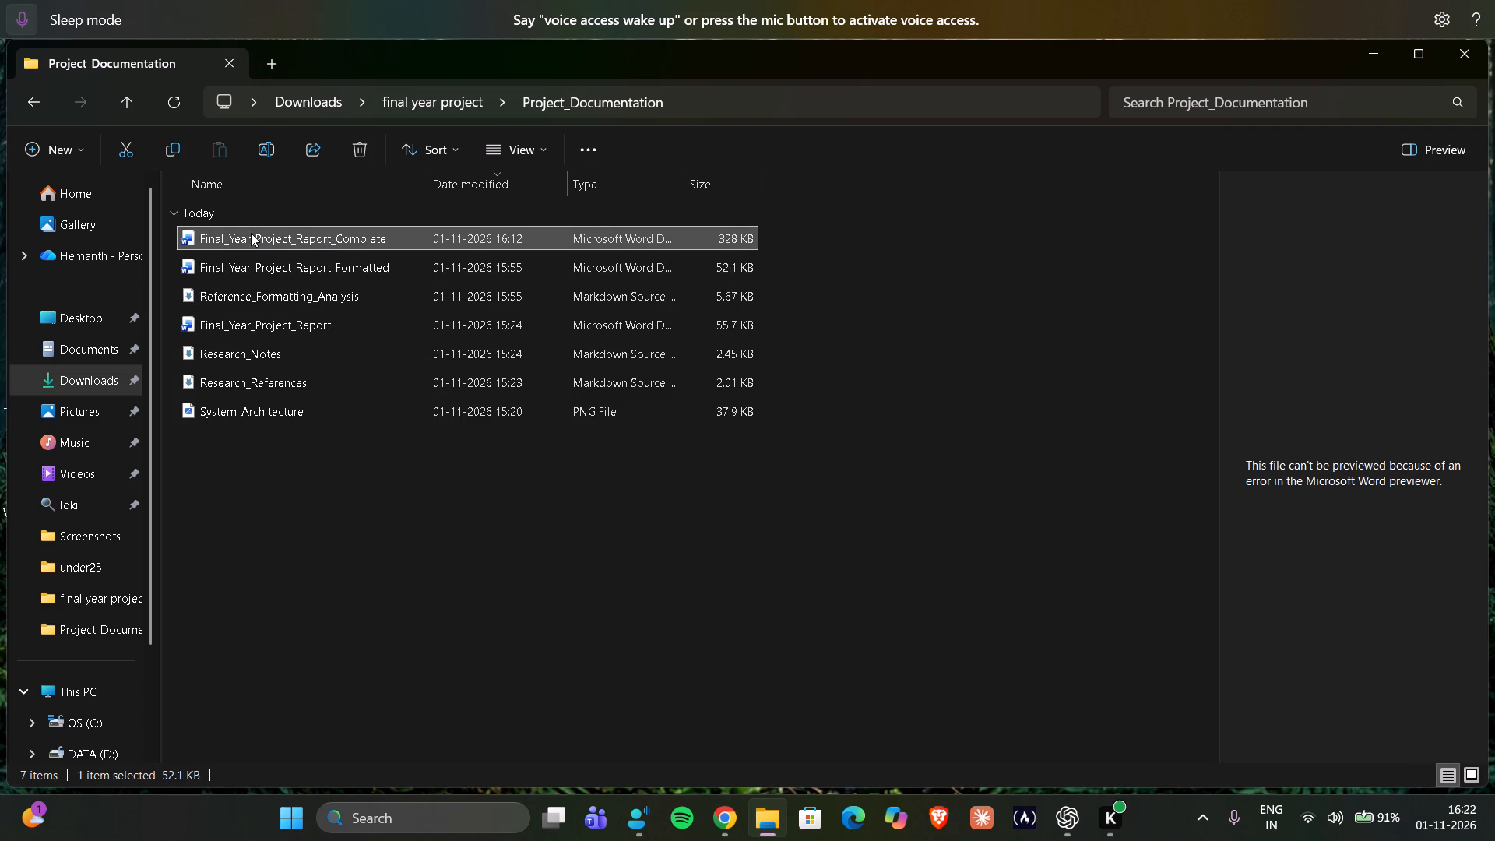
Bring up the available file actions for Final_Year_Project_Report_Complete, including its opening options.
right_click(249, 233)
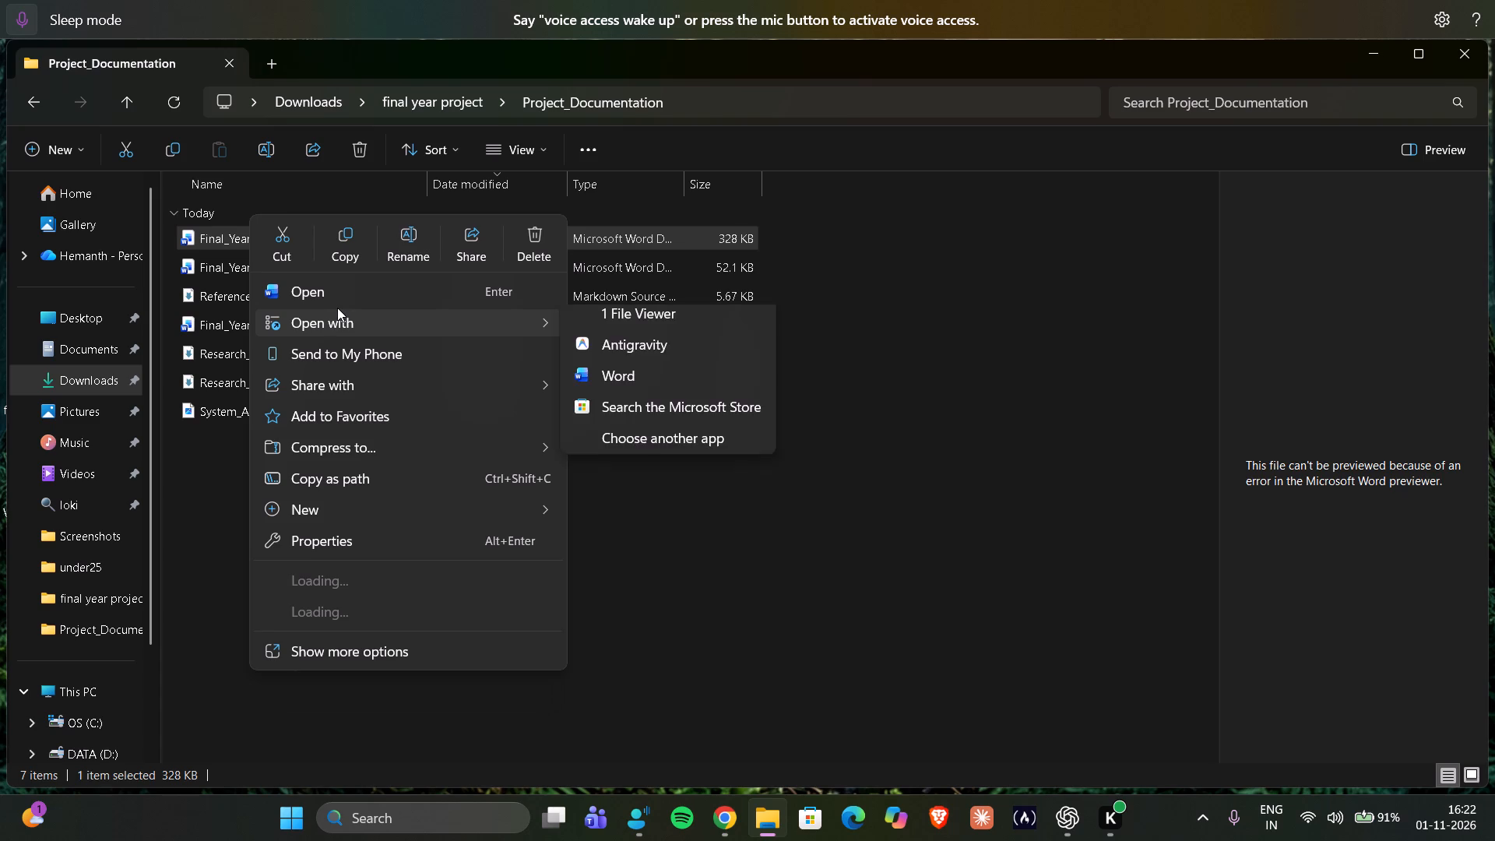
click(769, 684)
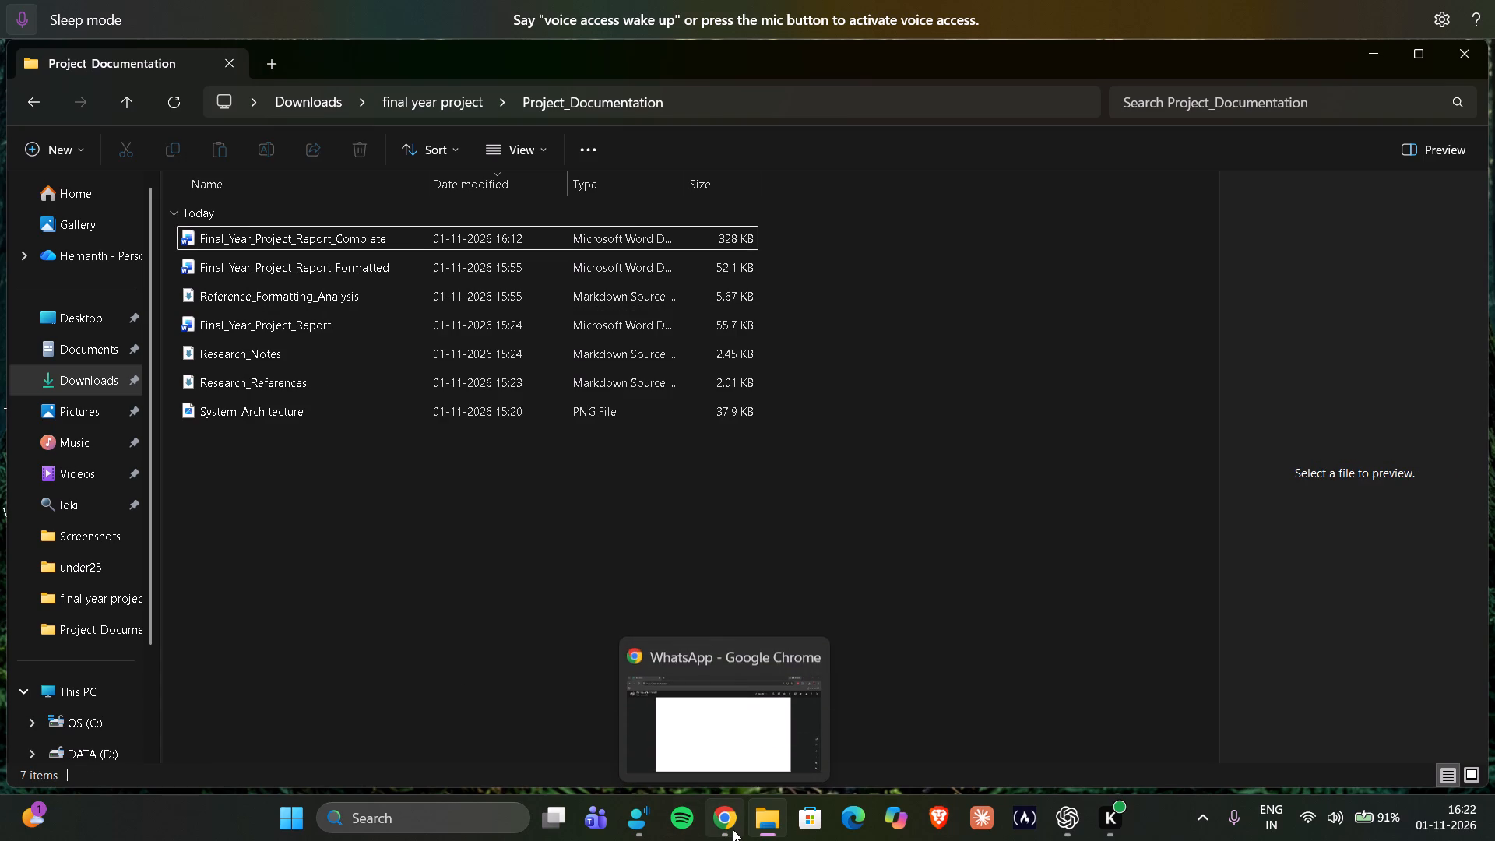
right_click(367, 239)
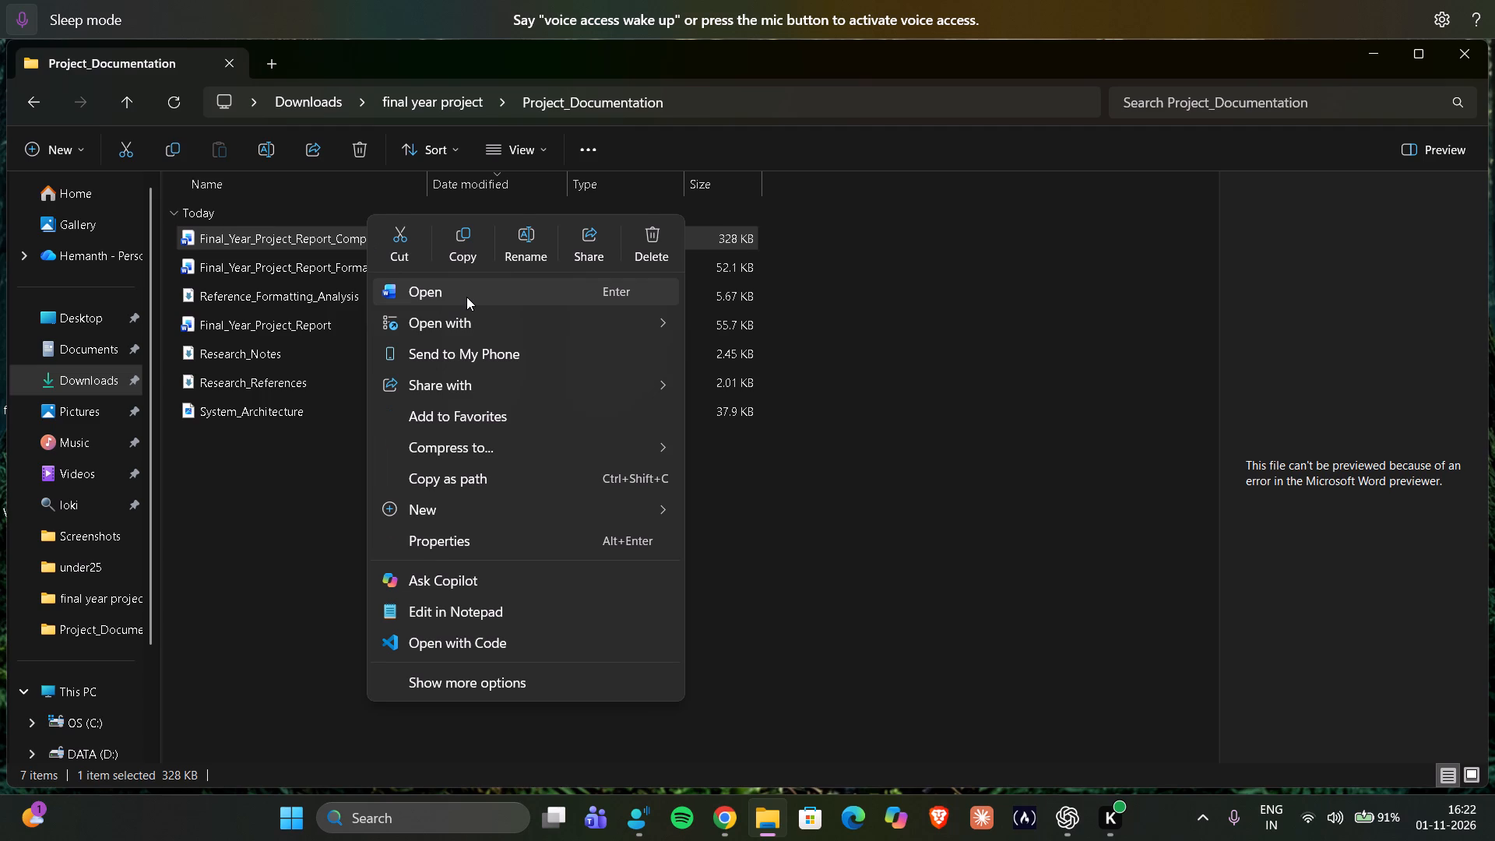
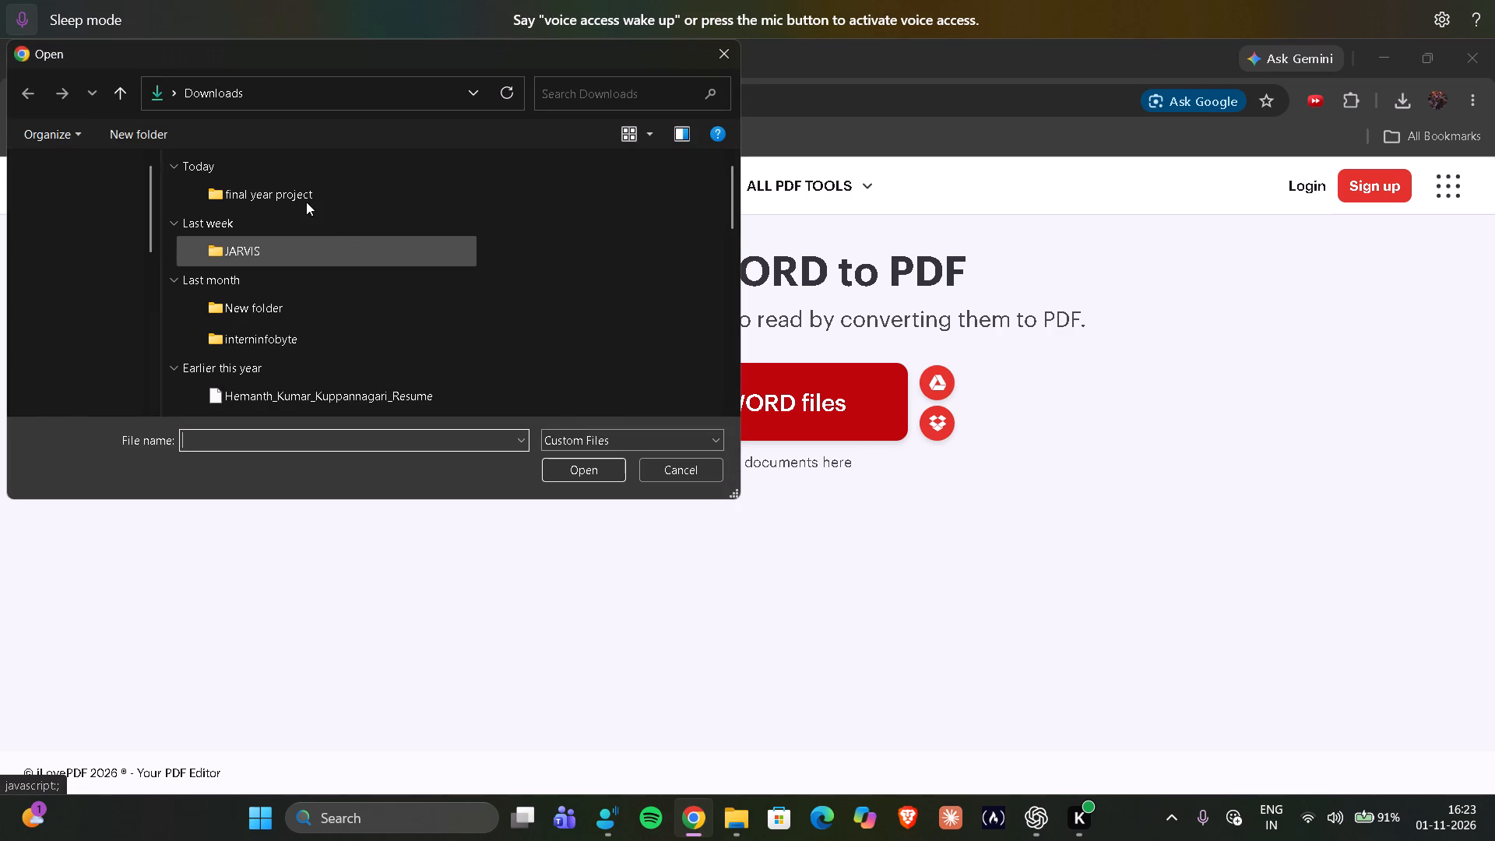
double_click(286, 189)
double_click(262, 242)
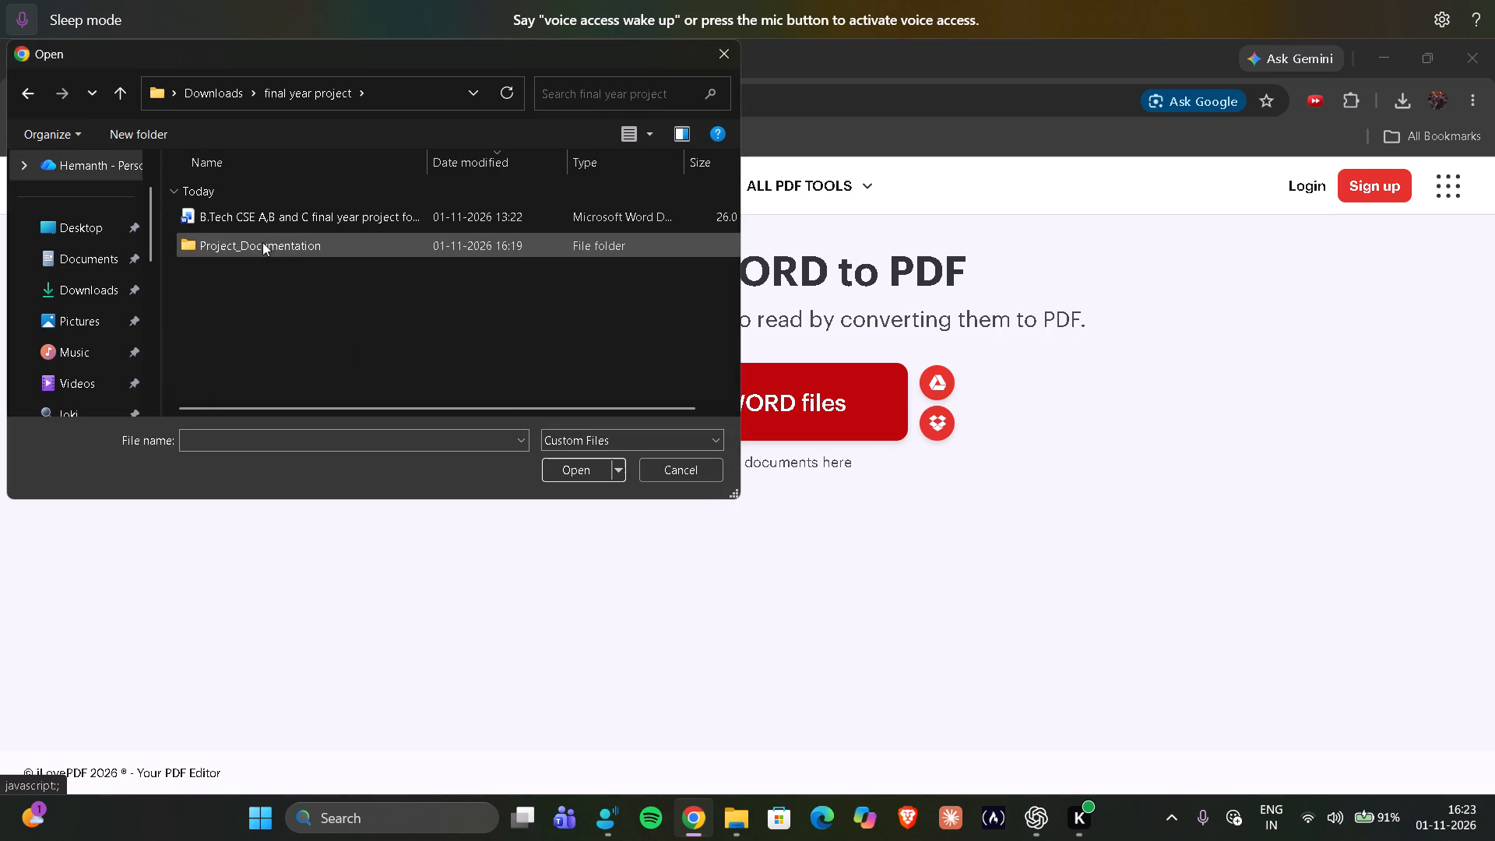
click(262, 212)
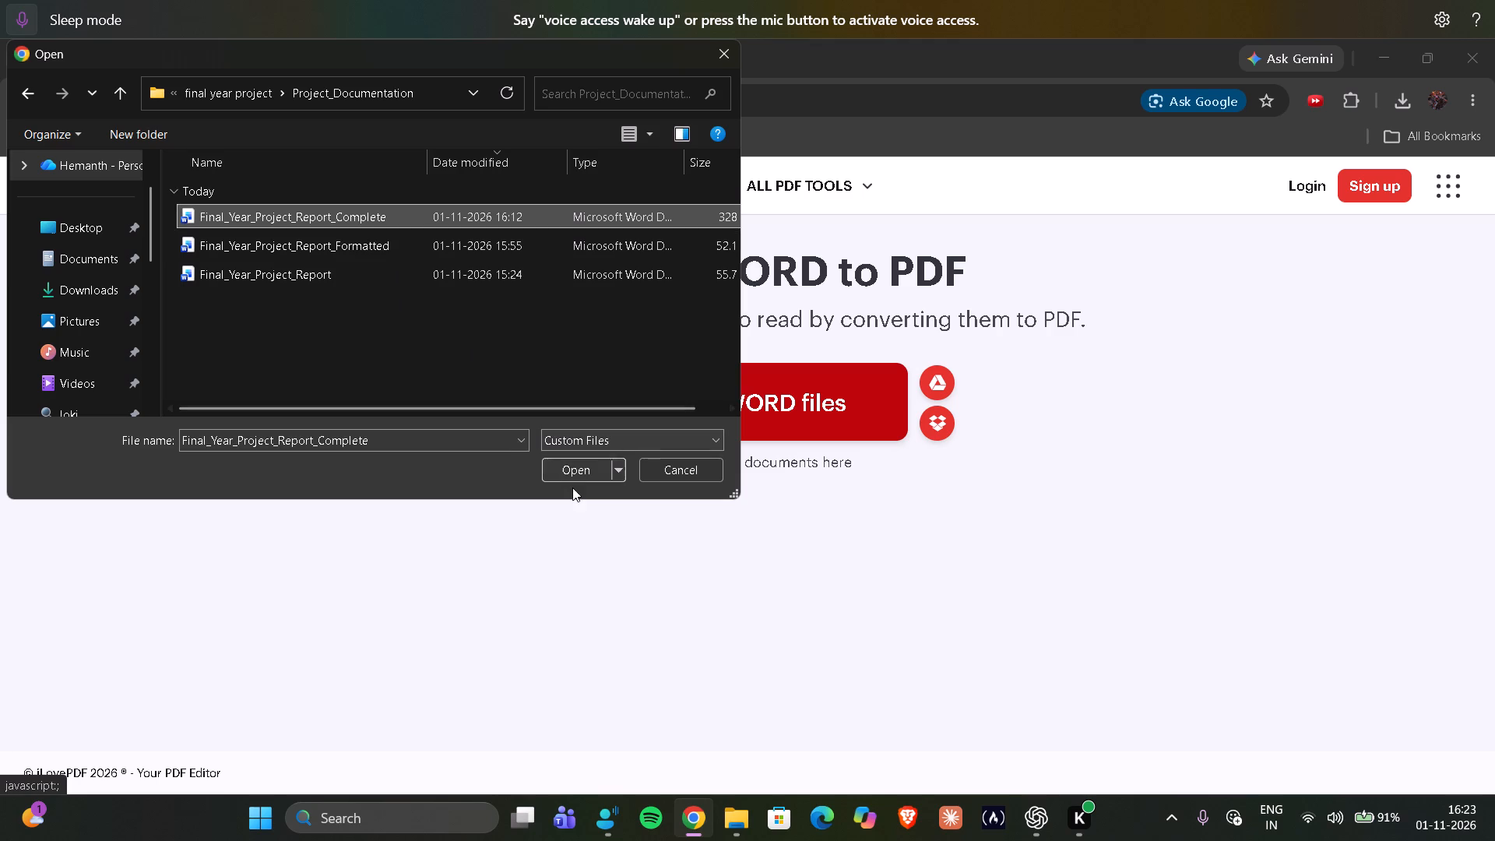
click(573, 474)
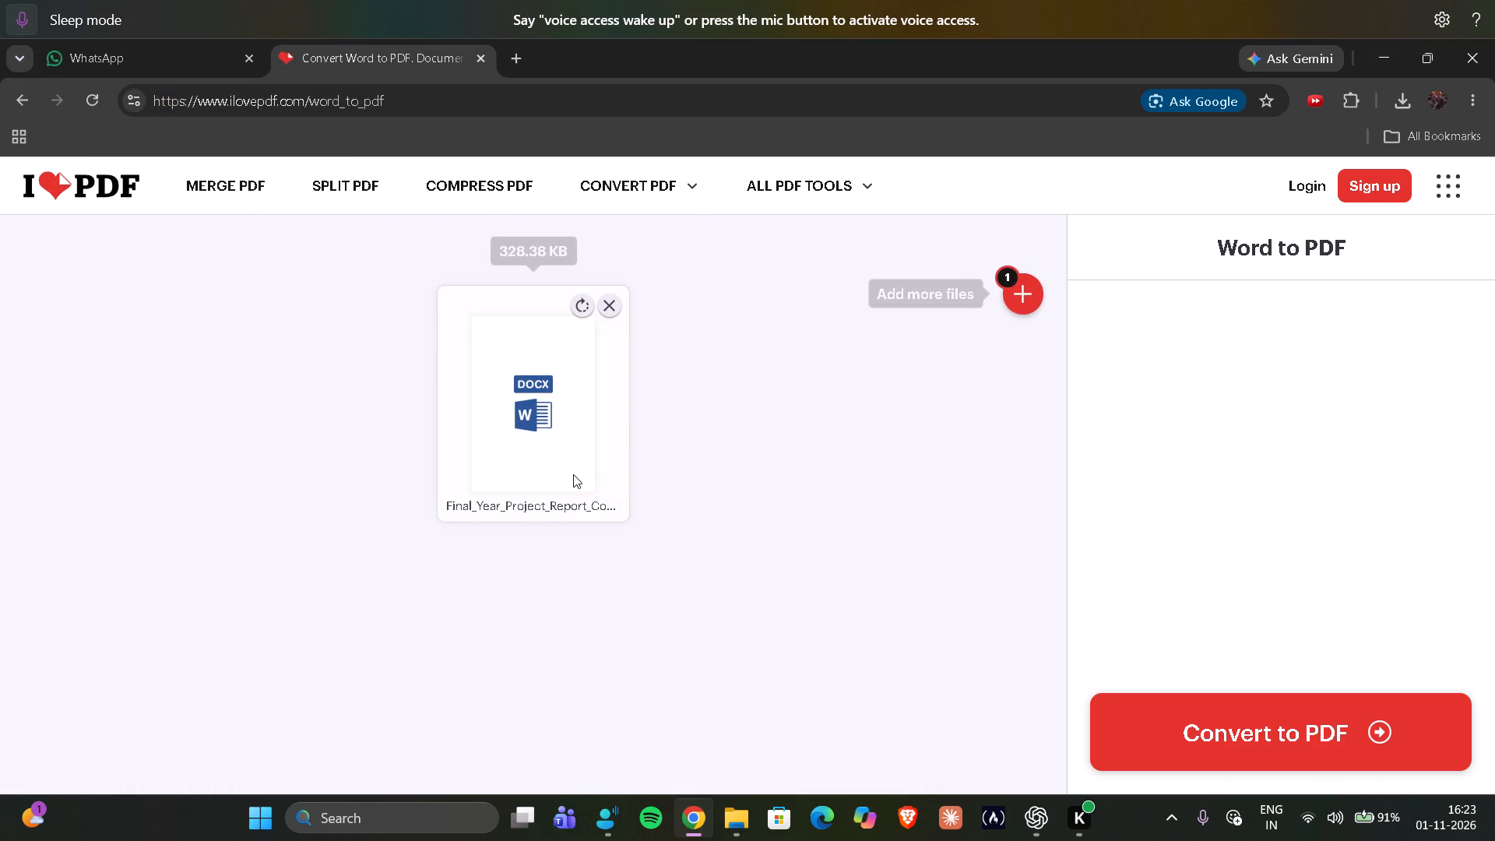
click(1319, 725)
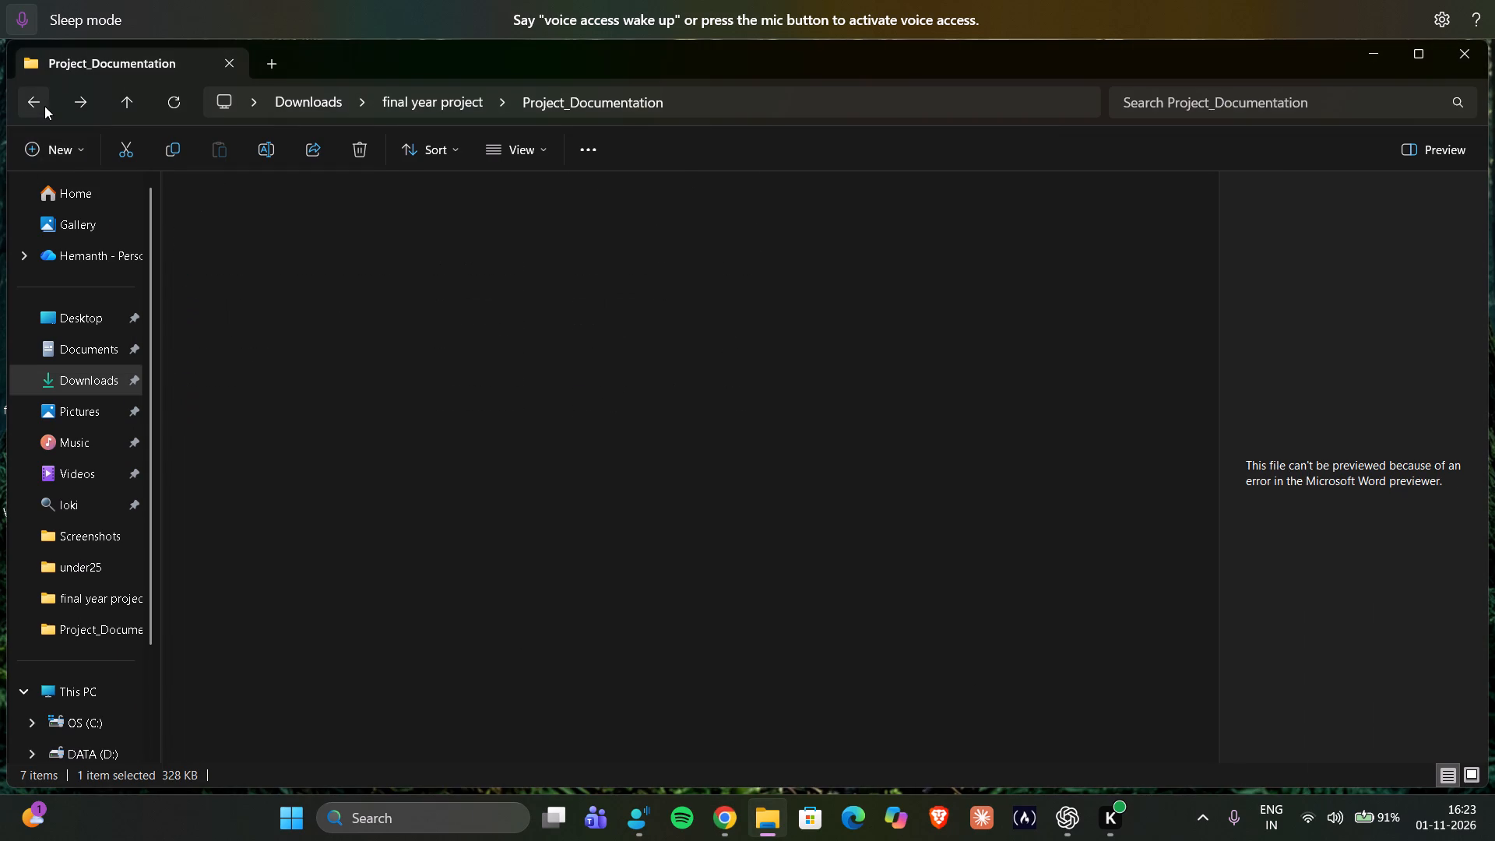
click(44, 106)
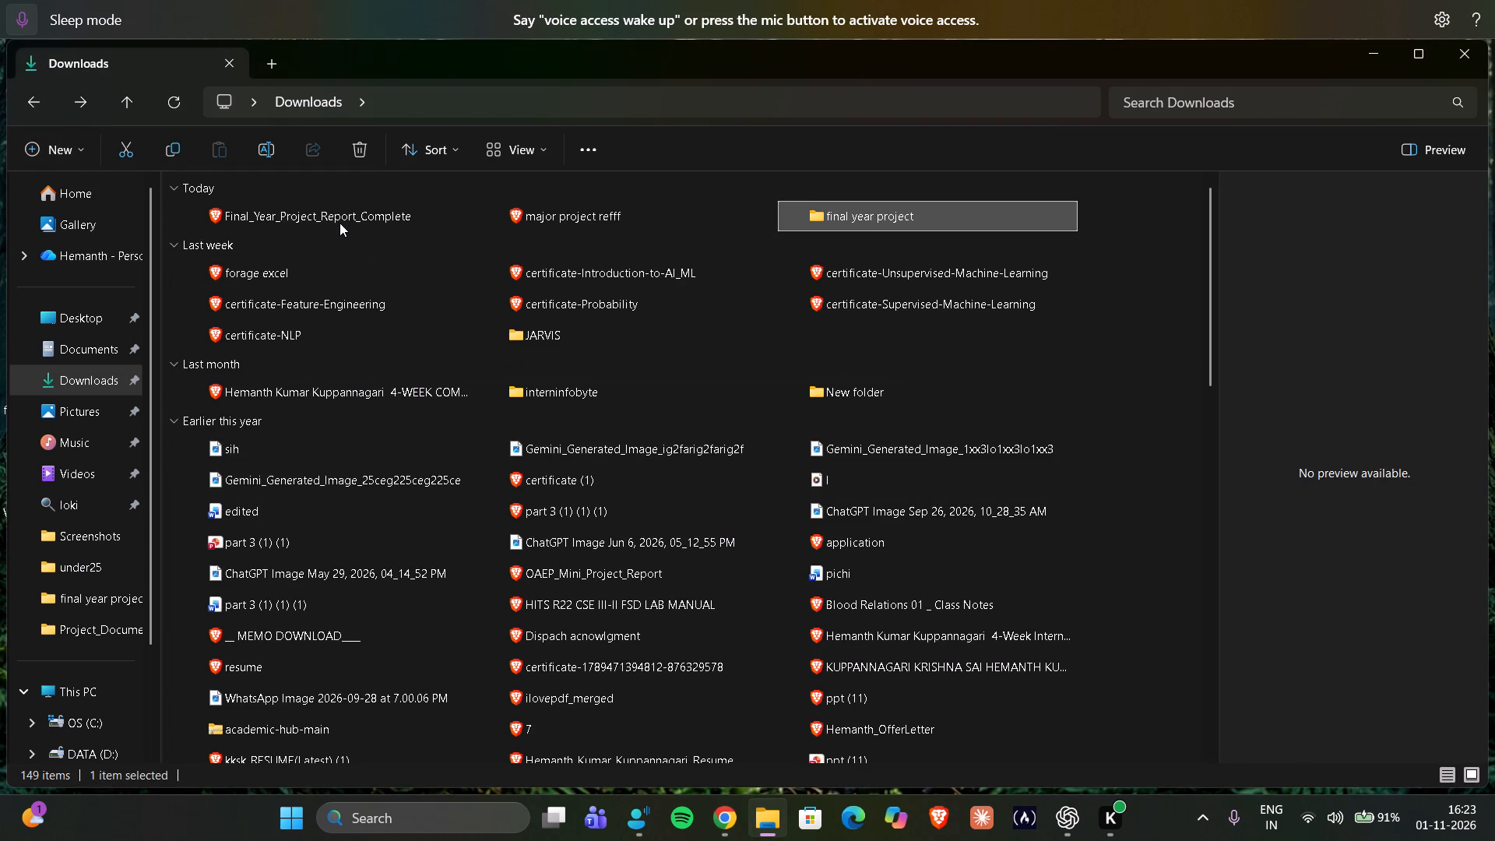
double_click(339, 223)
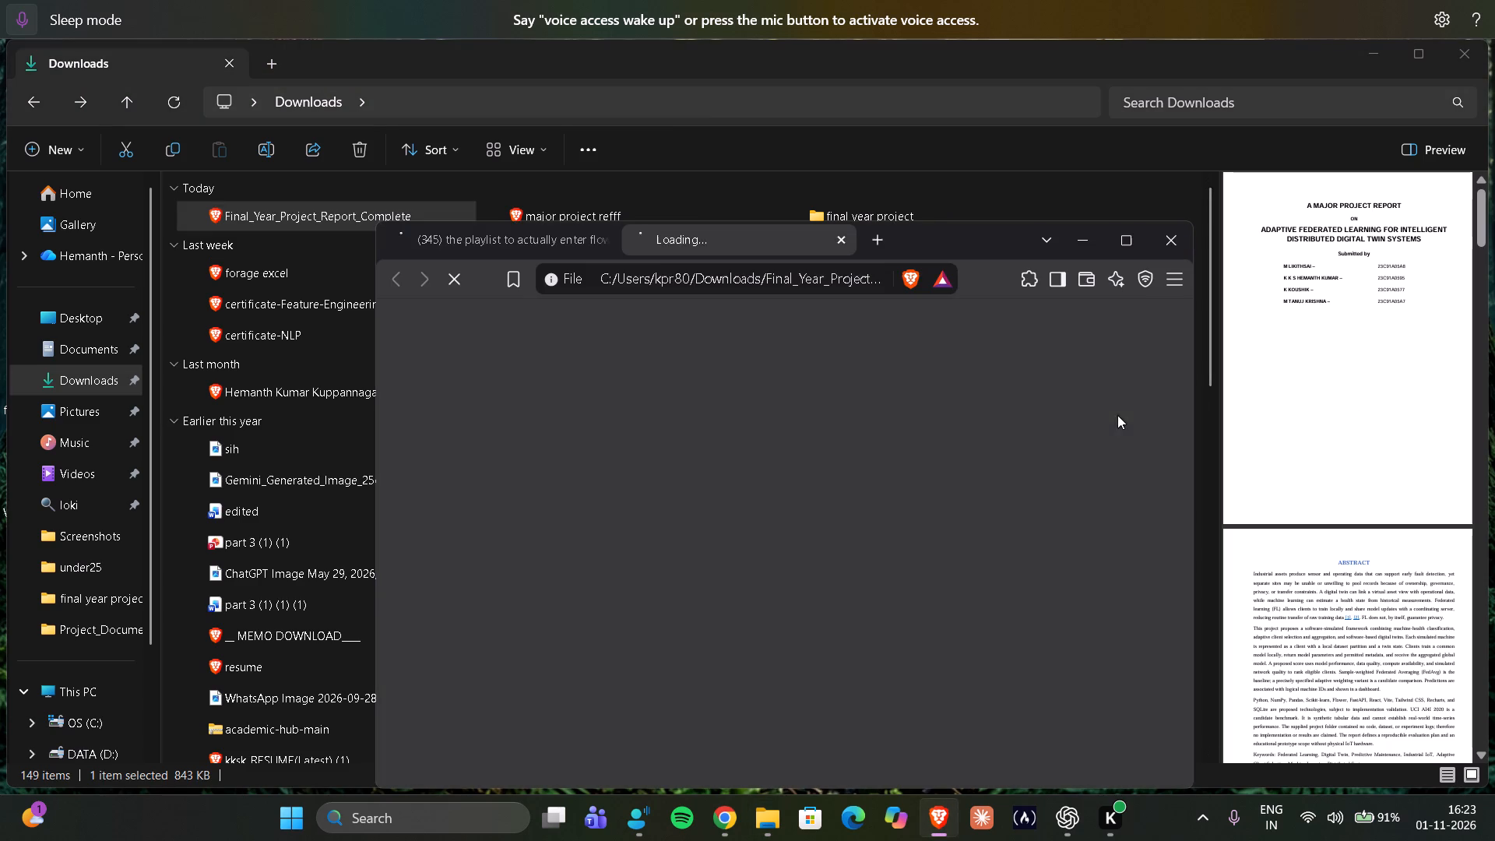
click(1111, 244)
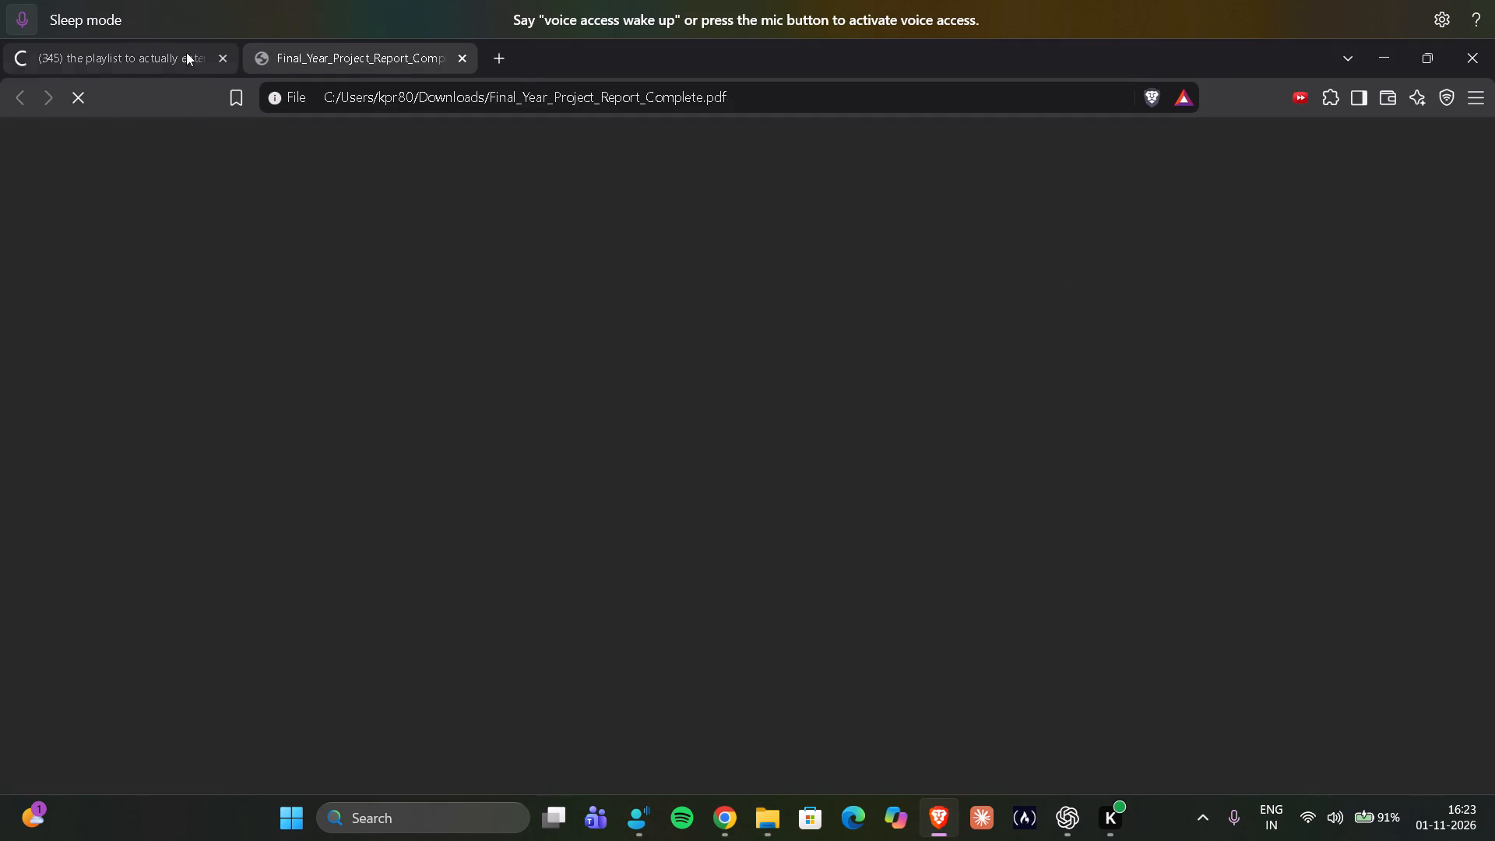
click(216, 57)
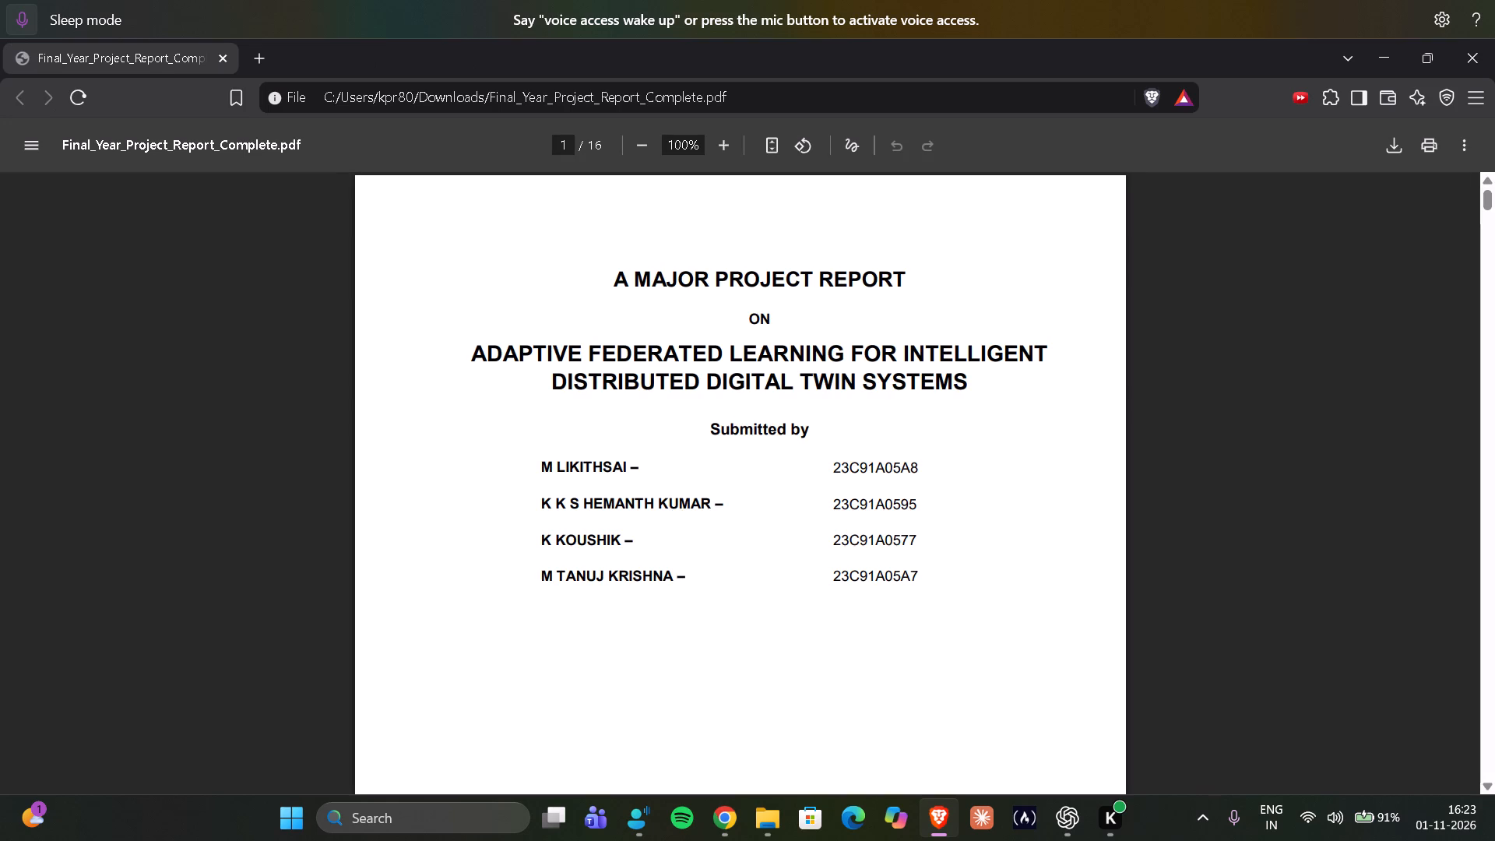
Review the PDF's title page, abstract and opening introduction sections for content and layout.
scroll(720, 449, down, 13)
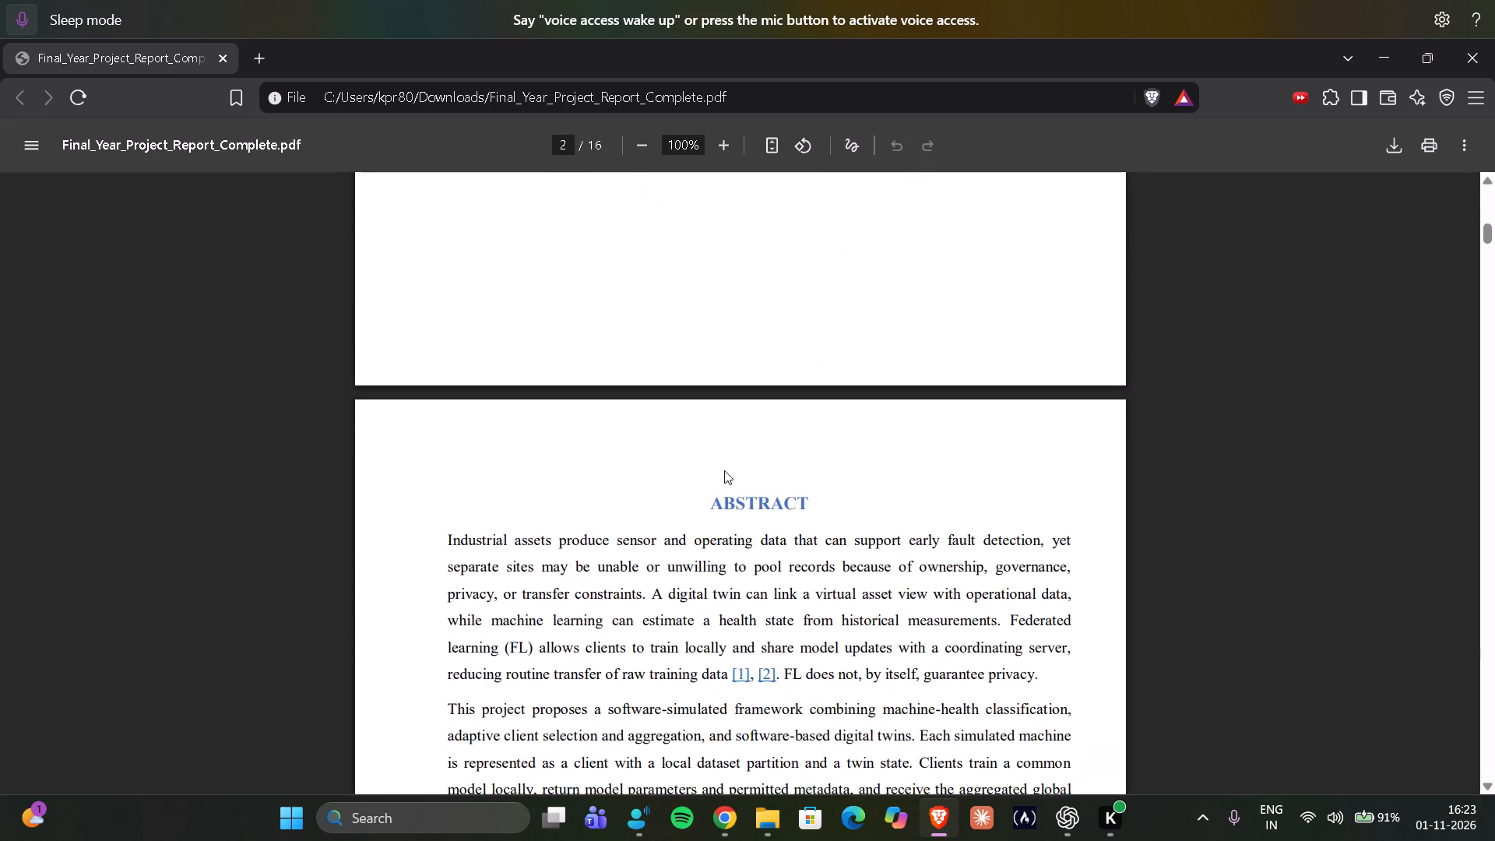
scroll(724, 472, down, 1)
scroll(724, 472, up, 2)
scroll(724, 472, down, 11)
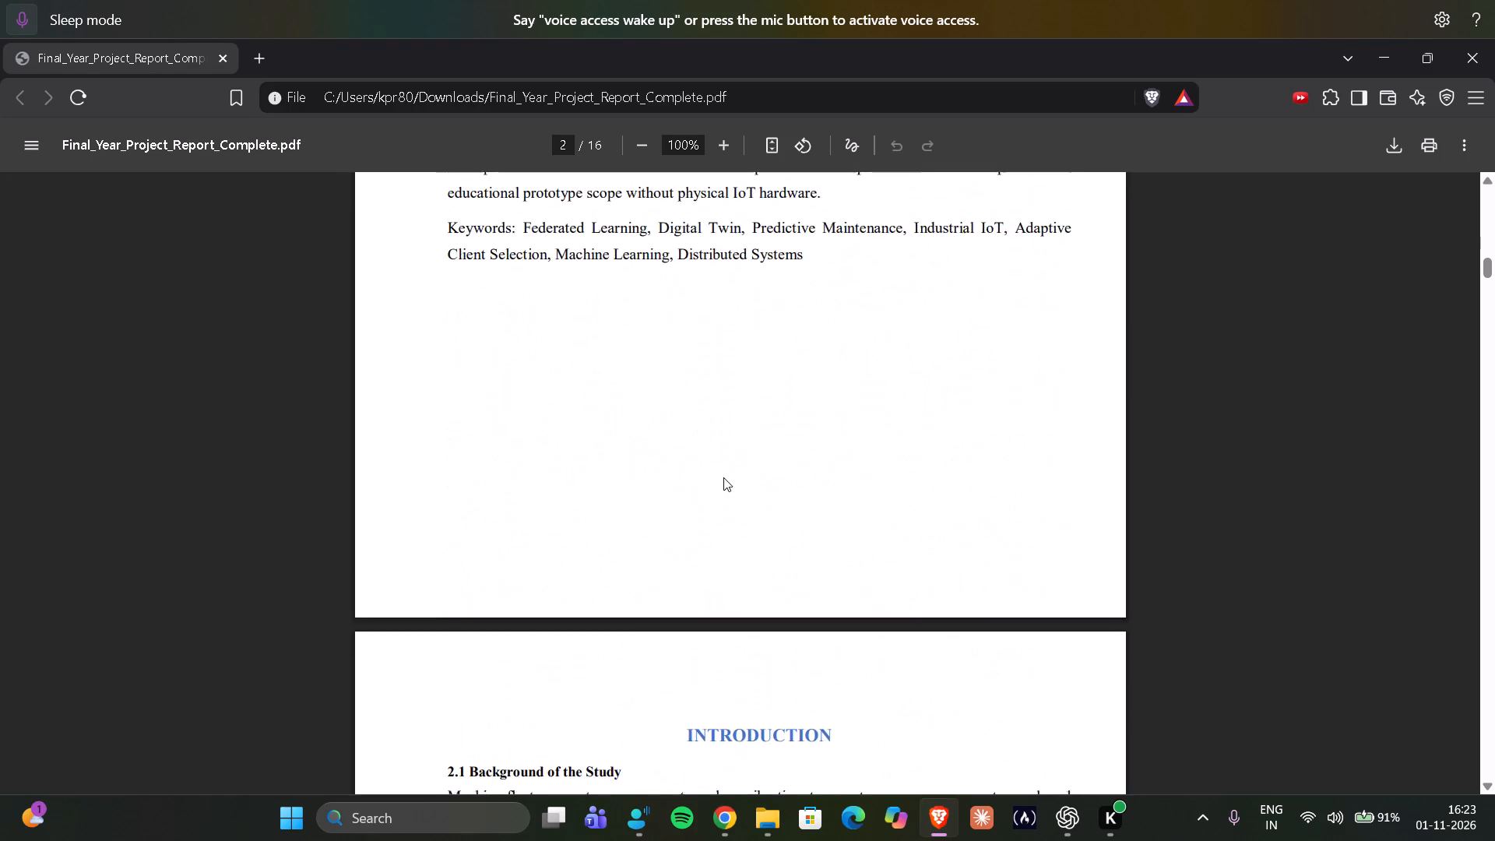
scroll(723, 479, down, 7)
scroll(723, 479, up, 3)
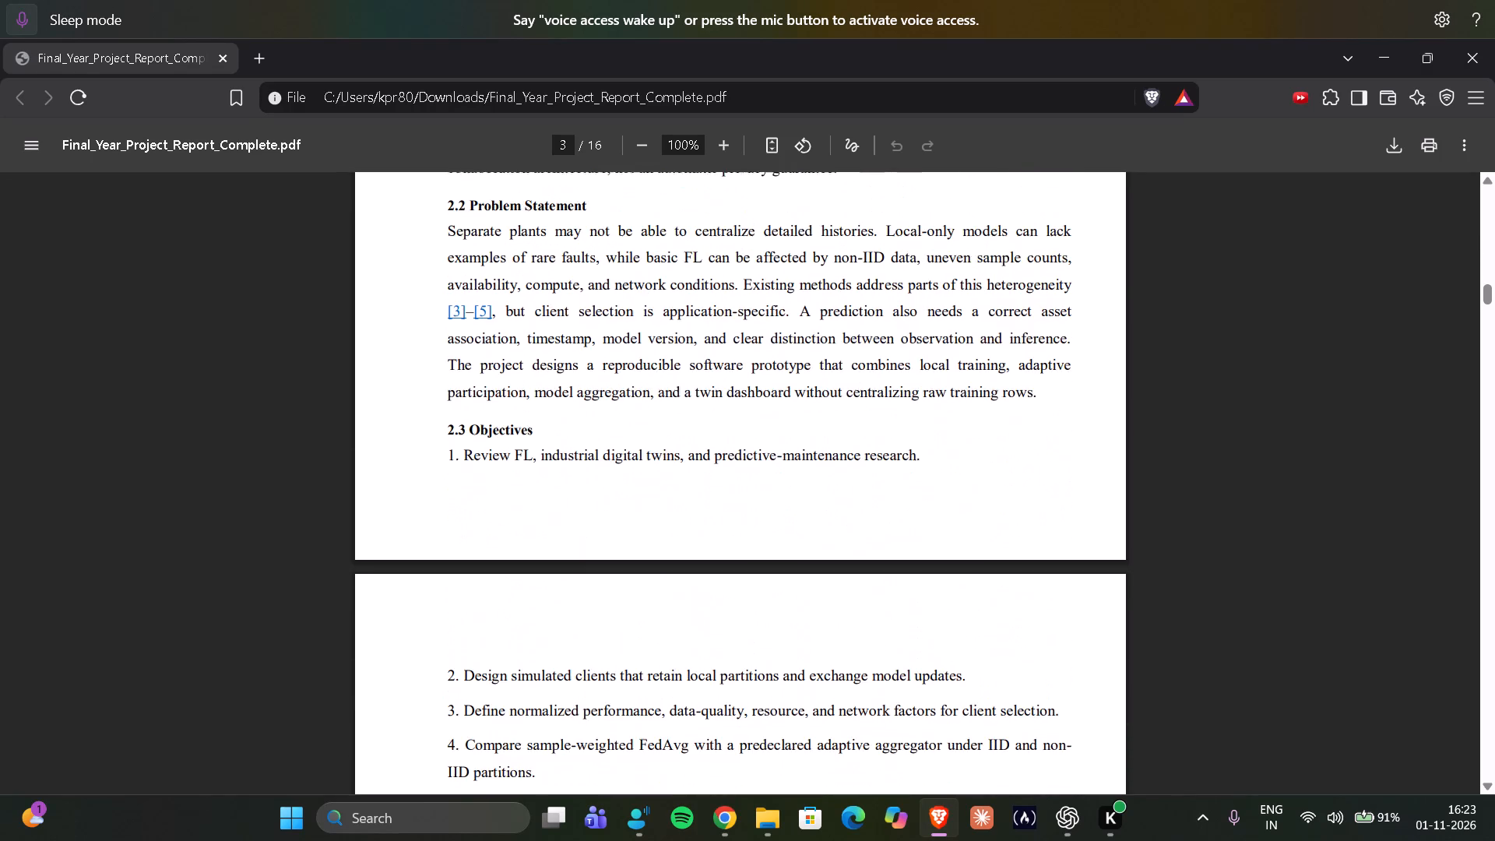
scroll(730, 466, up, 3)
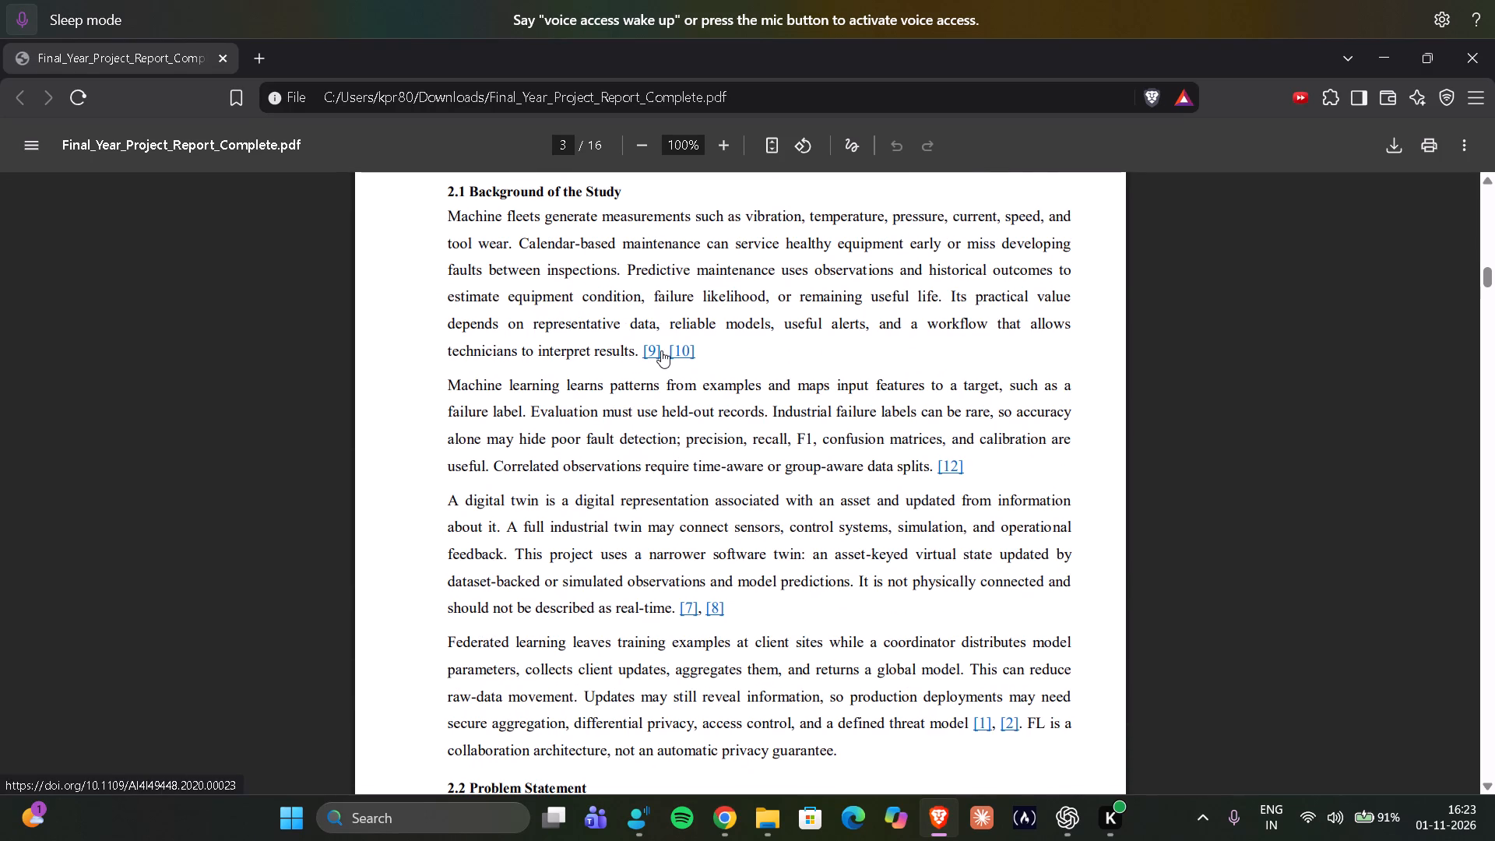
Check the source linked from citation [9] in section 2.1 Background of the Study and close its page.
ctrl+click(658, 350)
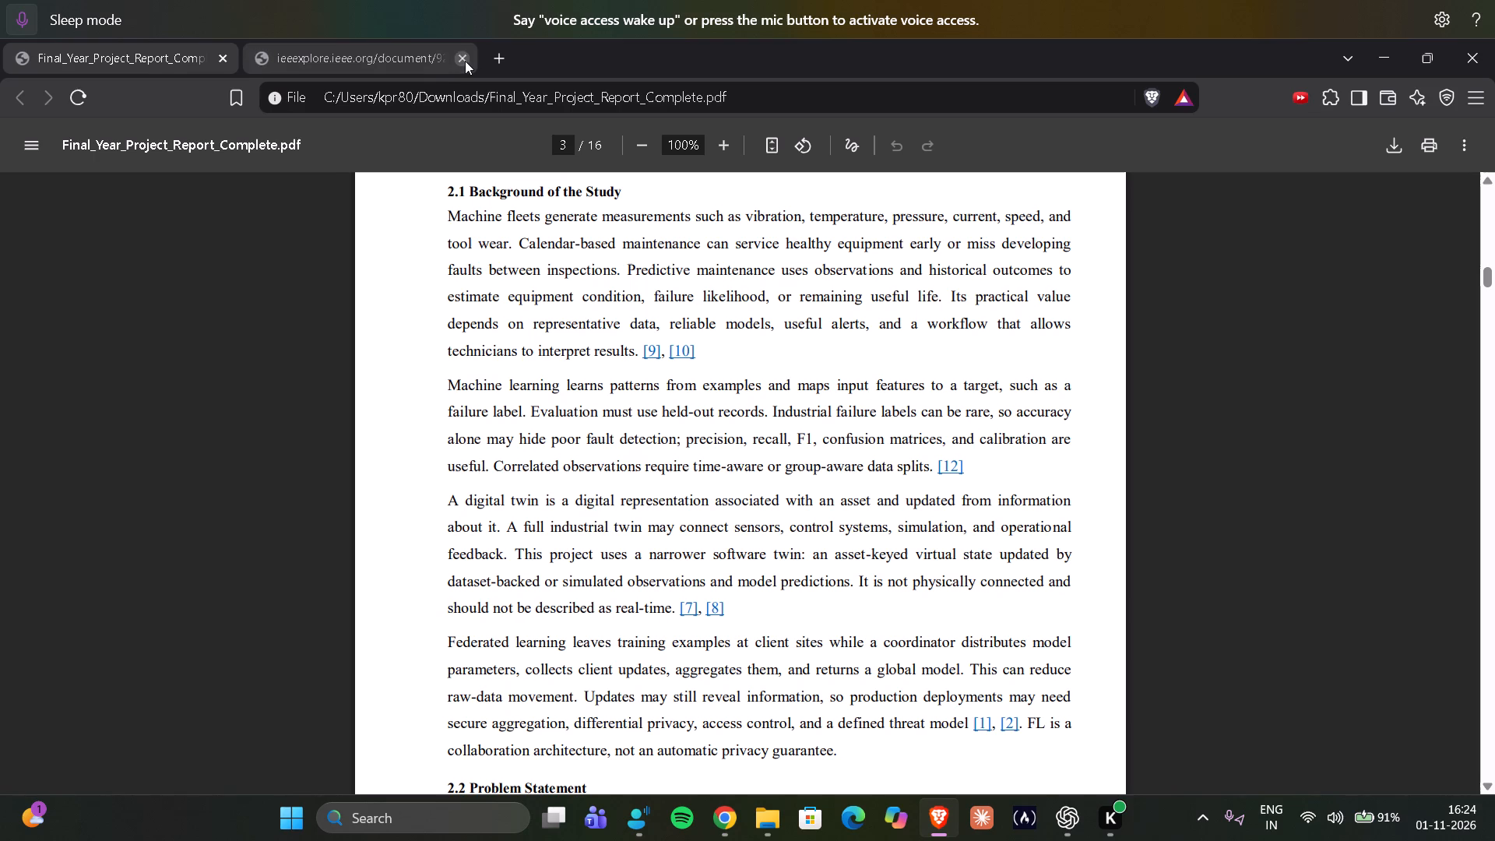
click(364, 69)
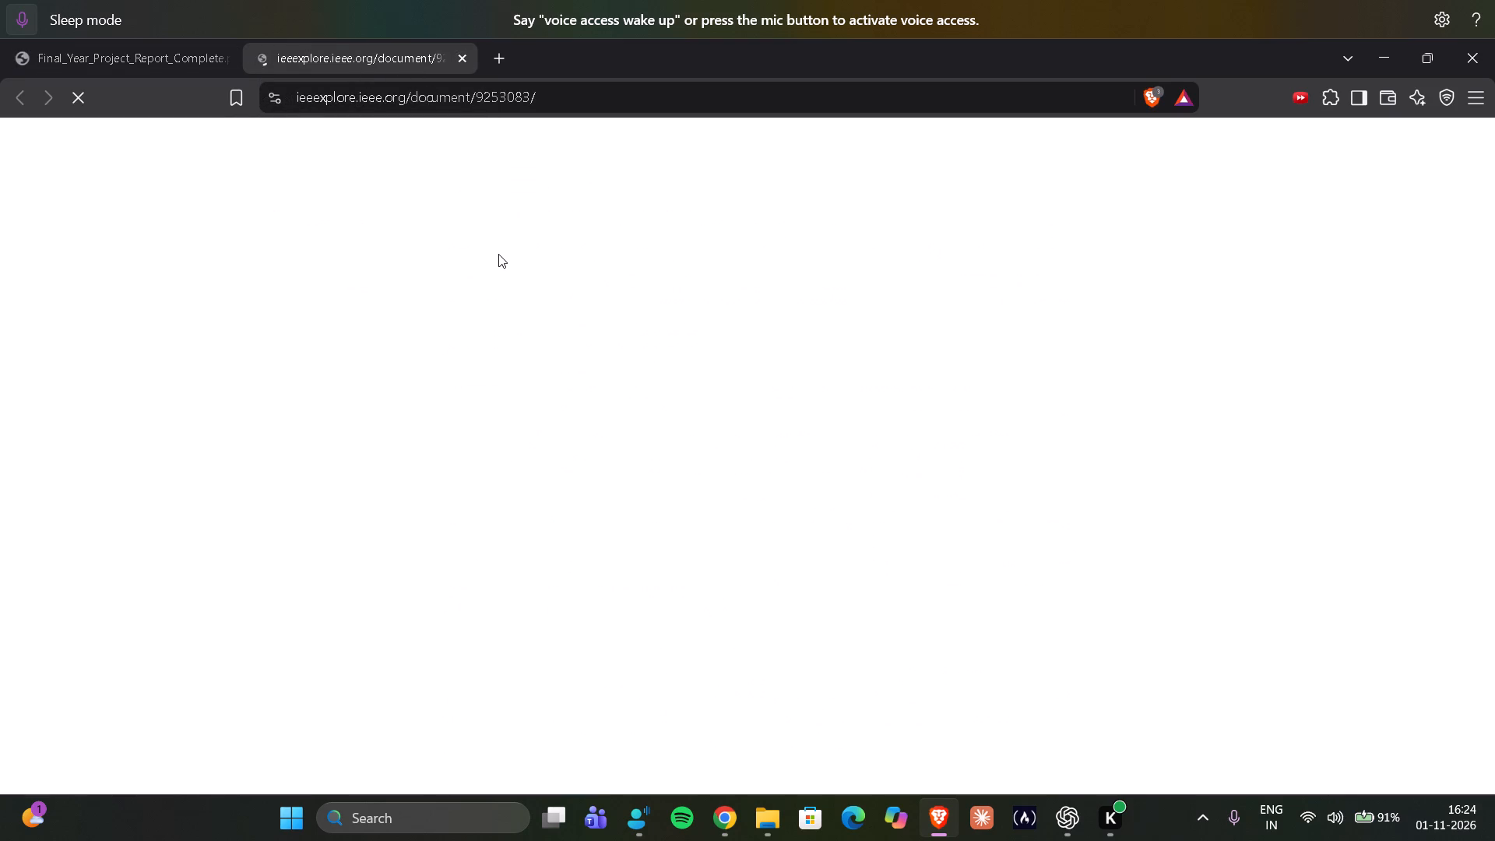
click(464, 63)
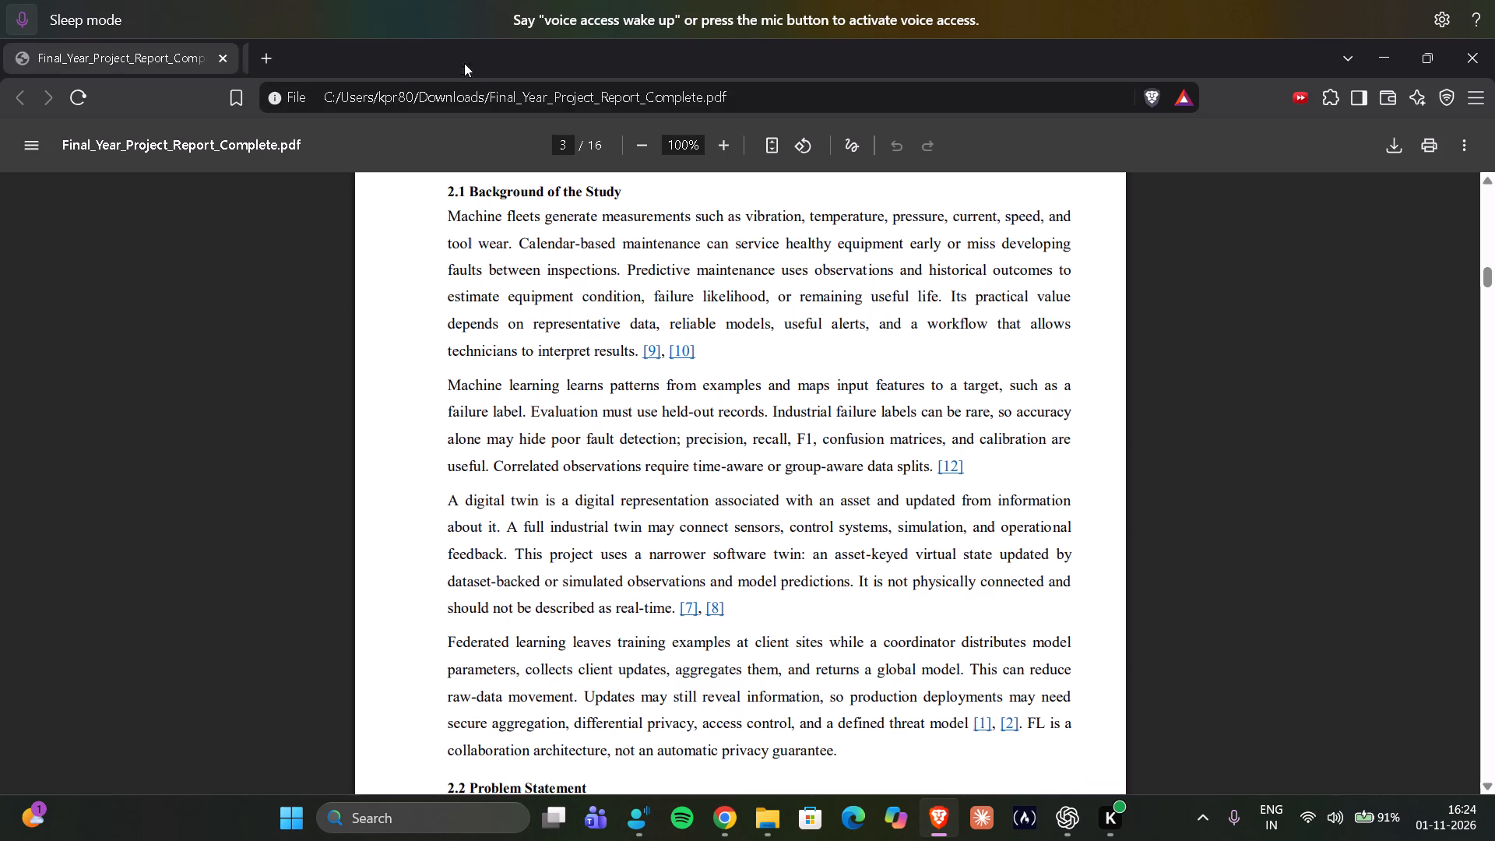
Review the rest of the introduction and the research review, including how the 3.3 Comparative Analysis table is laid out.
scroll(593, 408, down, 15)
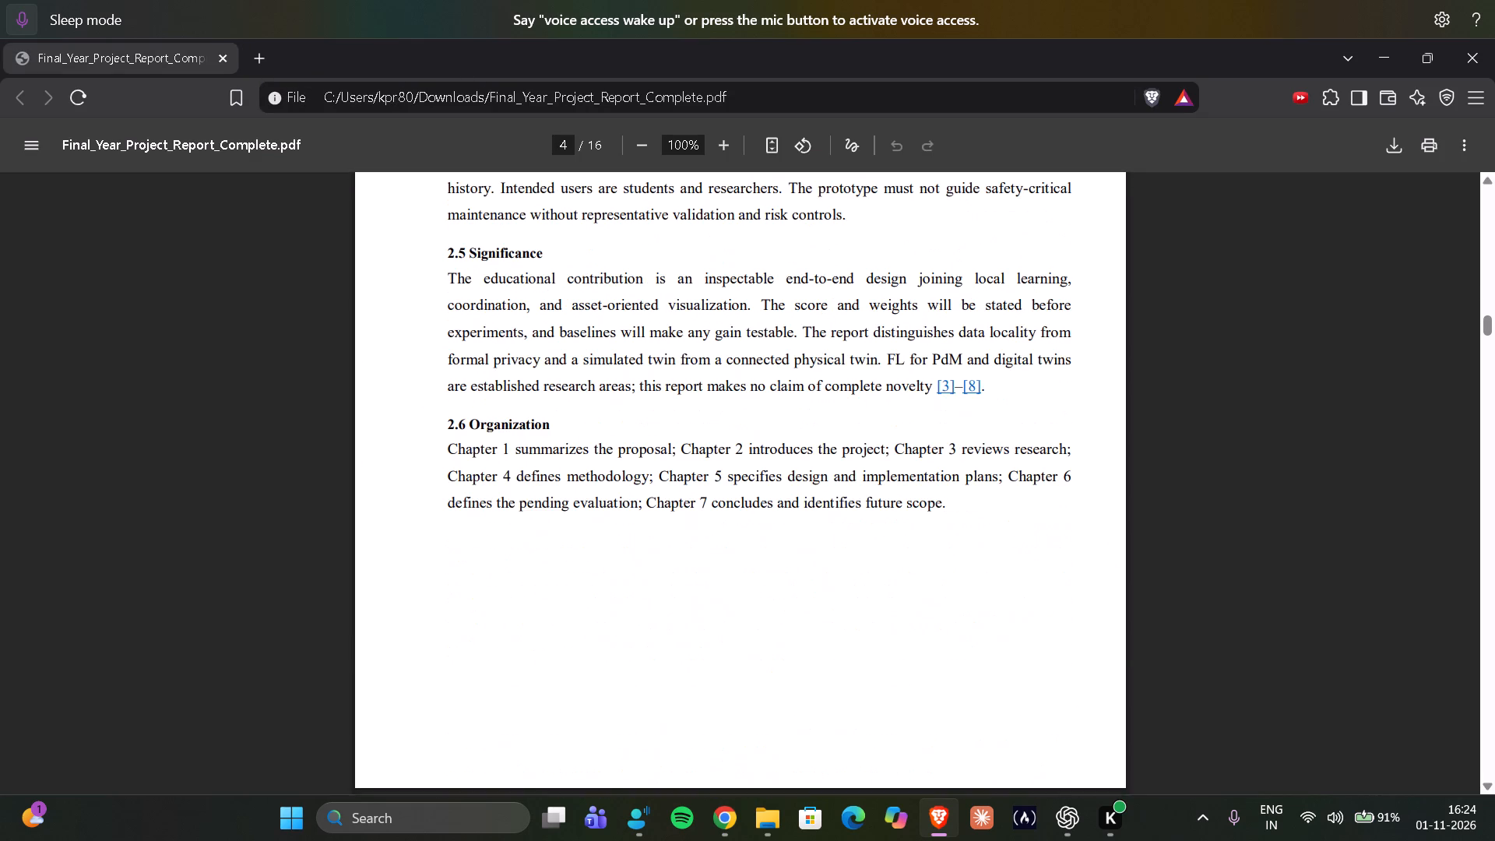
scroll(595, 415, up, 1)
scroll(601, 438, down, 10)
scroll(603, 452, up, 1)
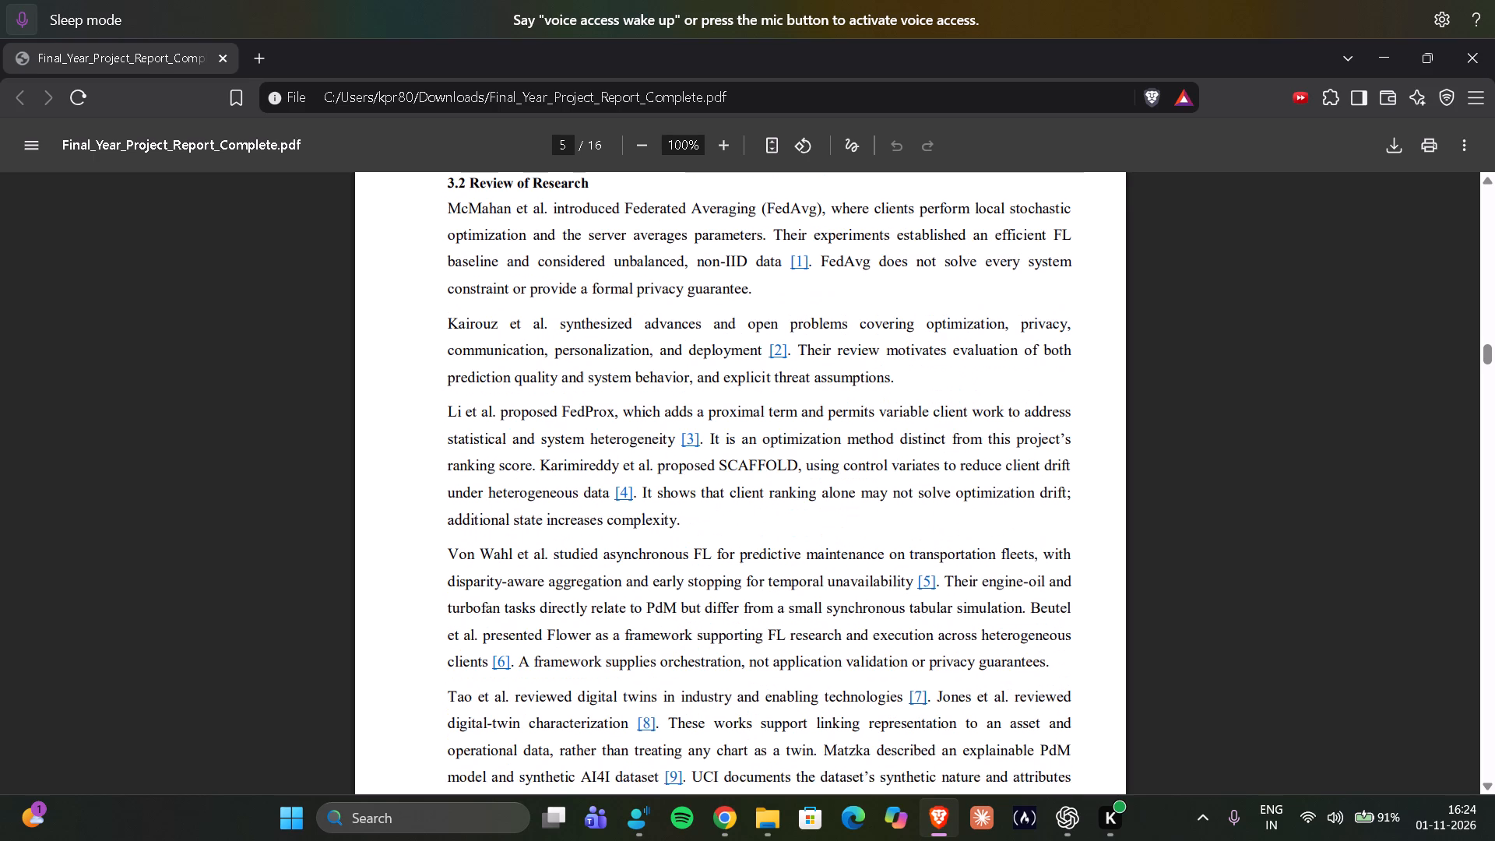
scroll(603, 452, up, 2)
scroll(604, 456, down, 11)
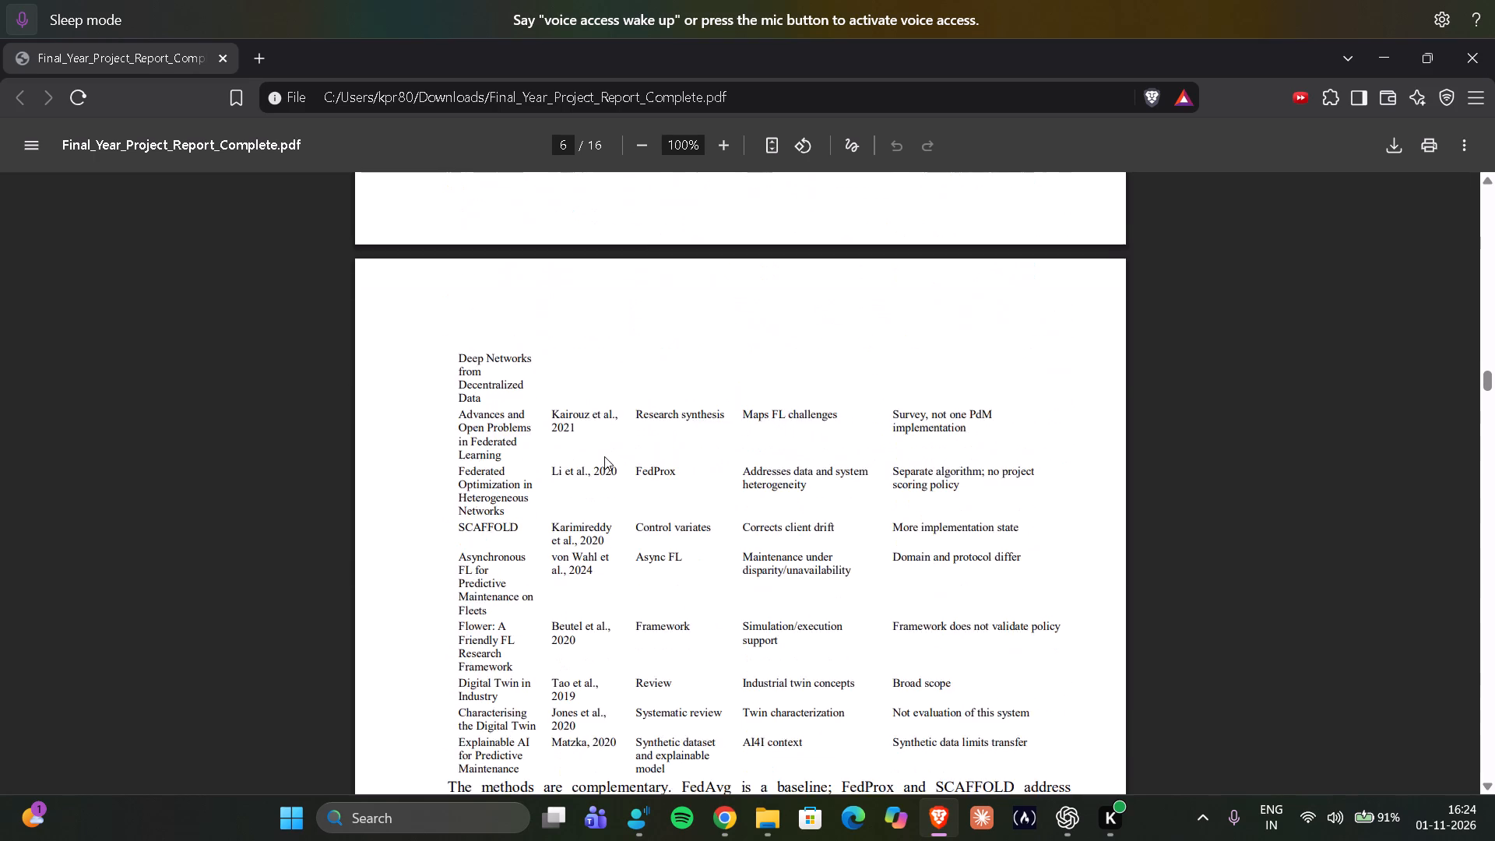
scroll(604, 456, up, 3)
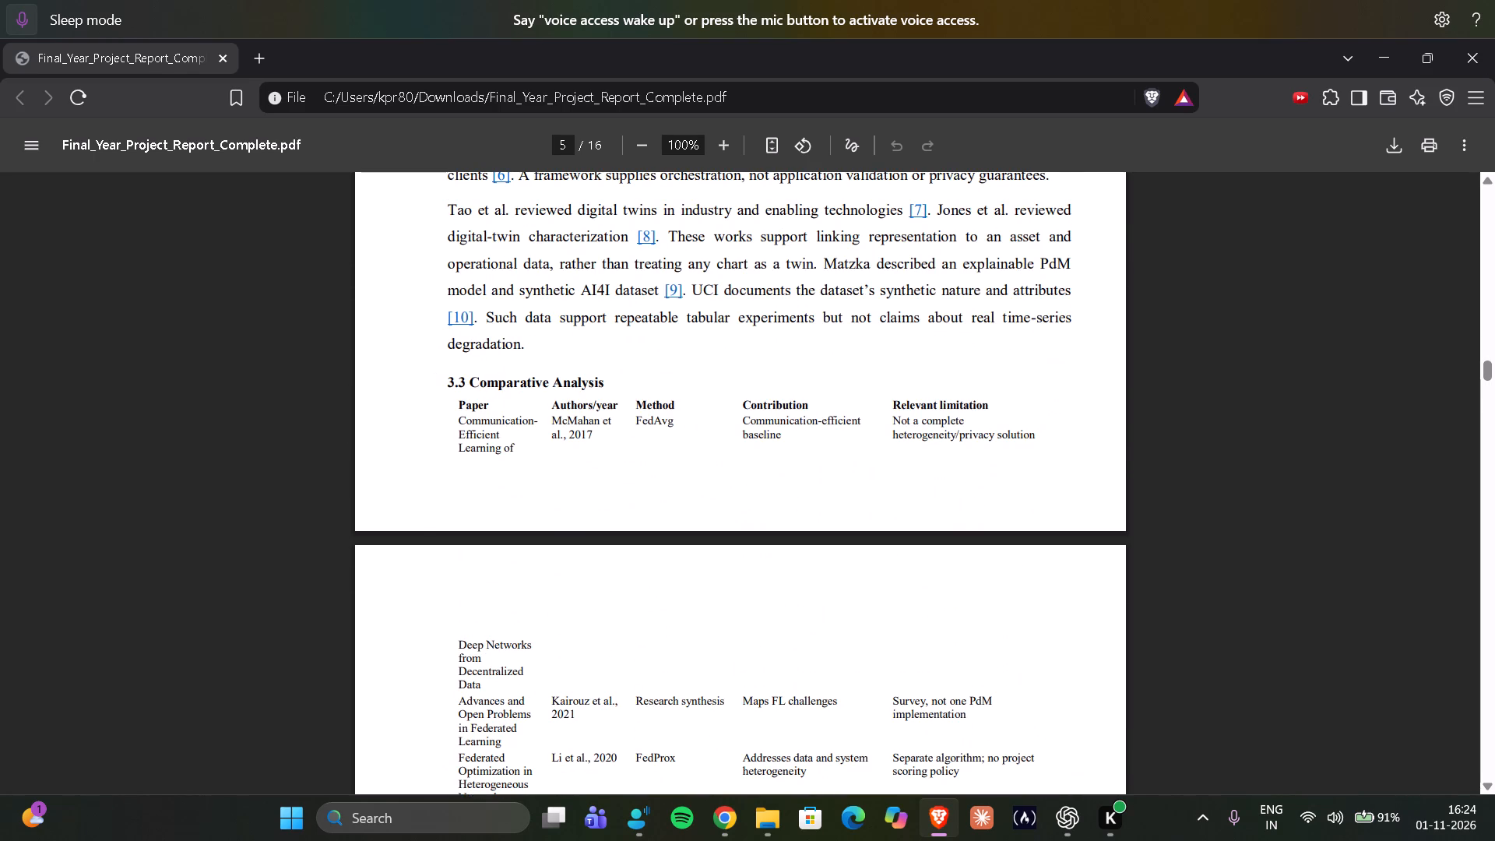
scroll(560, 405, down, 14)
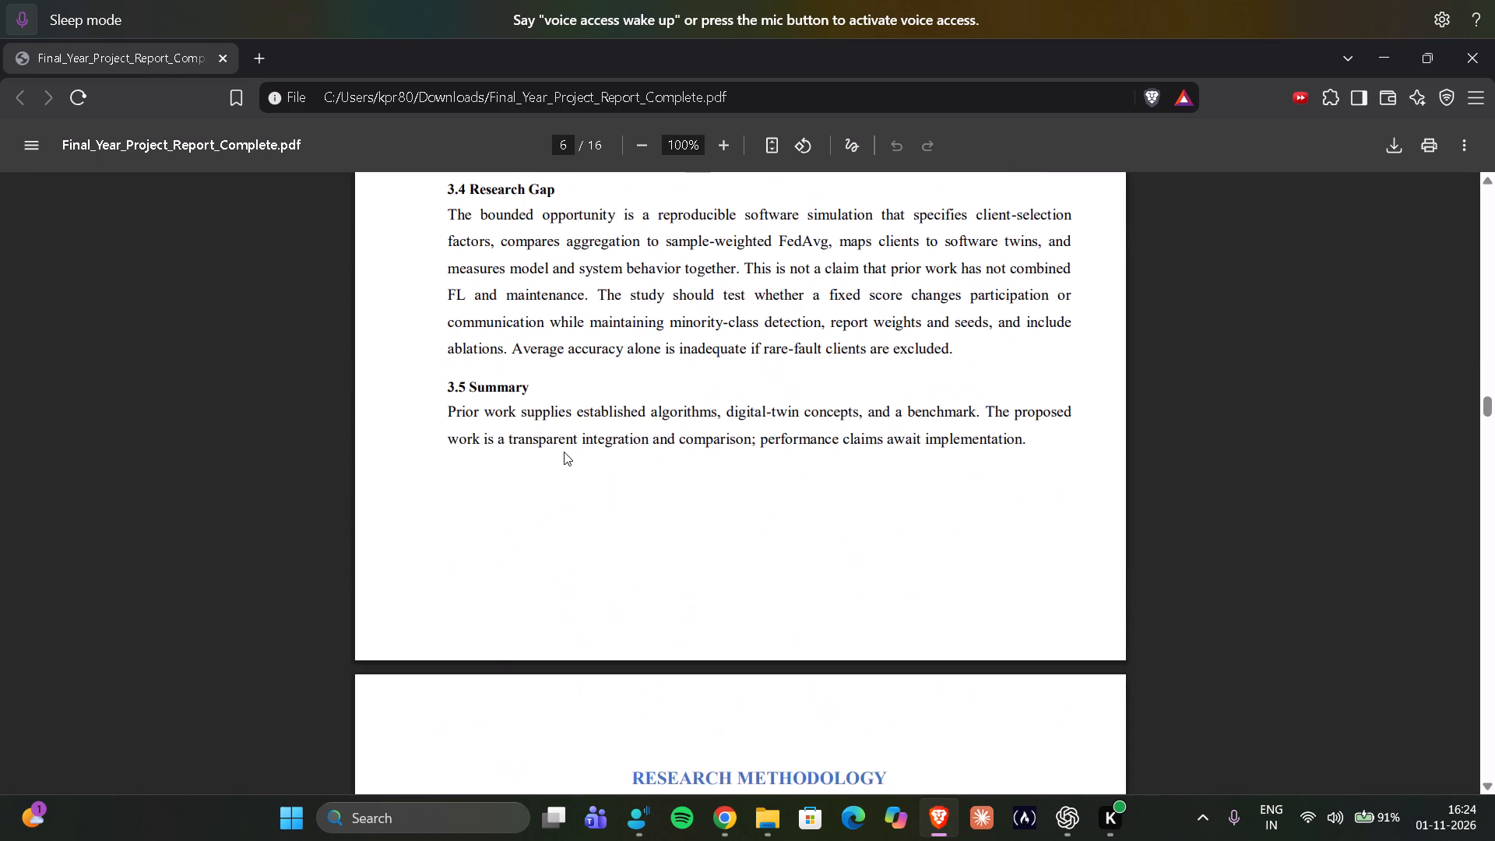
Examine the Research Methodology chapter, including the architecture and workflow figures, up to the start of System Design and Implementation.
scroll(568, 462, down, 12)
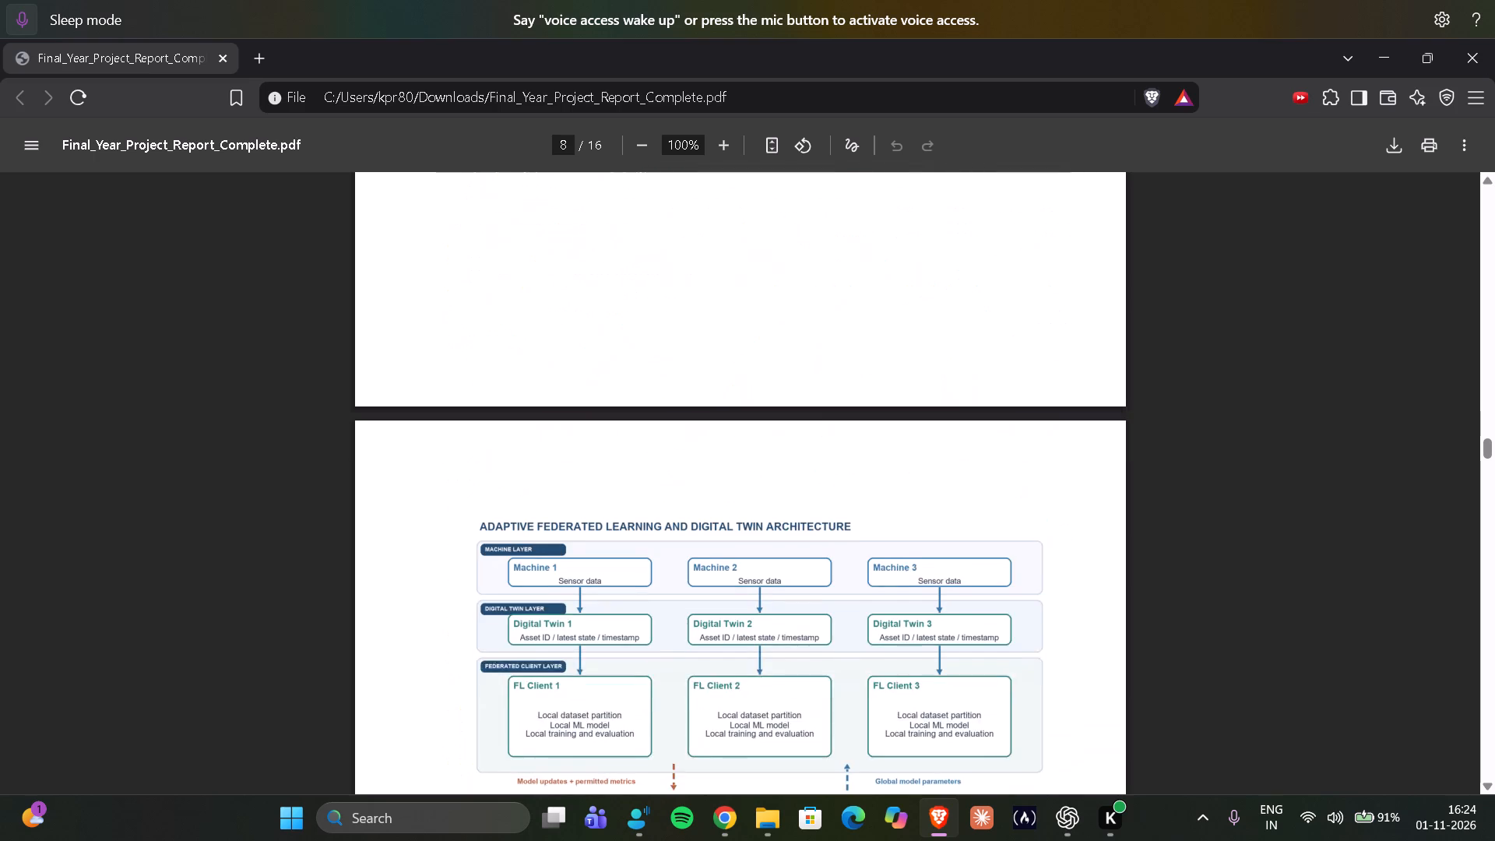
scroll(572, 475, down, 20)
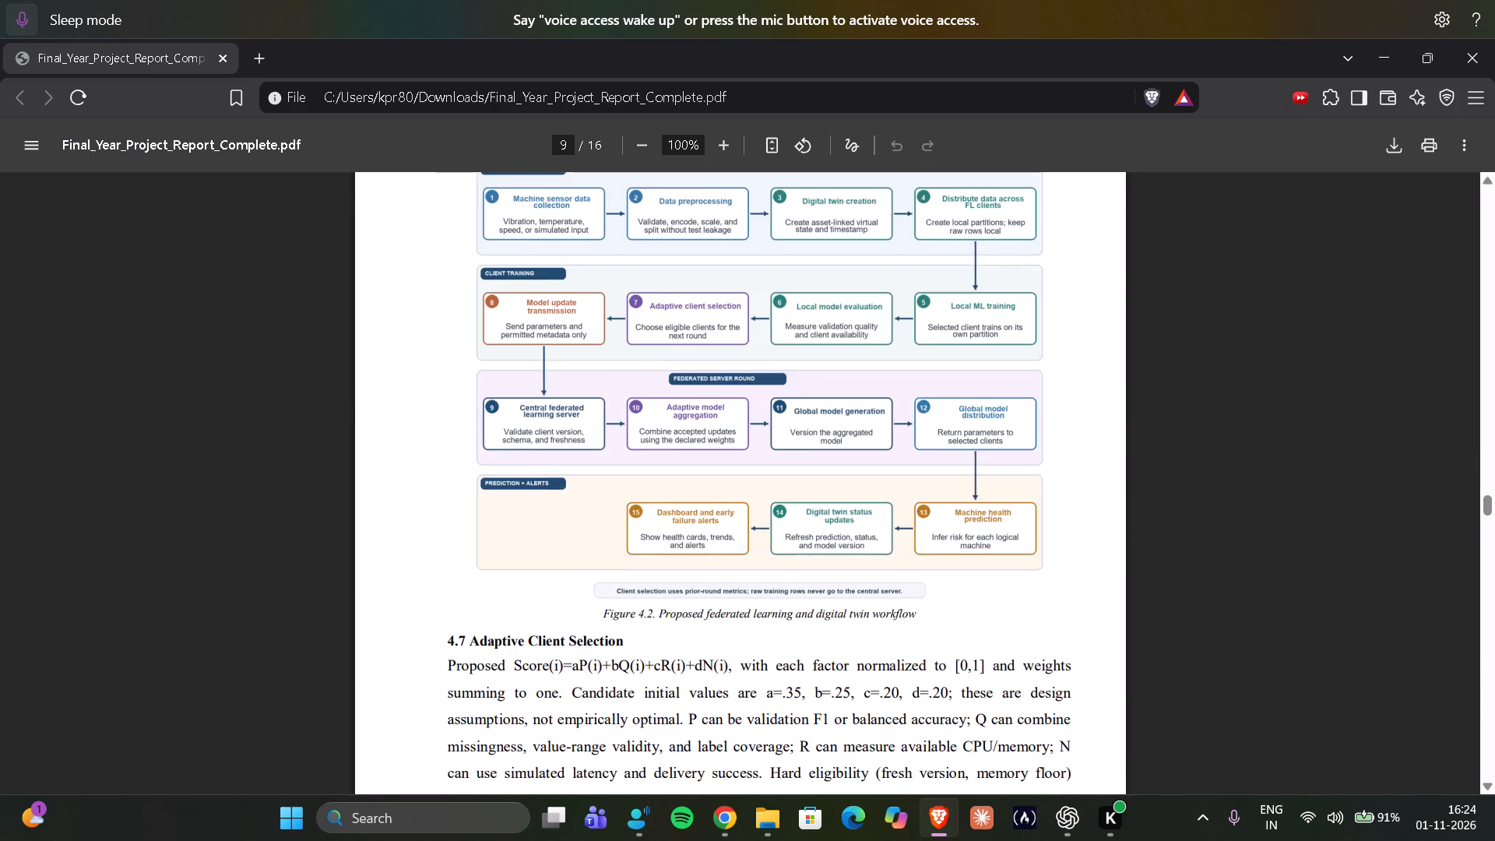
scroll(572, 490, down, 18)
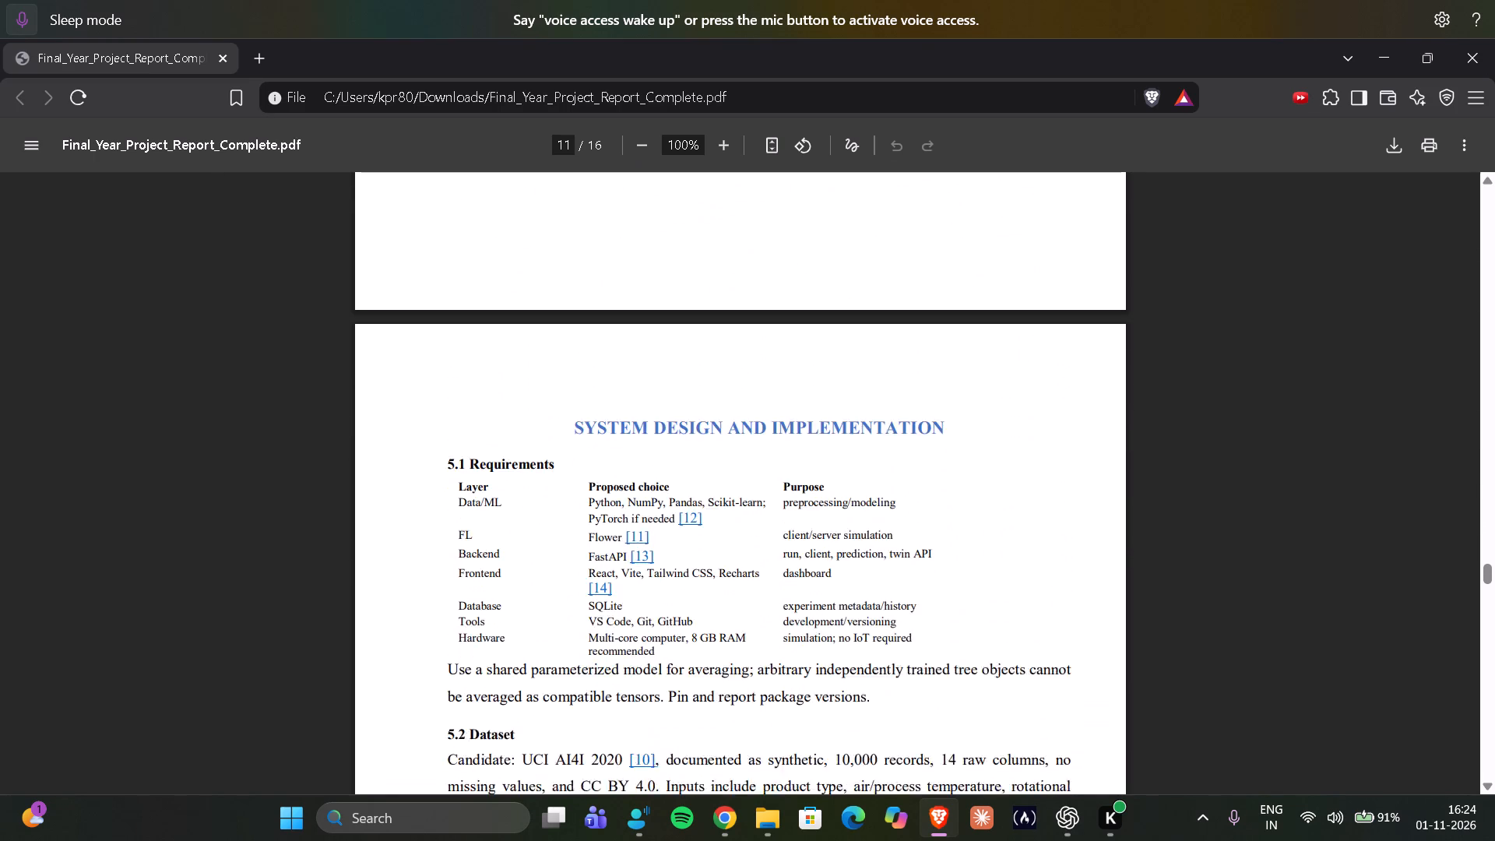
Review the PDF from System Design and Implementation through the conclusion and references, and close the browser window.
scroll(578, 502, down, 16)
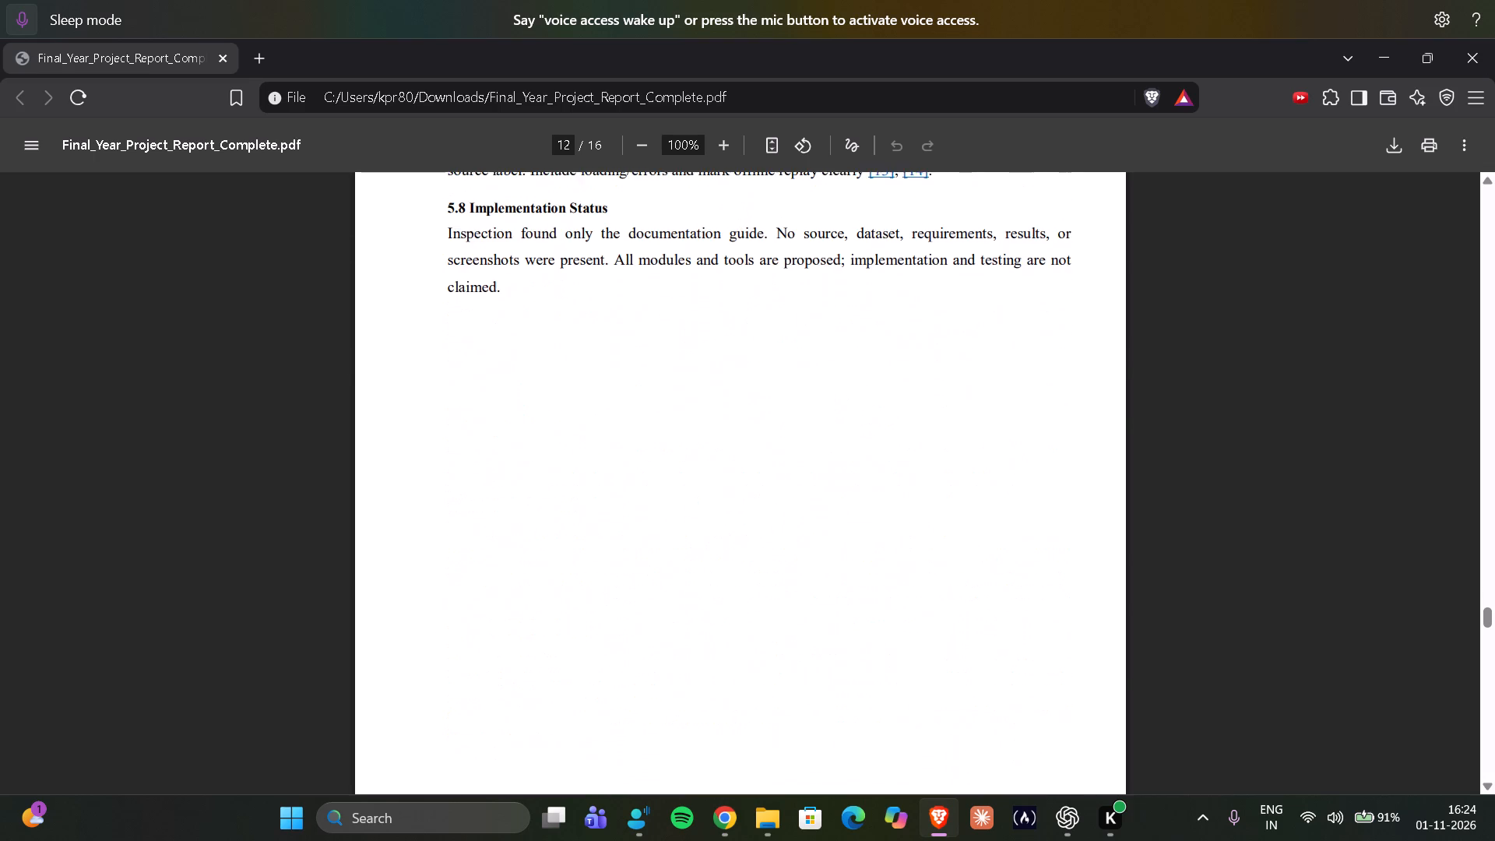
scroll(578, 502, down, 16)
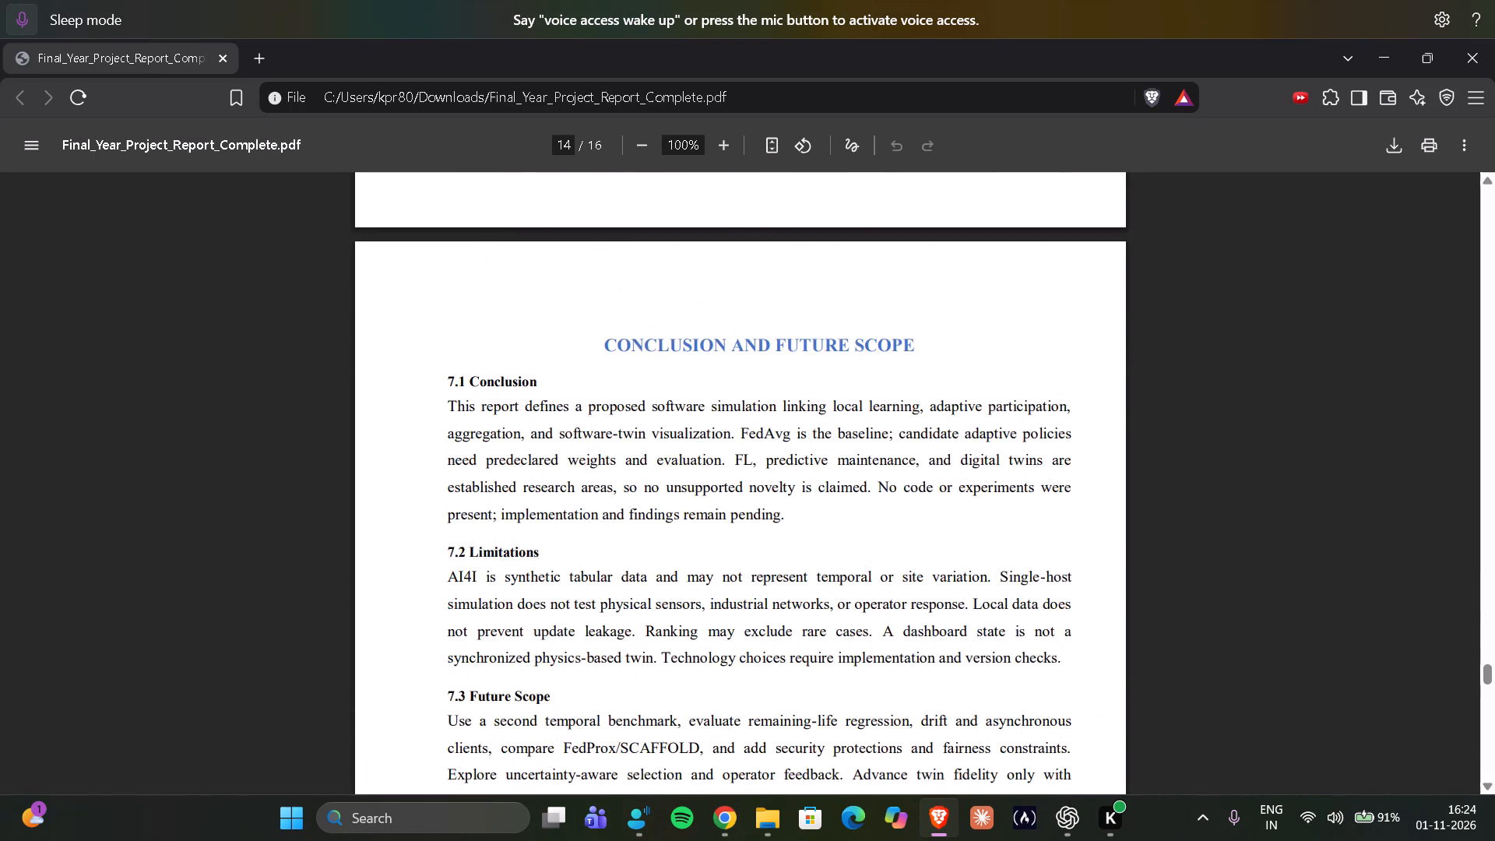
scroll(578, 502, down, 15)
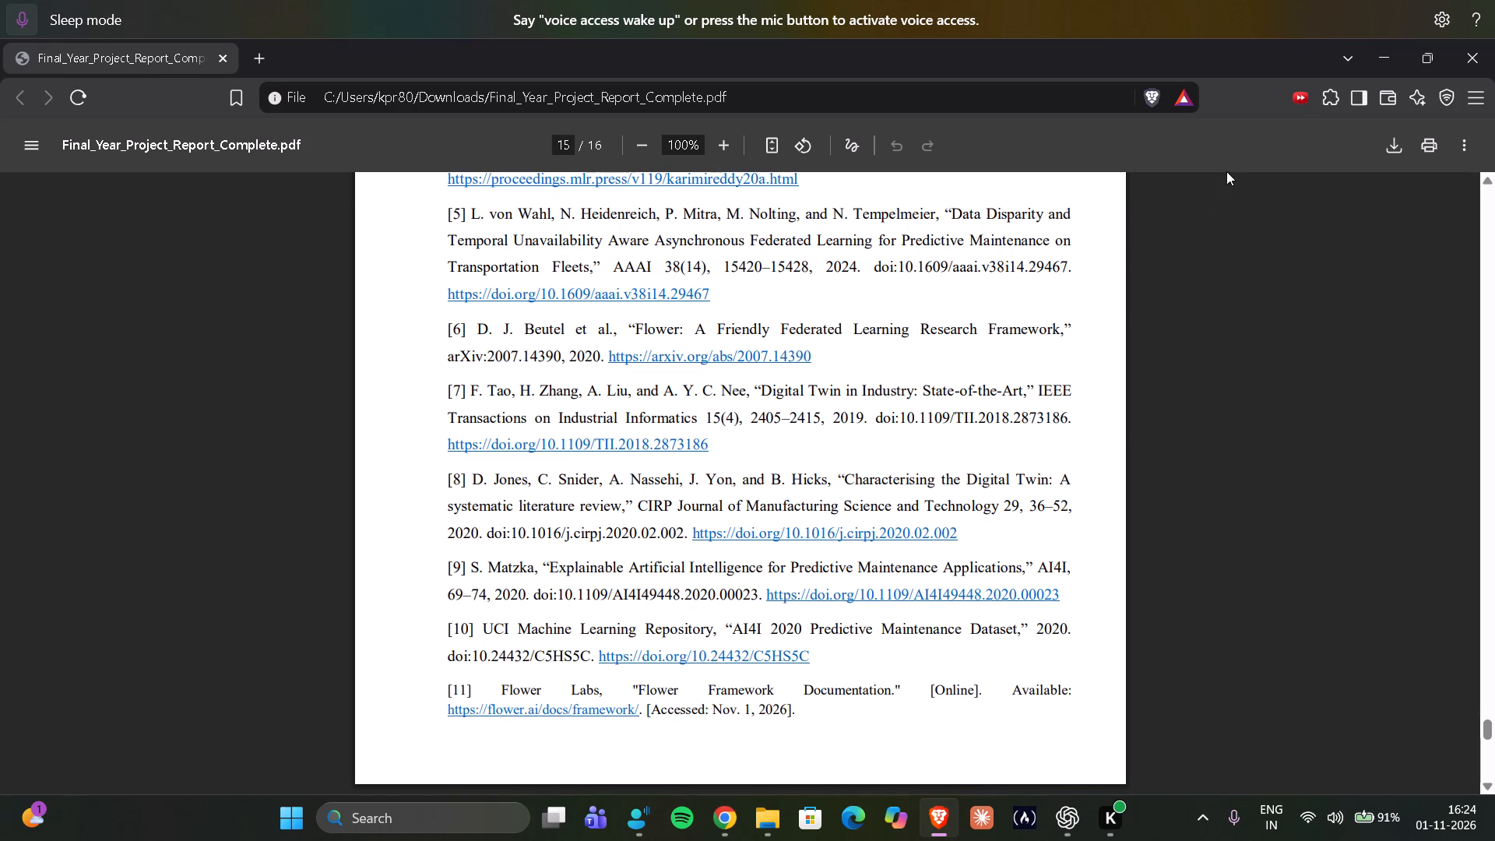
click(1335, 59)
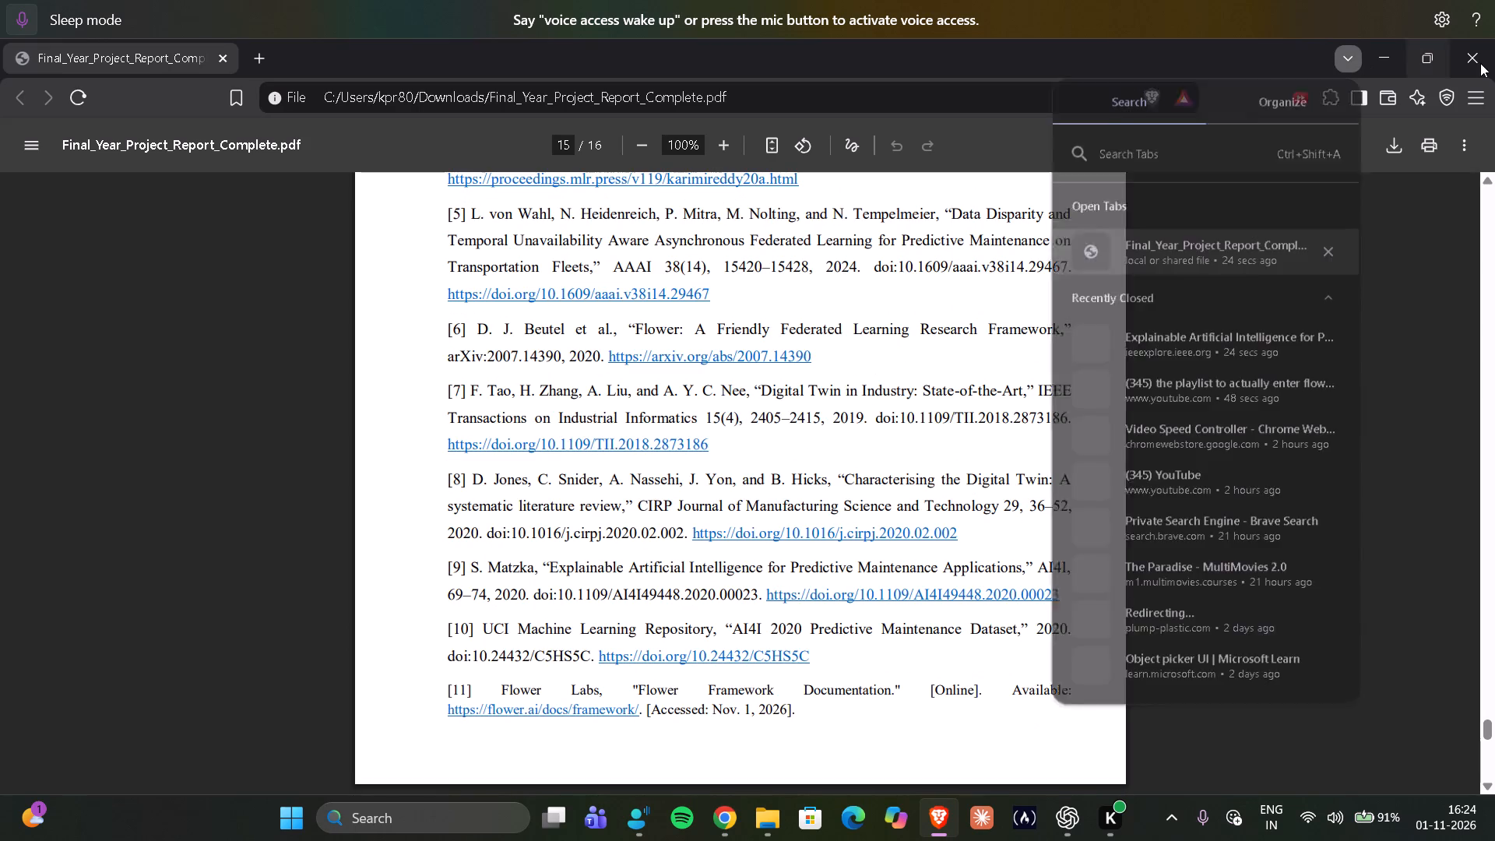
click(1480, 63)
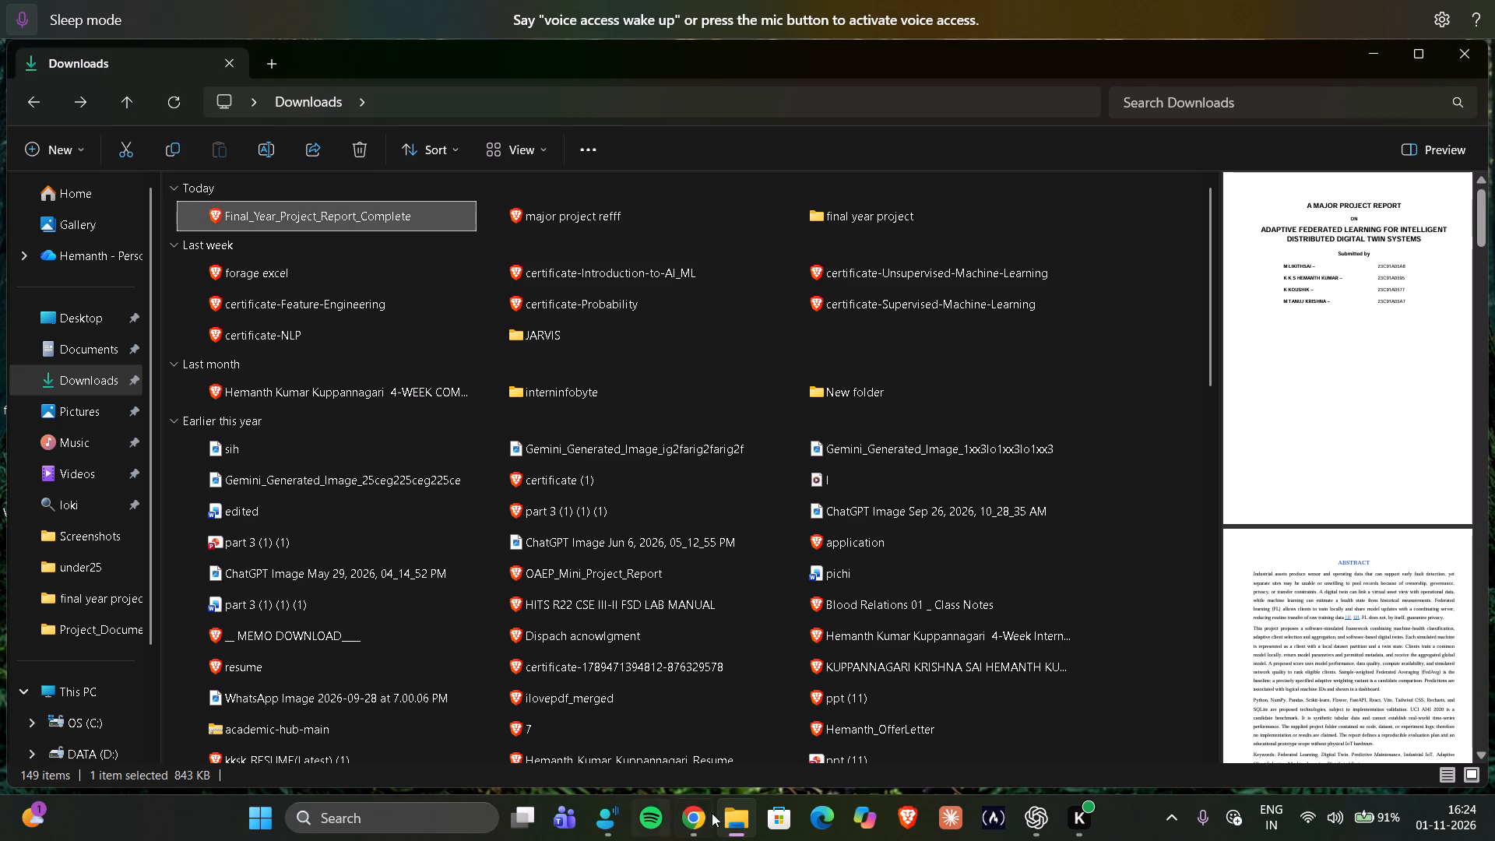
Switch to Chrome, convert Final_Year_Project_Report_Complete from Downloads to Word with iLovePDF's PDF to WORD tool, and download the result.
click(703, 816)
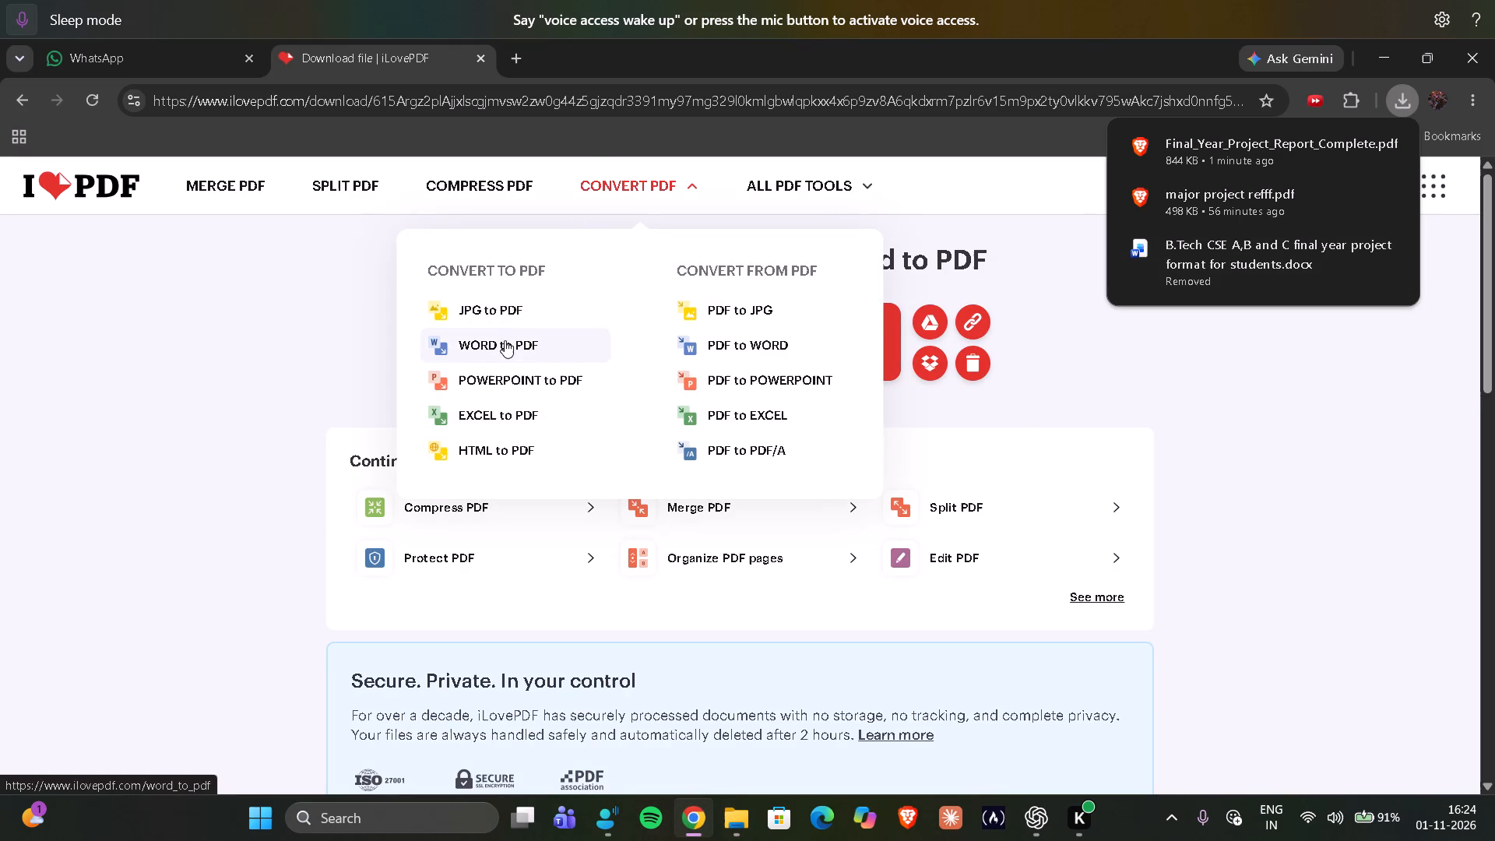
click(746, 350)
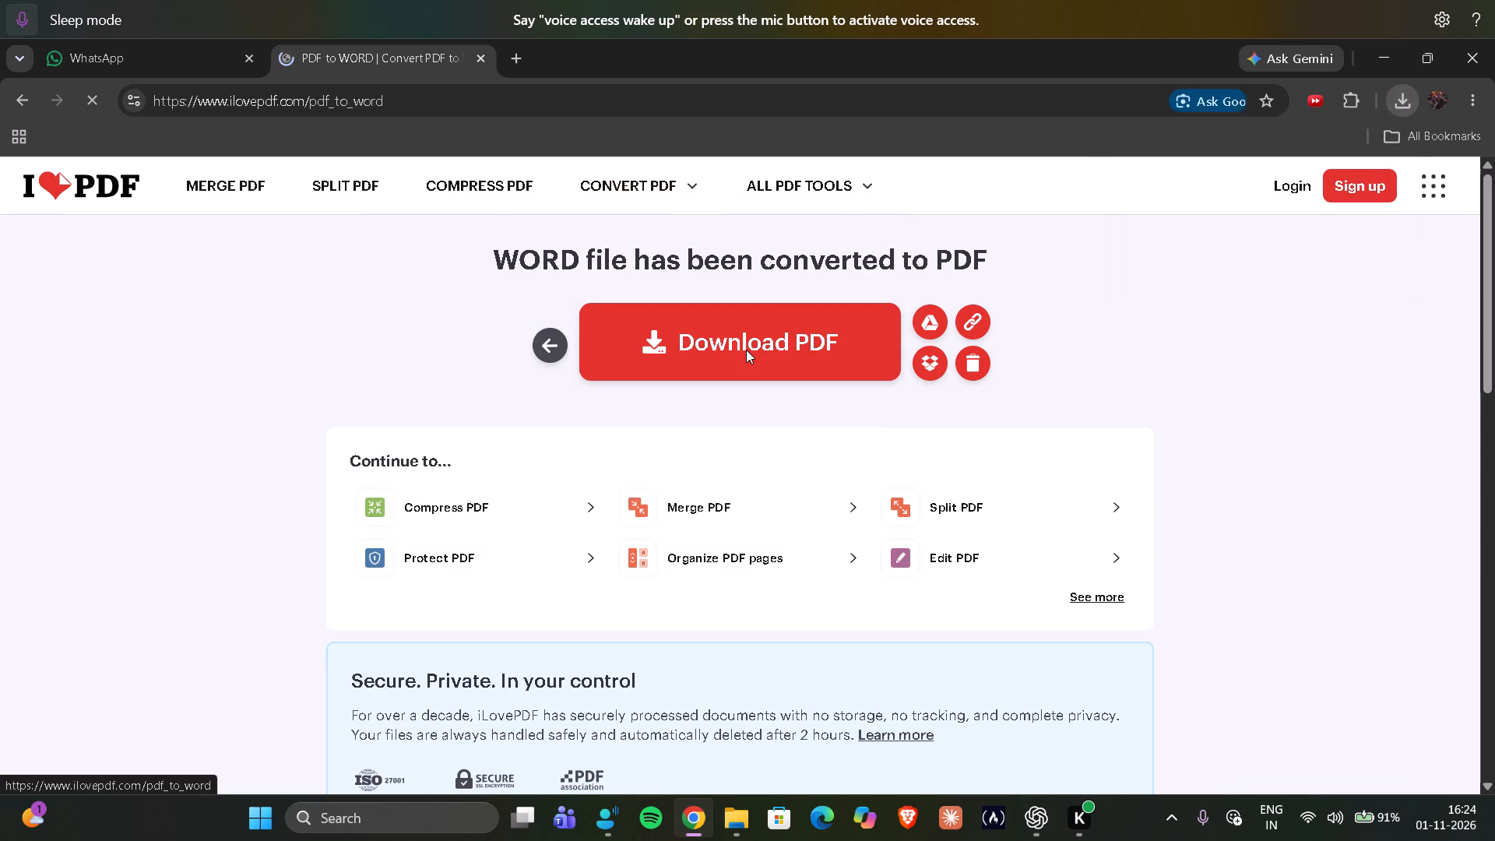
click(705, 434)
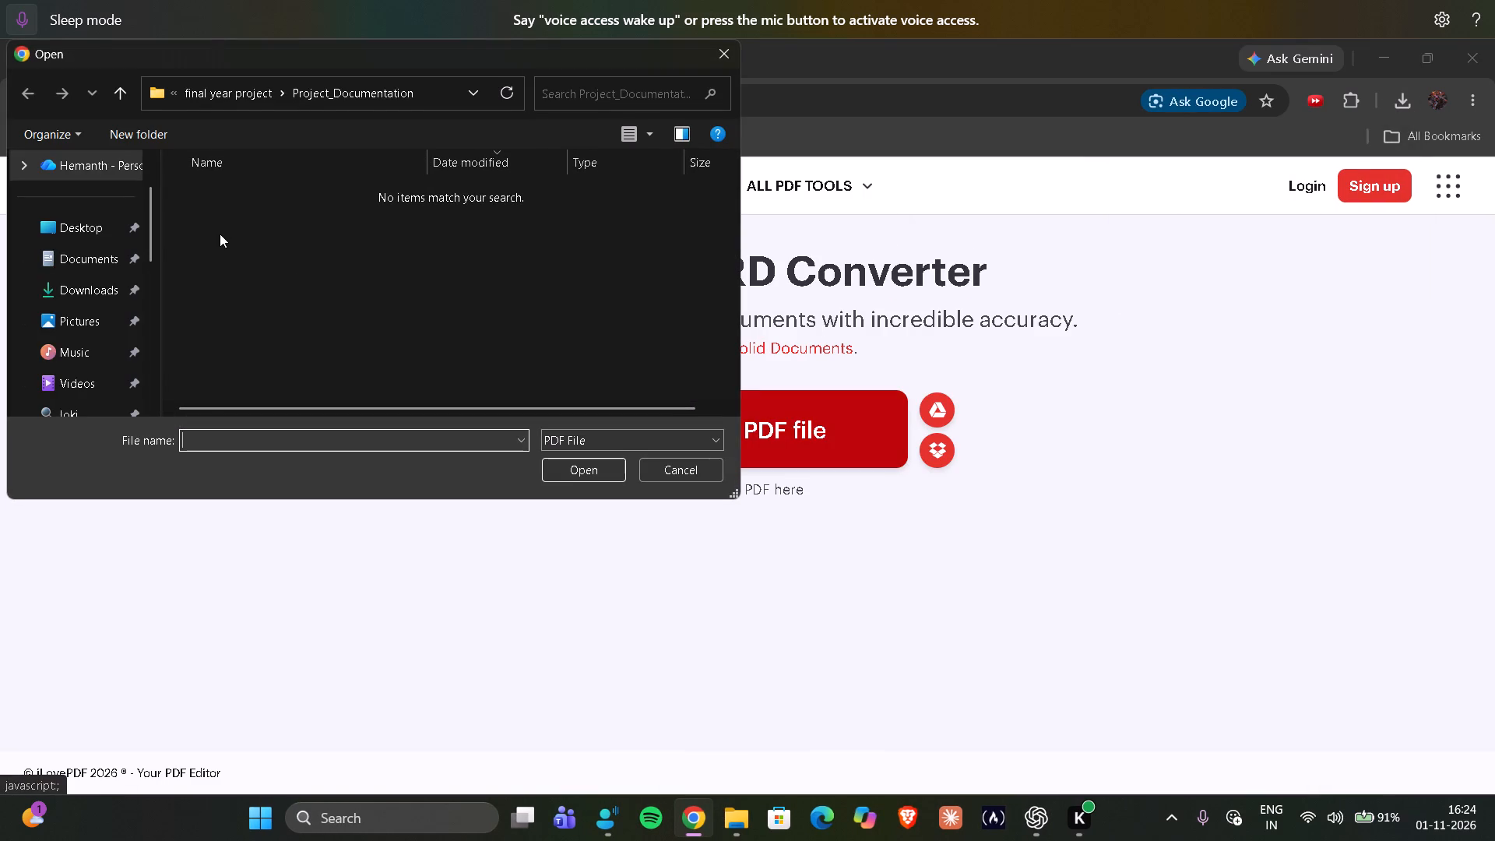
click(95, 283)
click(317, 192)
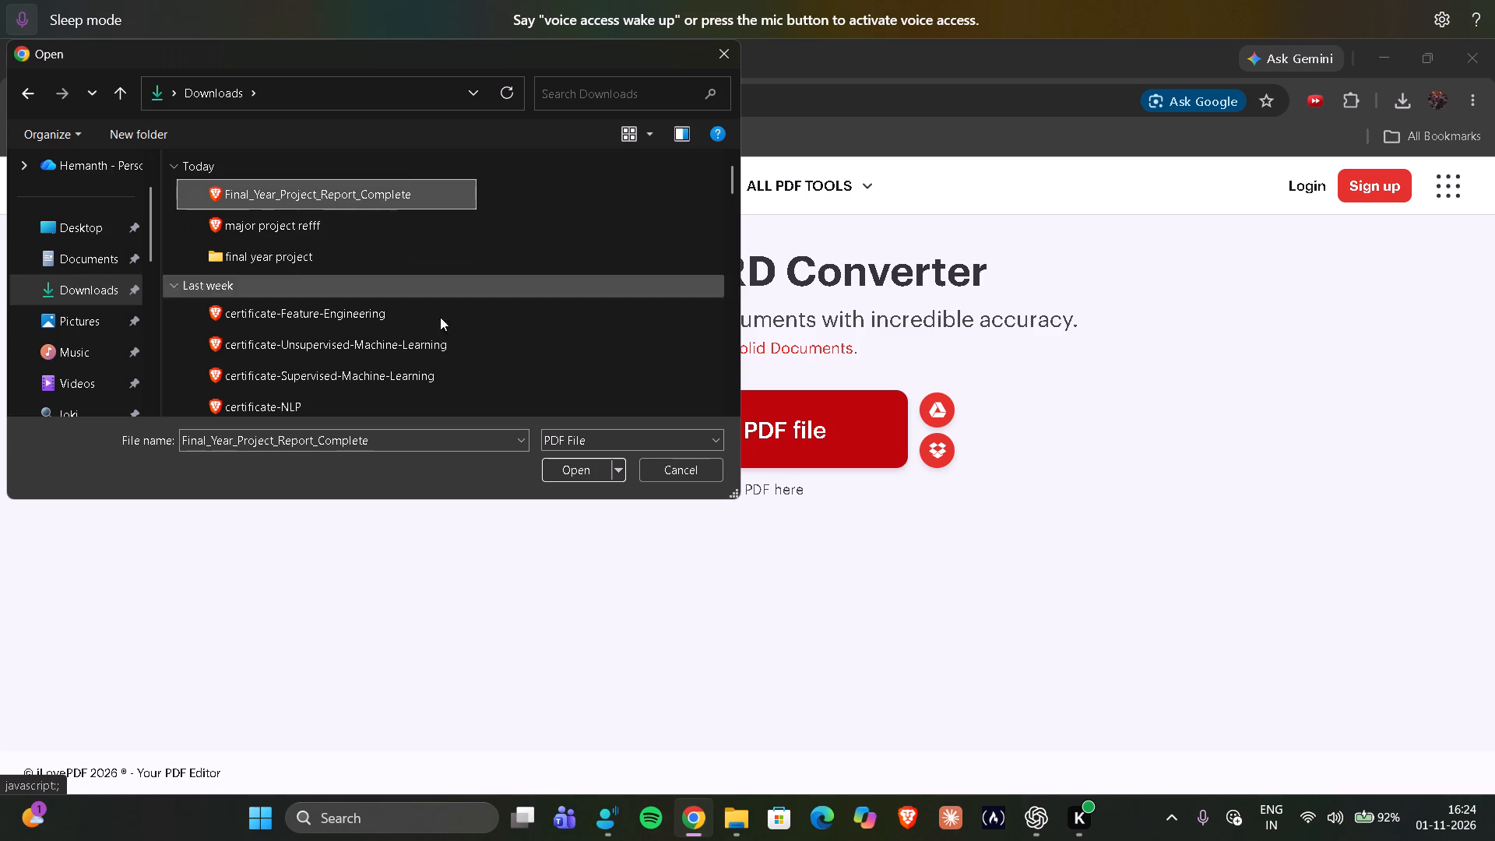
click(575, 479)
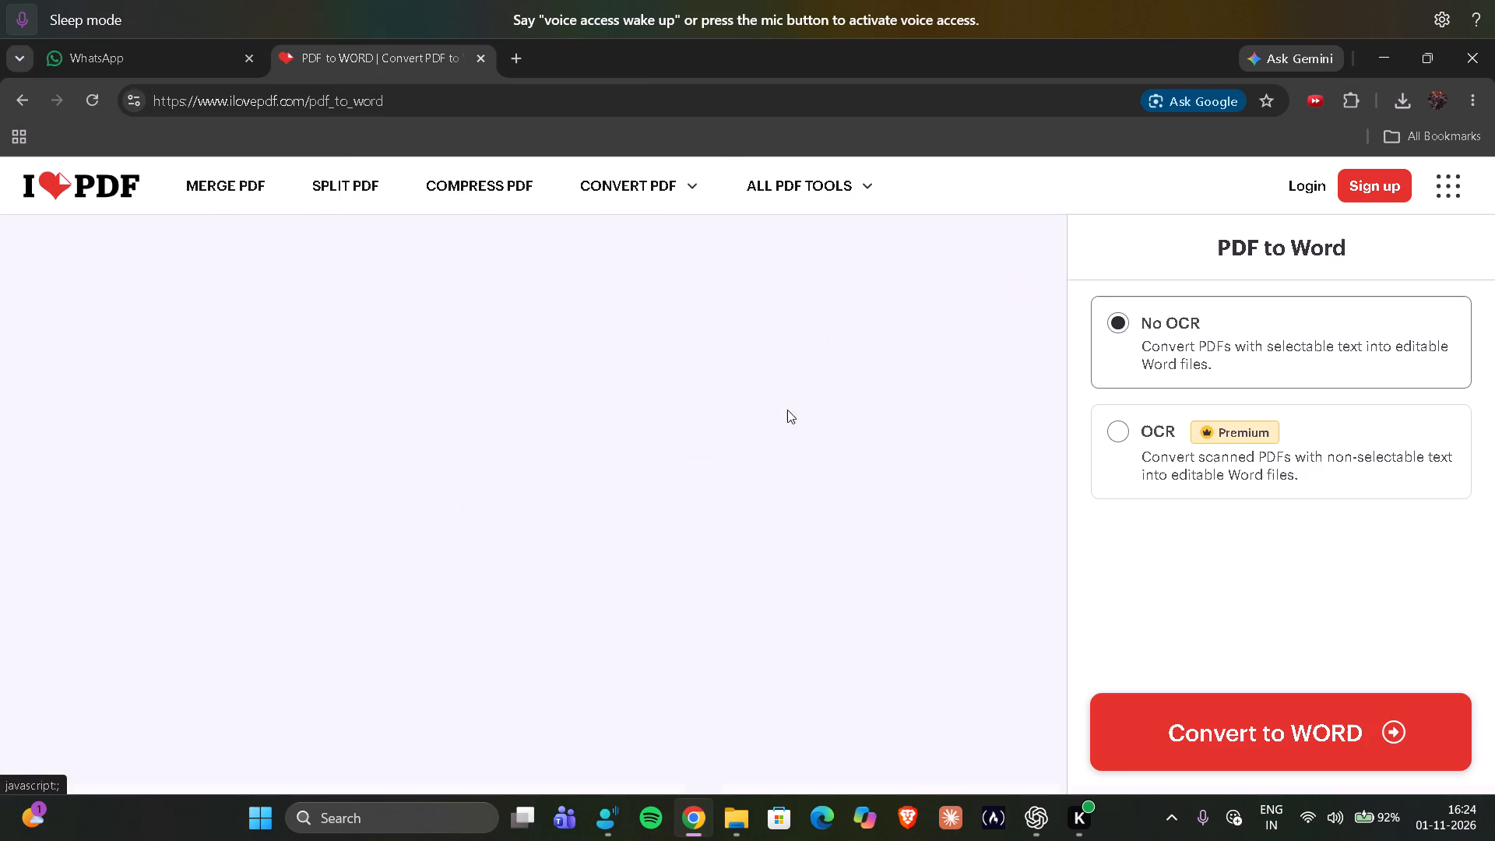
click(1231, 729)
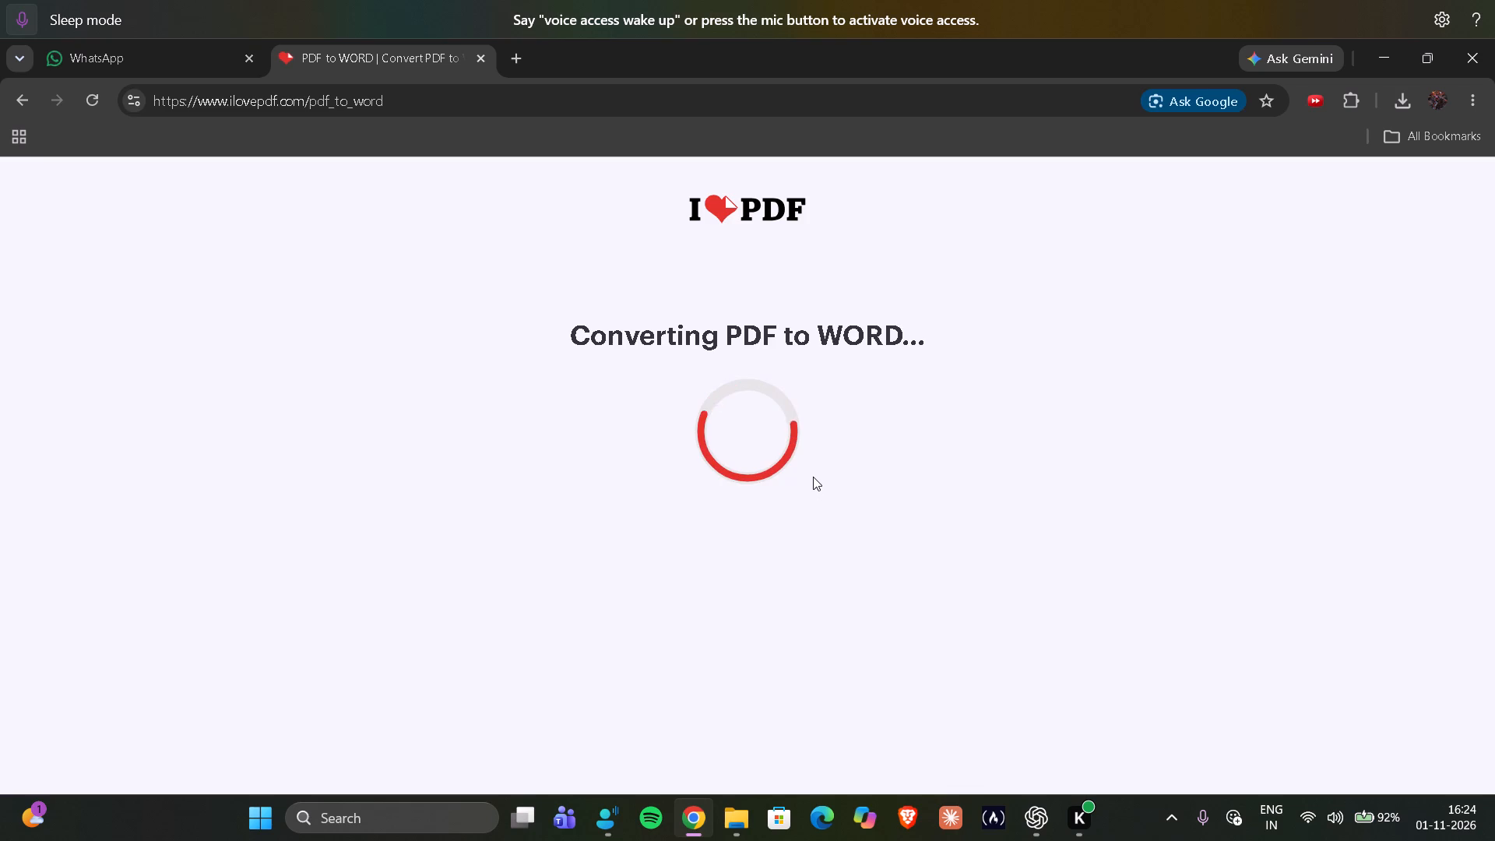
click(702, 329)
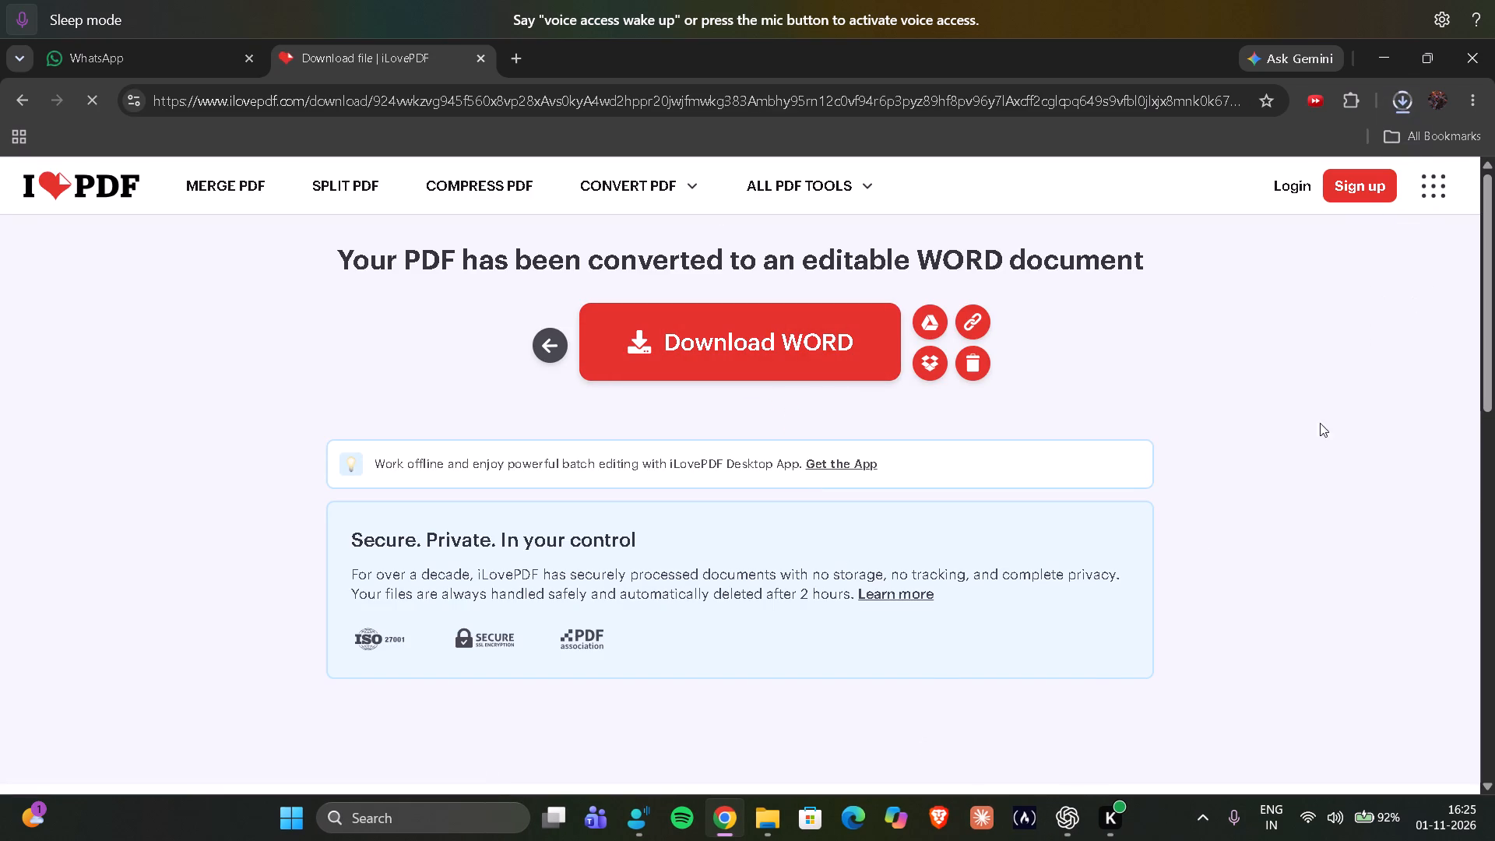
Locate the downloaded Word version of Final_Year_Project_Report_Complete in the Downloads folder and try to open it.
click(762, 814)
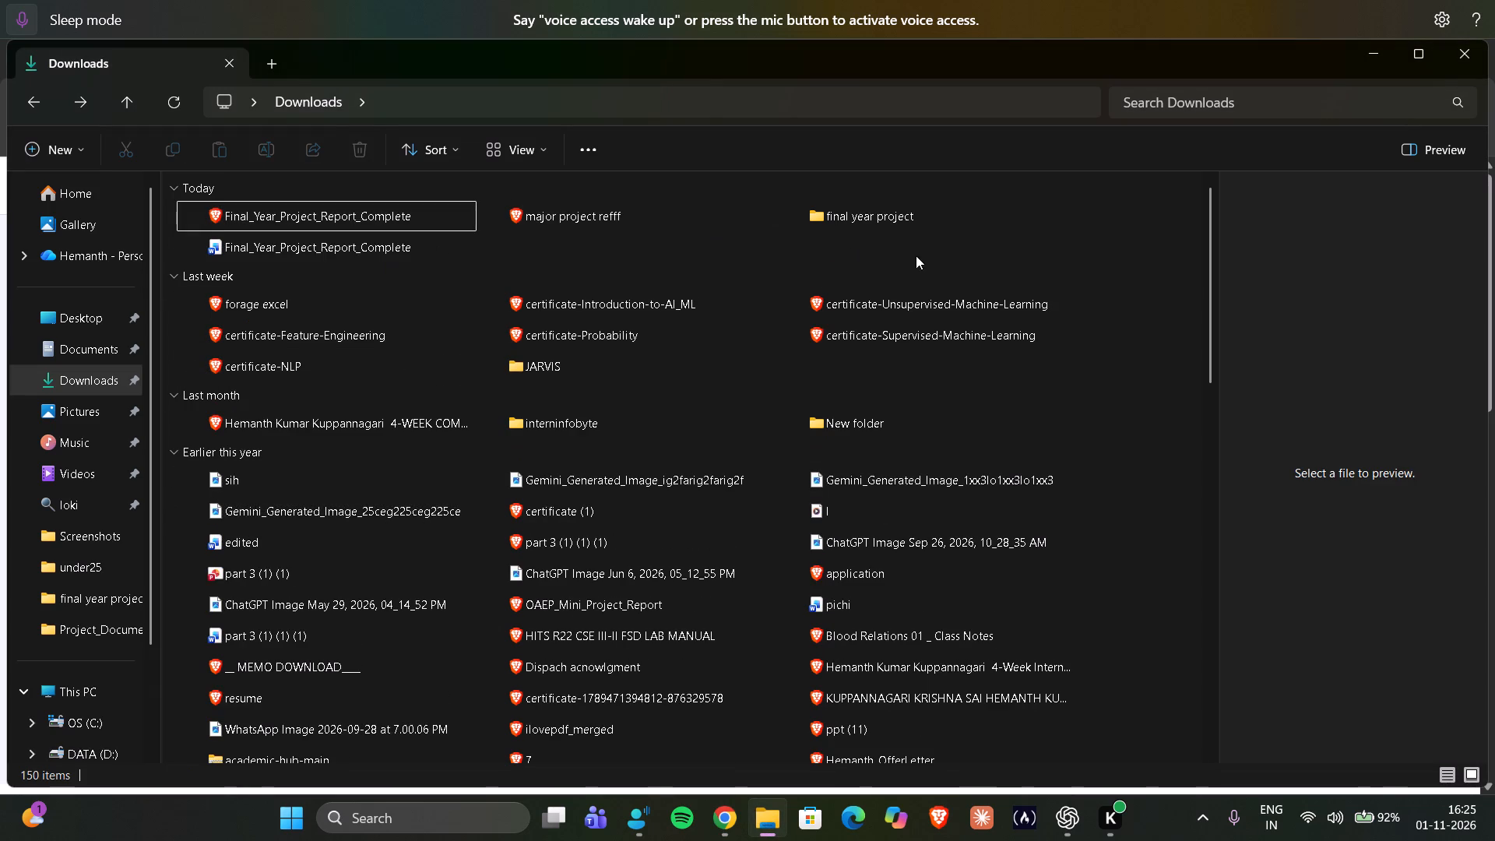
click(727, 830)
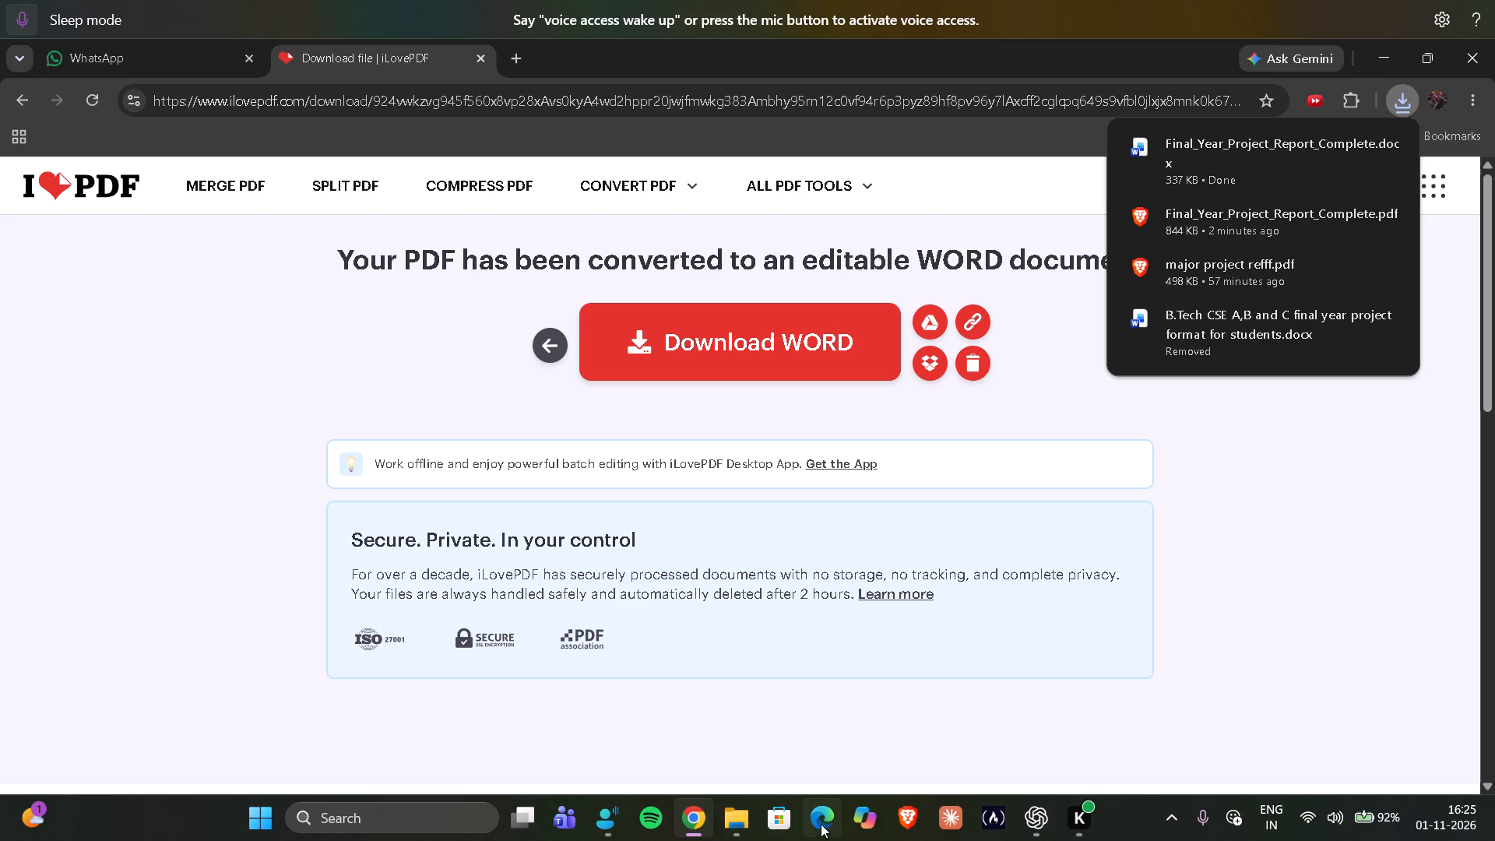
click(1356, 150)
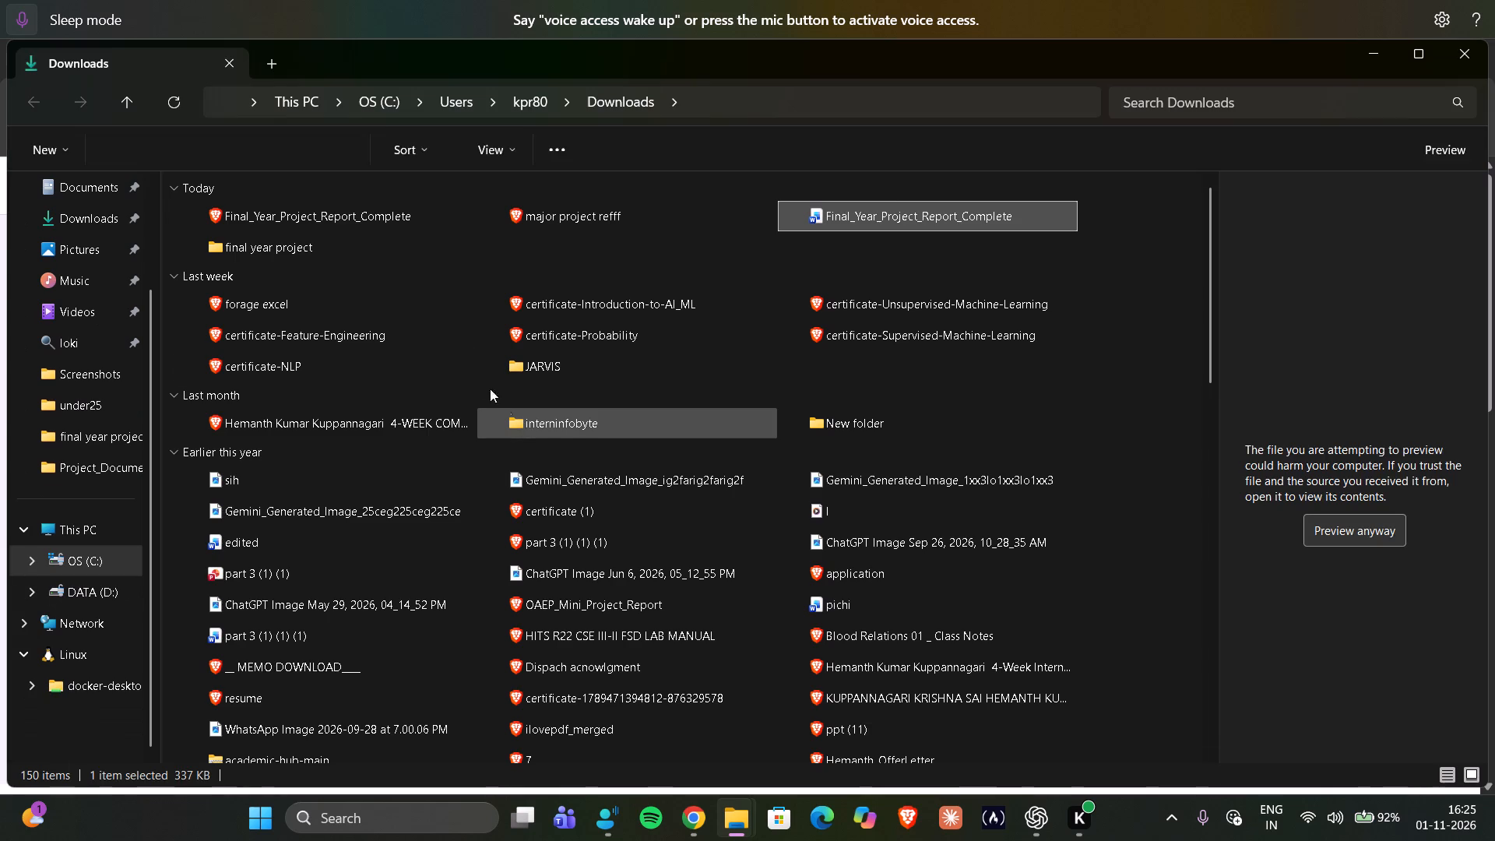
double_click(856, 223)
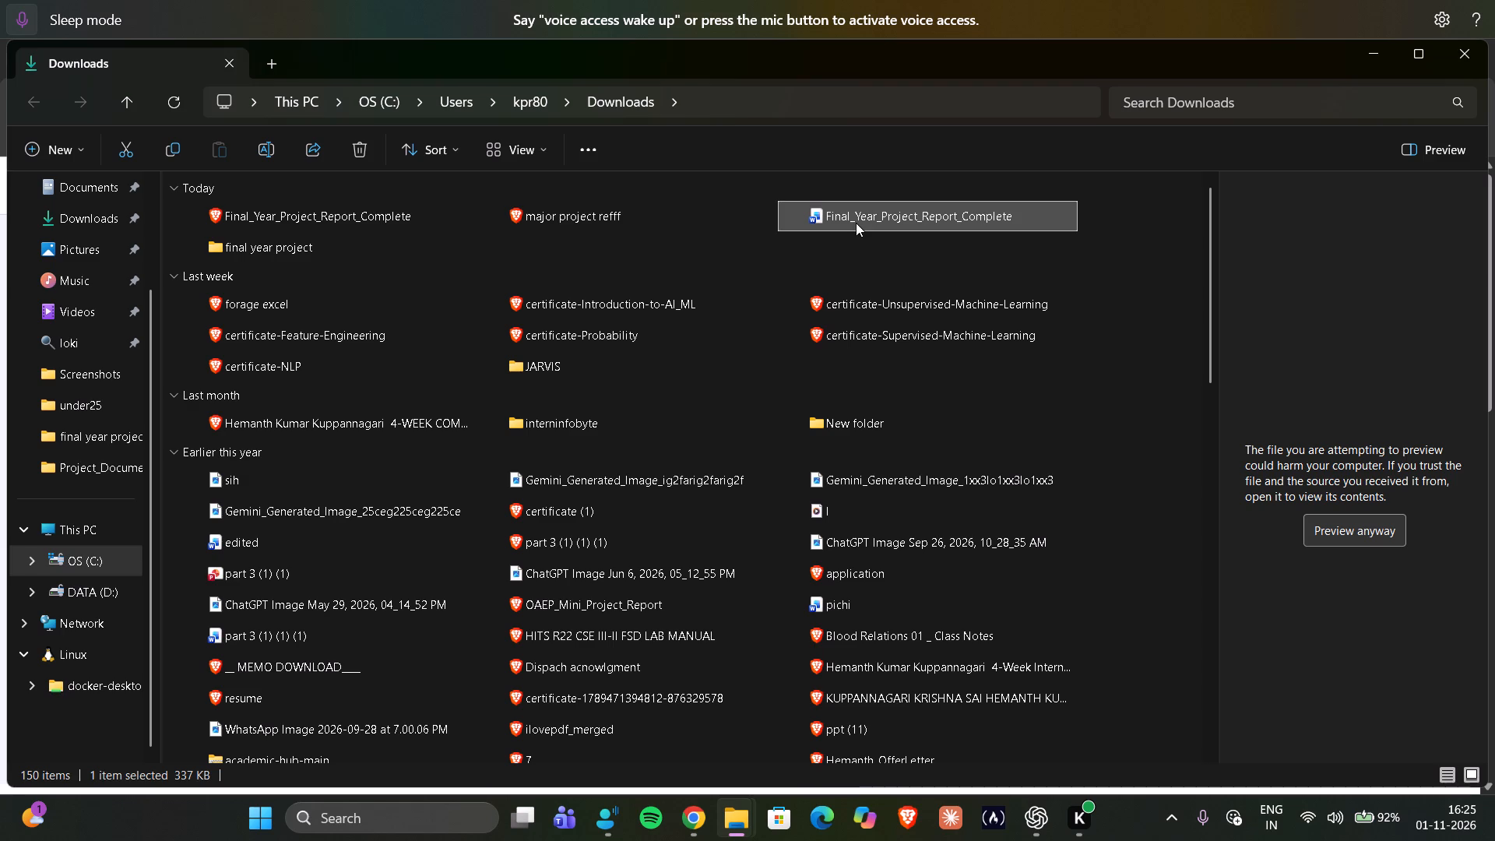
Delete the "major project refff" PDF from the Downloads folder.
click(650, 223)
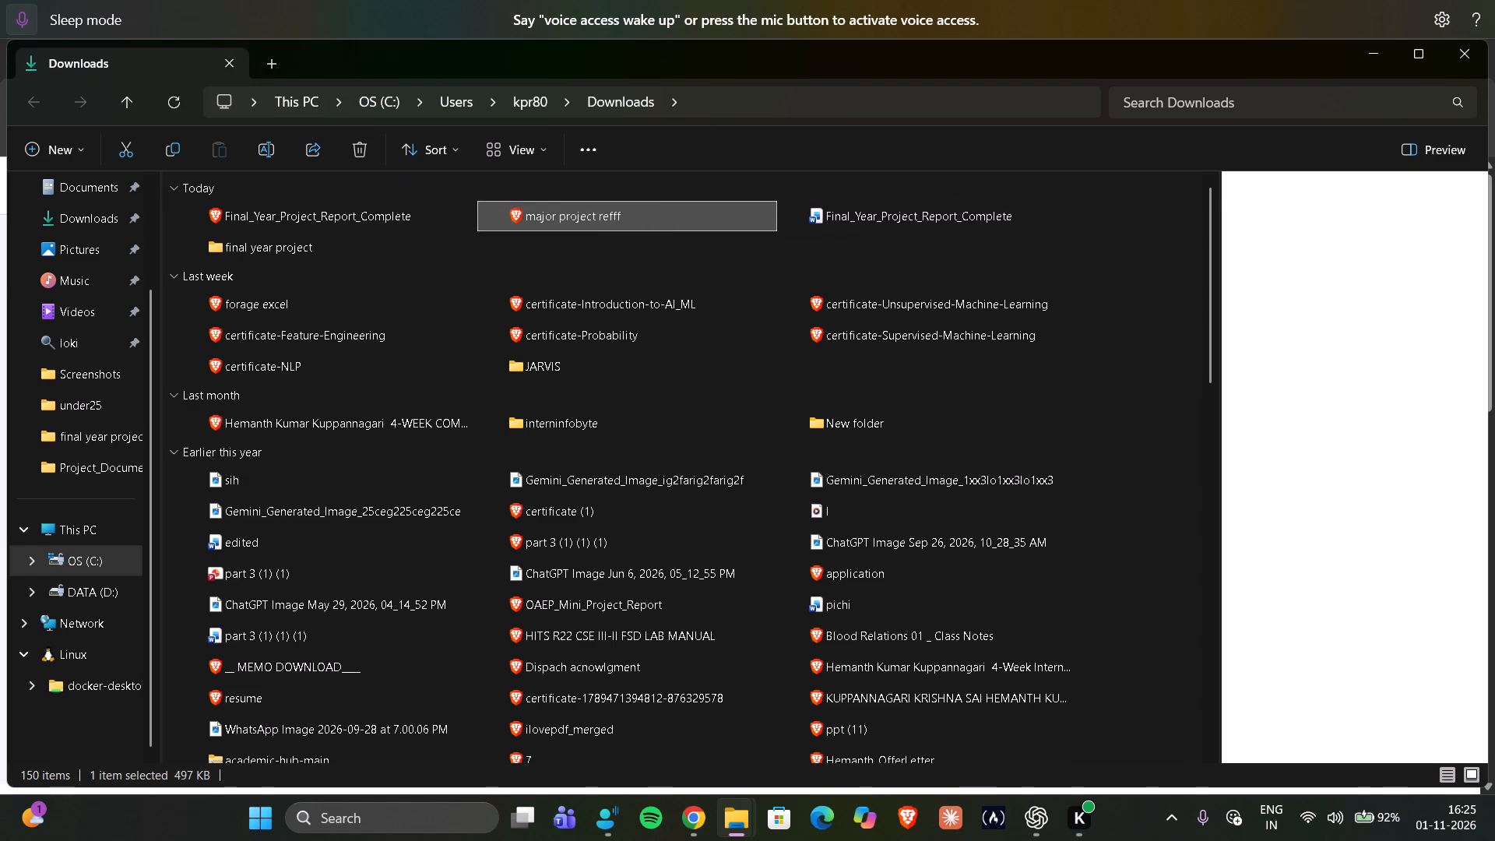
click(368, 154)
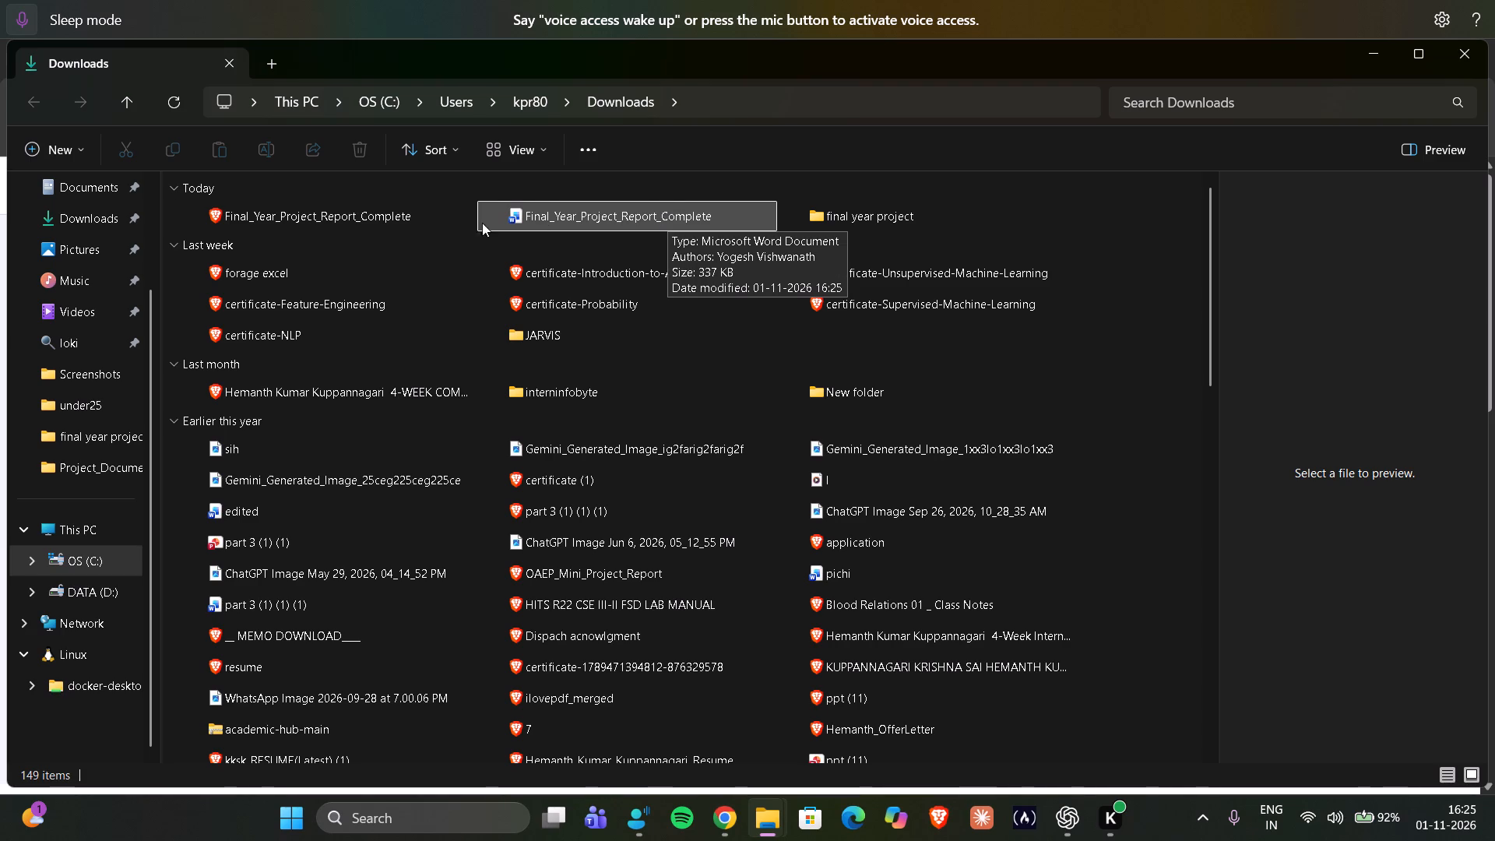
Try to open and preview the Word version of Final_Year_Project_Report_Complete, and minimize its folder window and the browser.
double_click(626, 217)
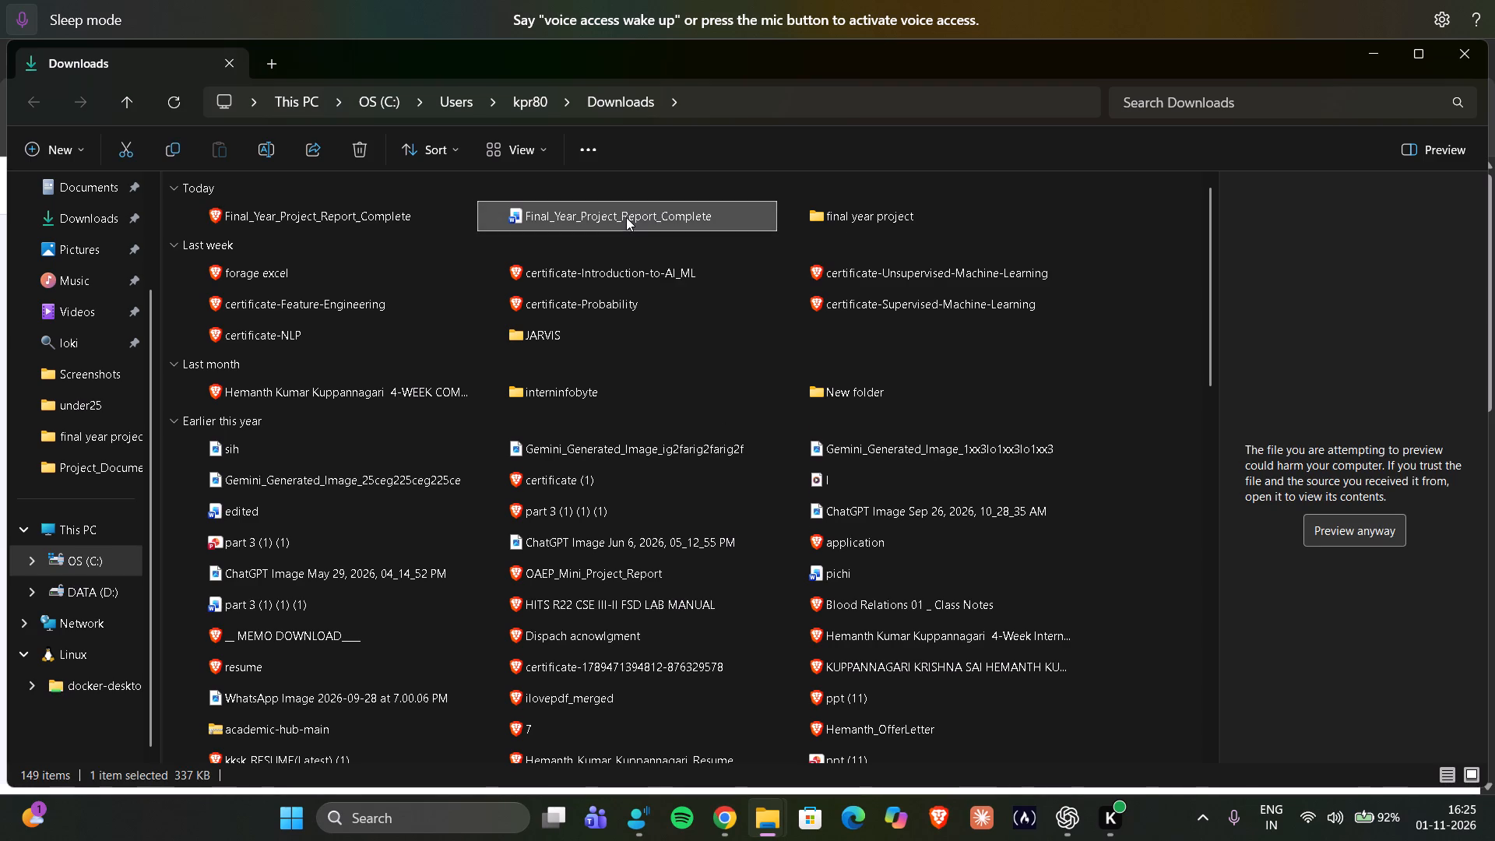
click(1321, 530)
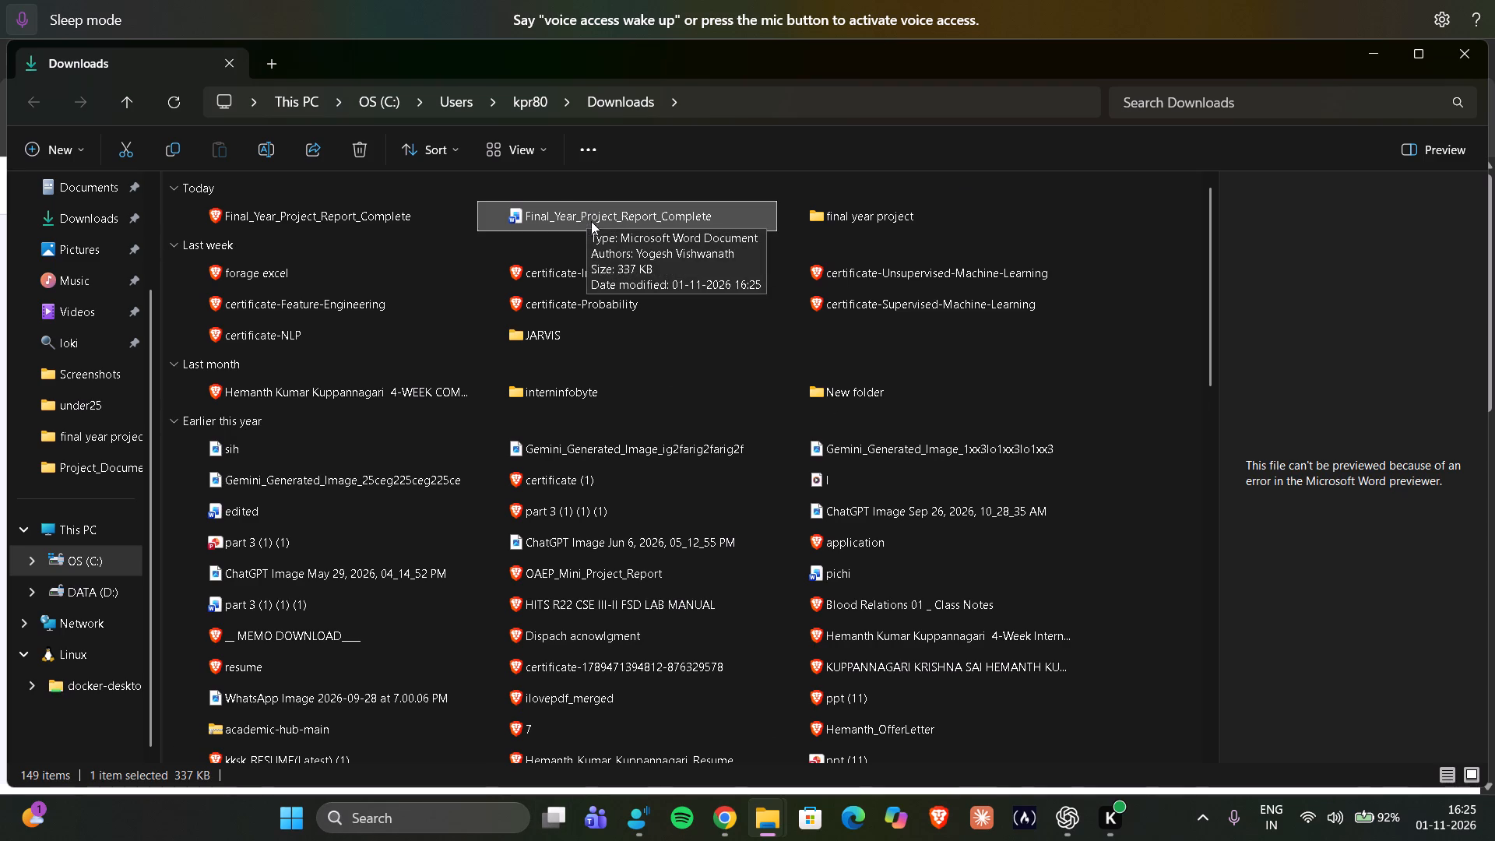
click(1373, 48)
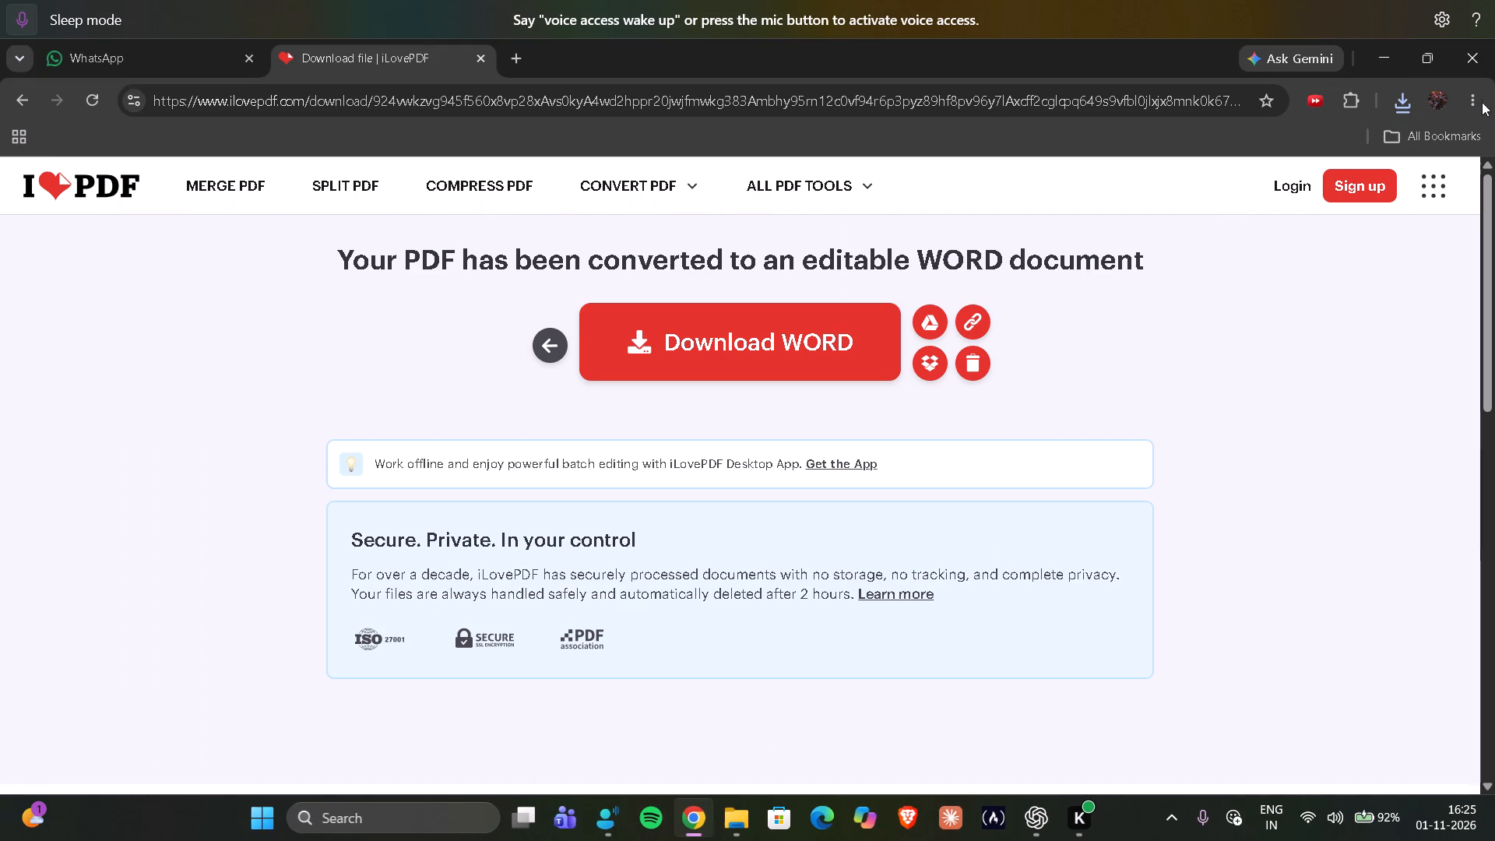
click(1398, 60)
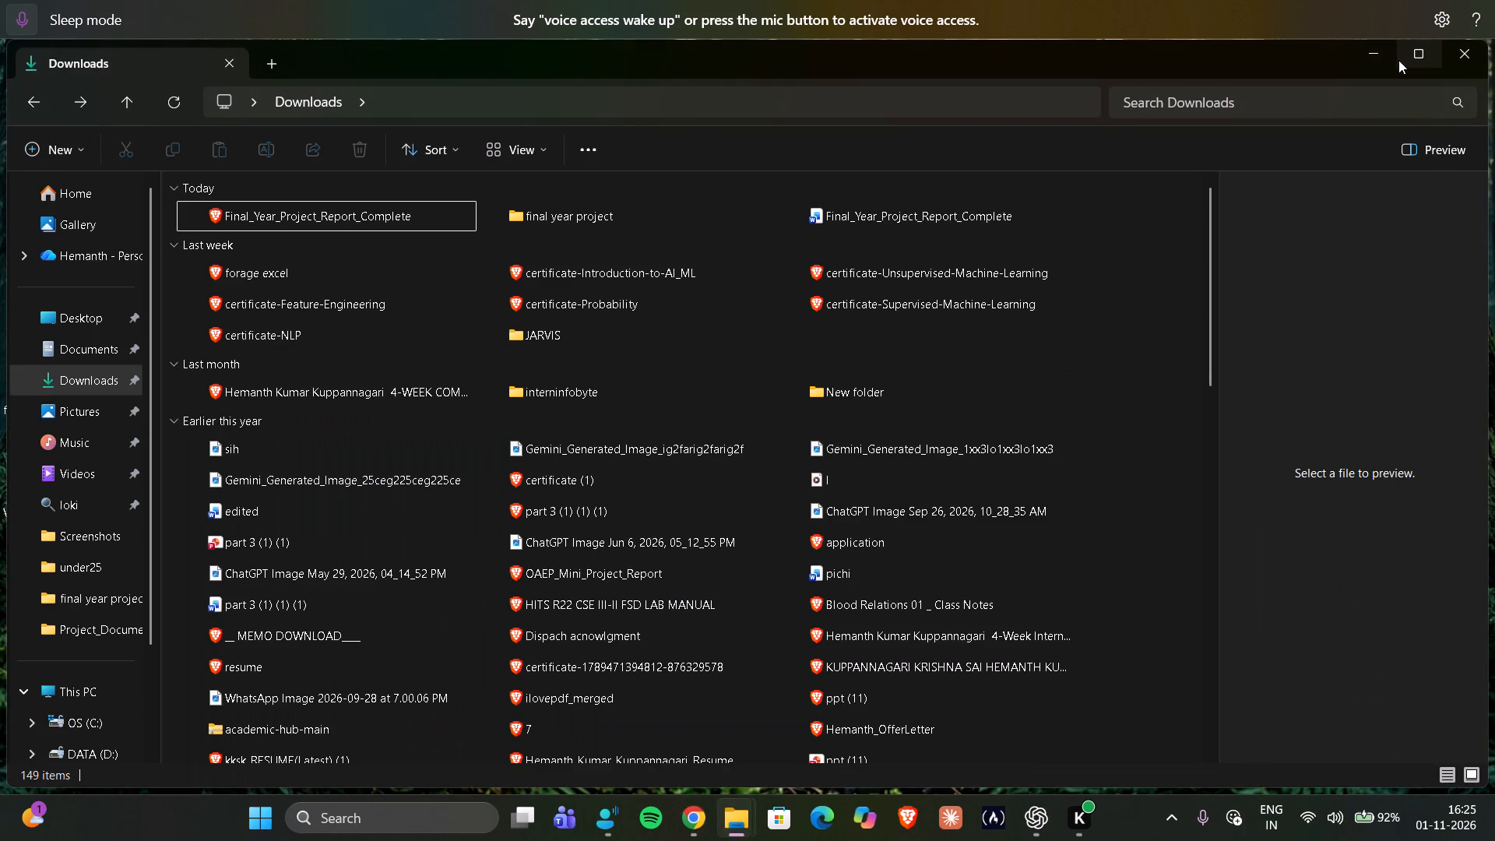
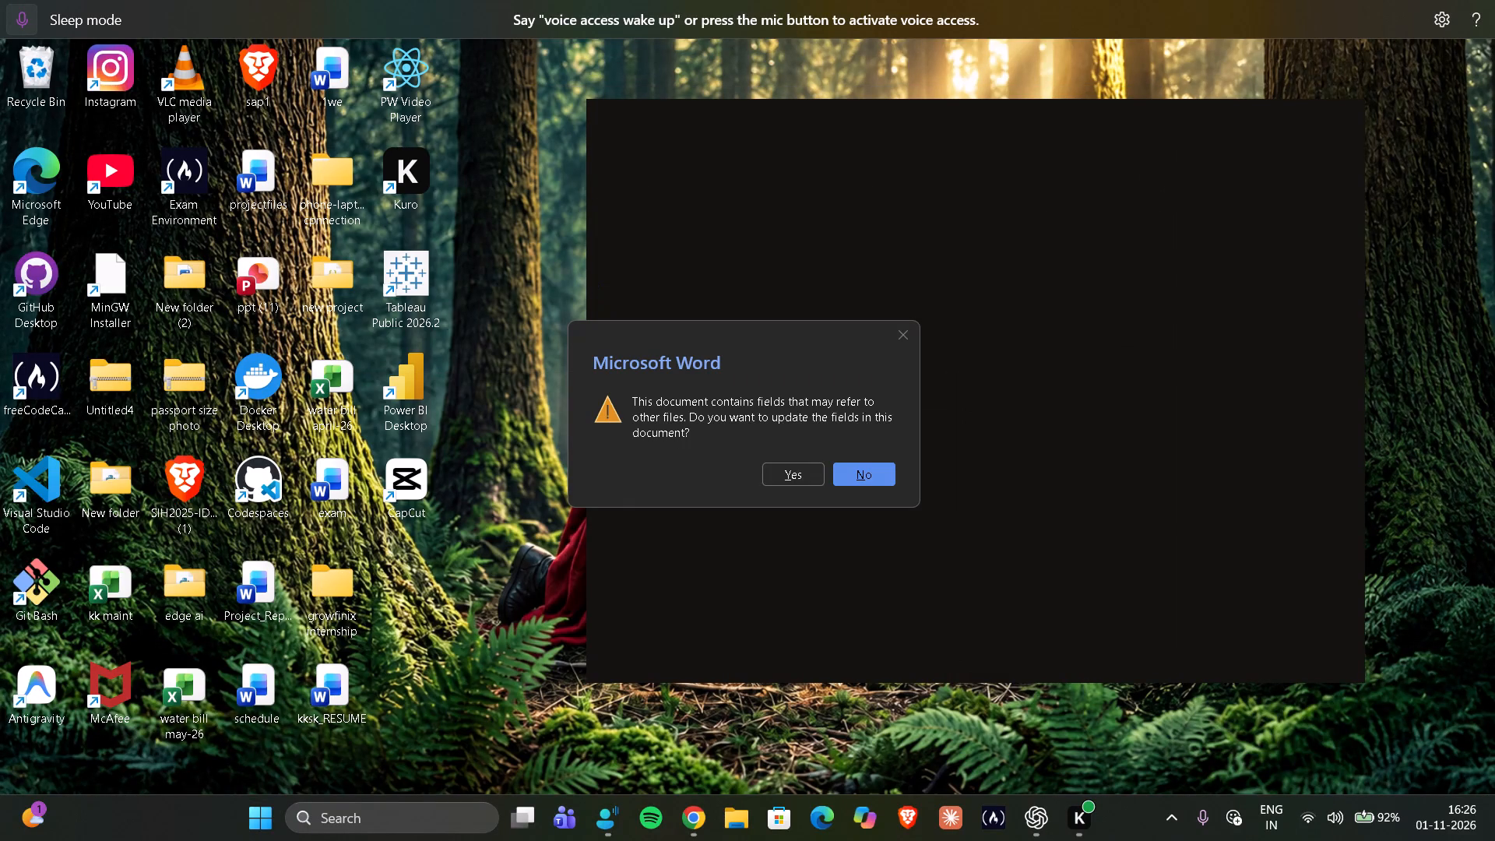
Agree to update the fields that may refer to other files in the Word document being opened.
click(806, 471)
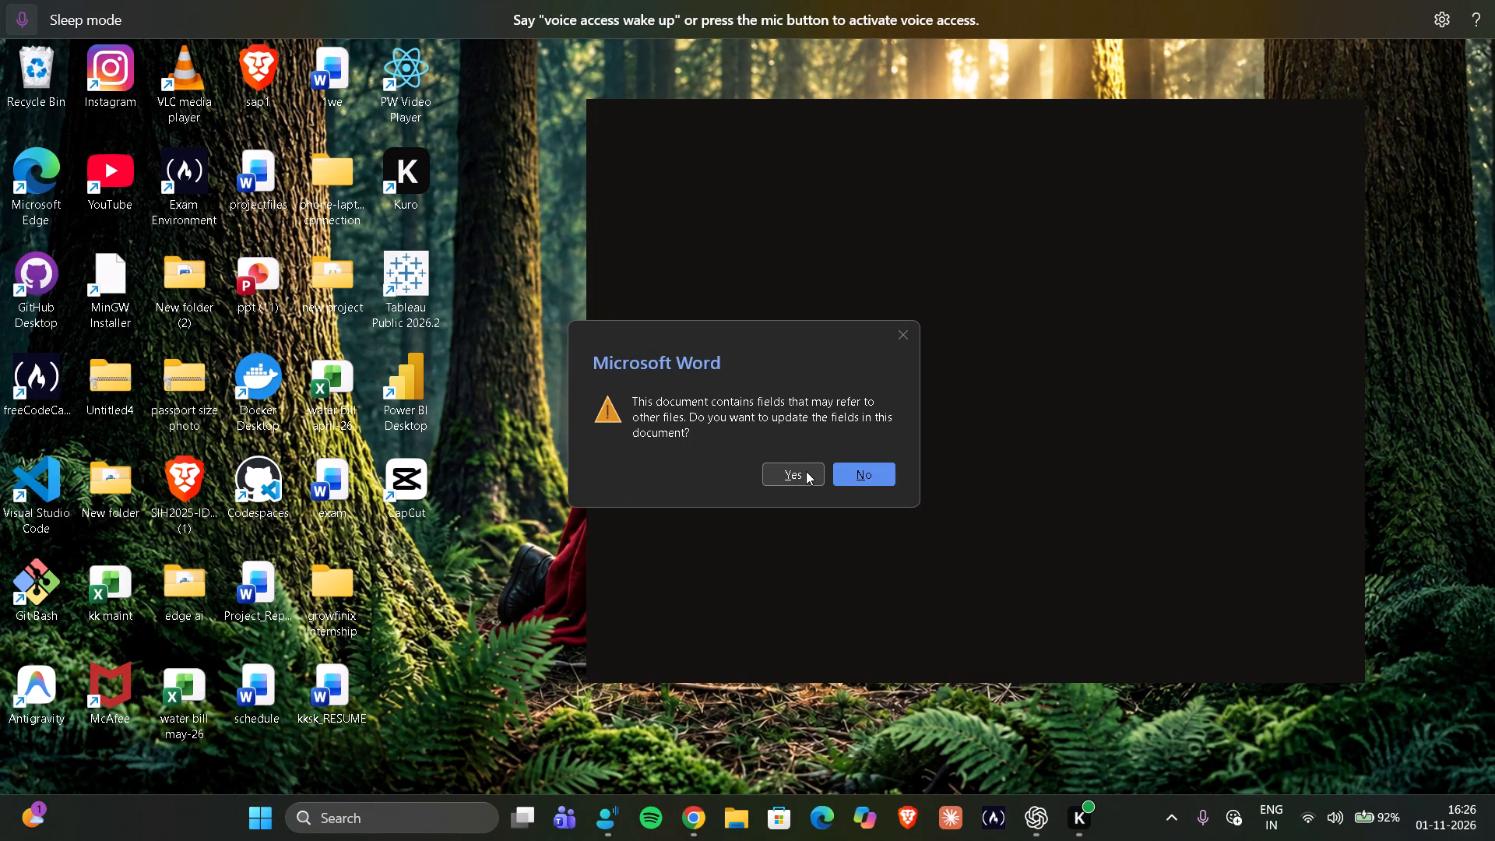
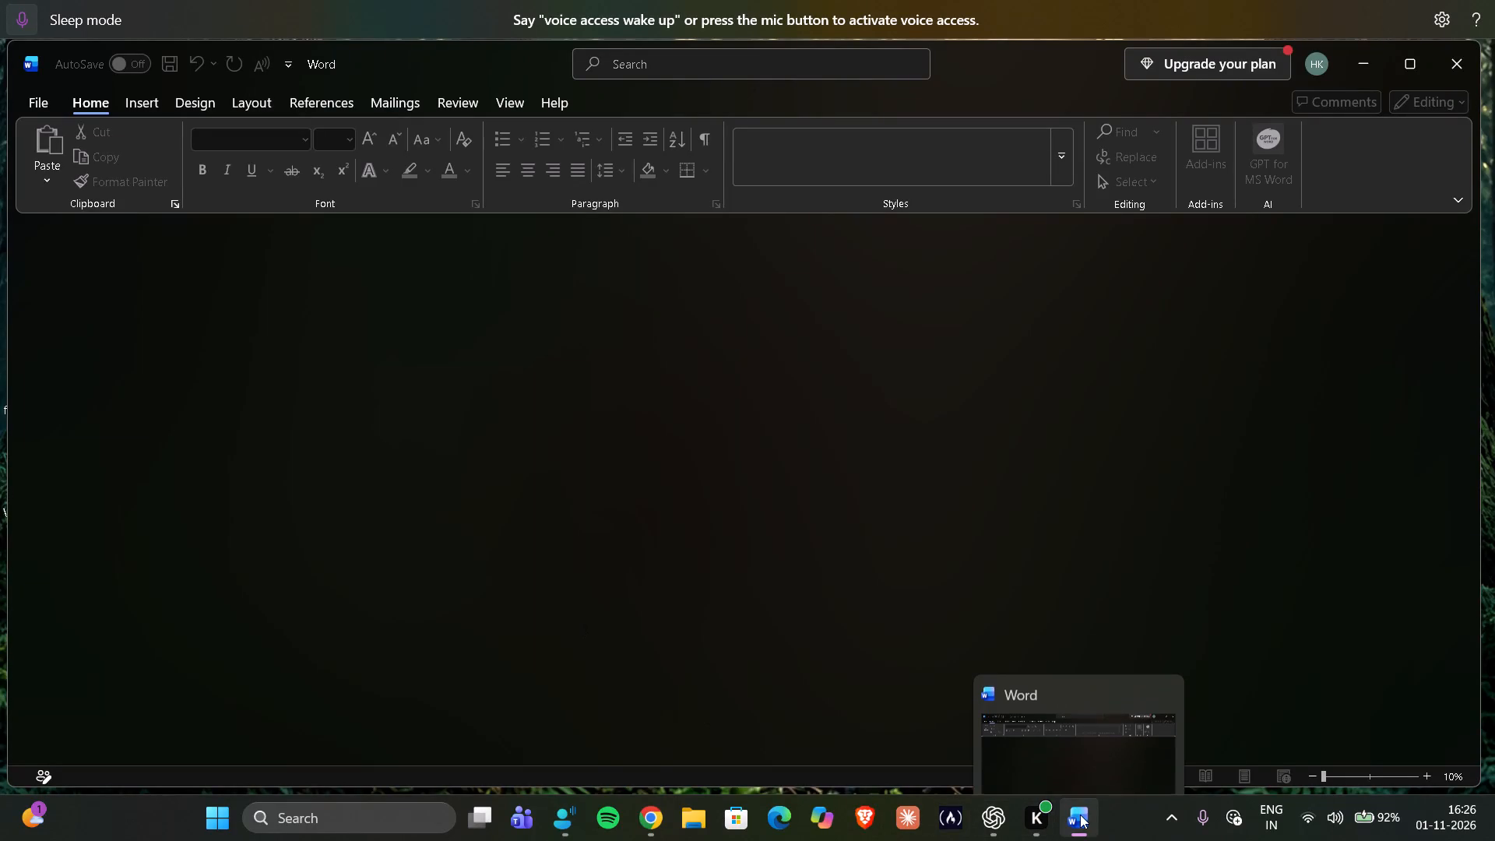
Open the recent document Final_Year_Project_Report_Complete from the Project_Documentation folder and decline updating its fields.
click(34, 105)
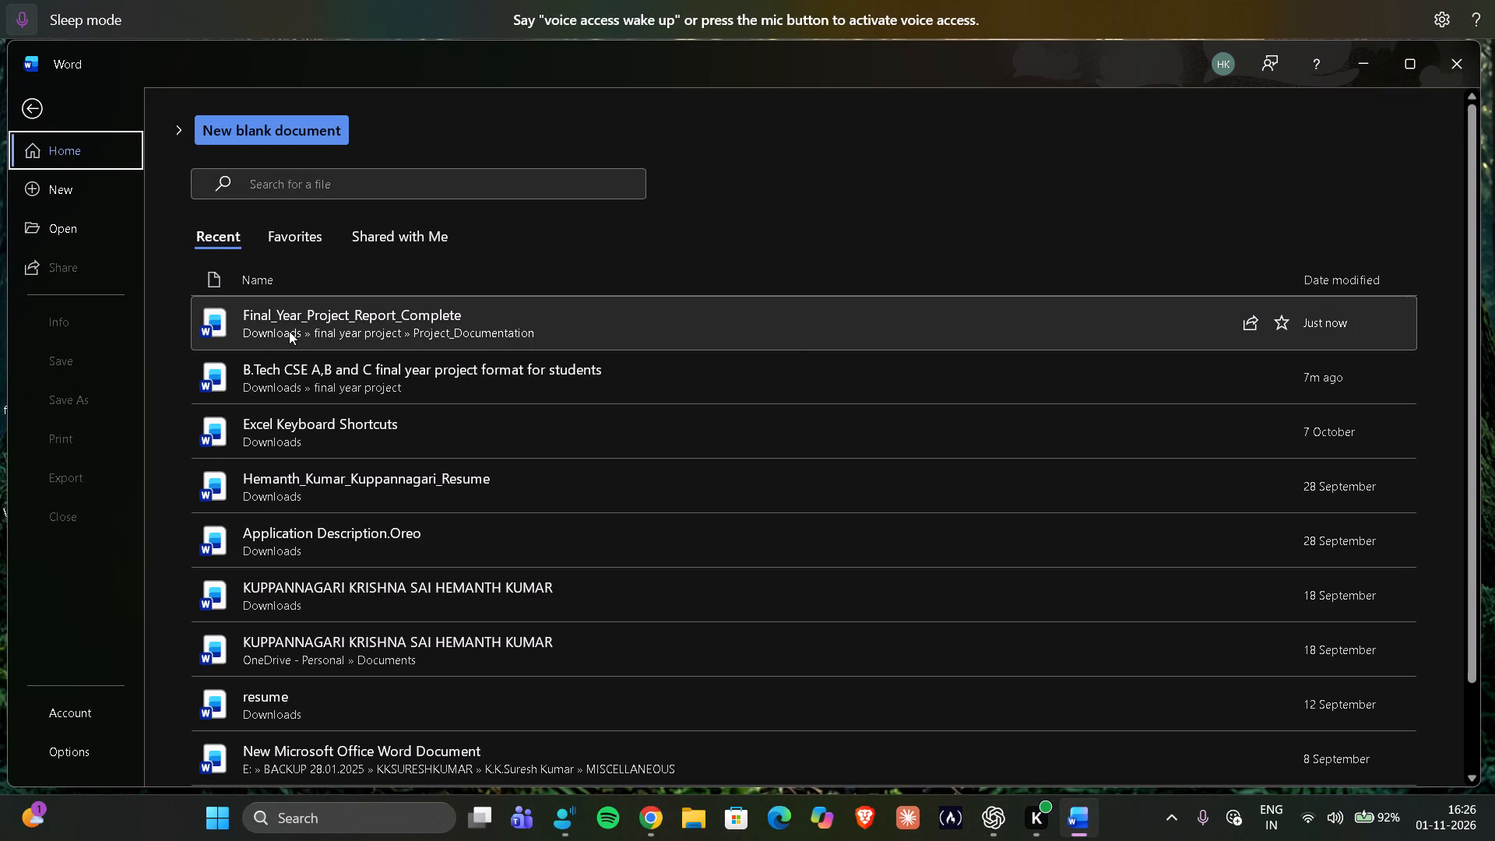
click(293, 329)
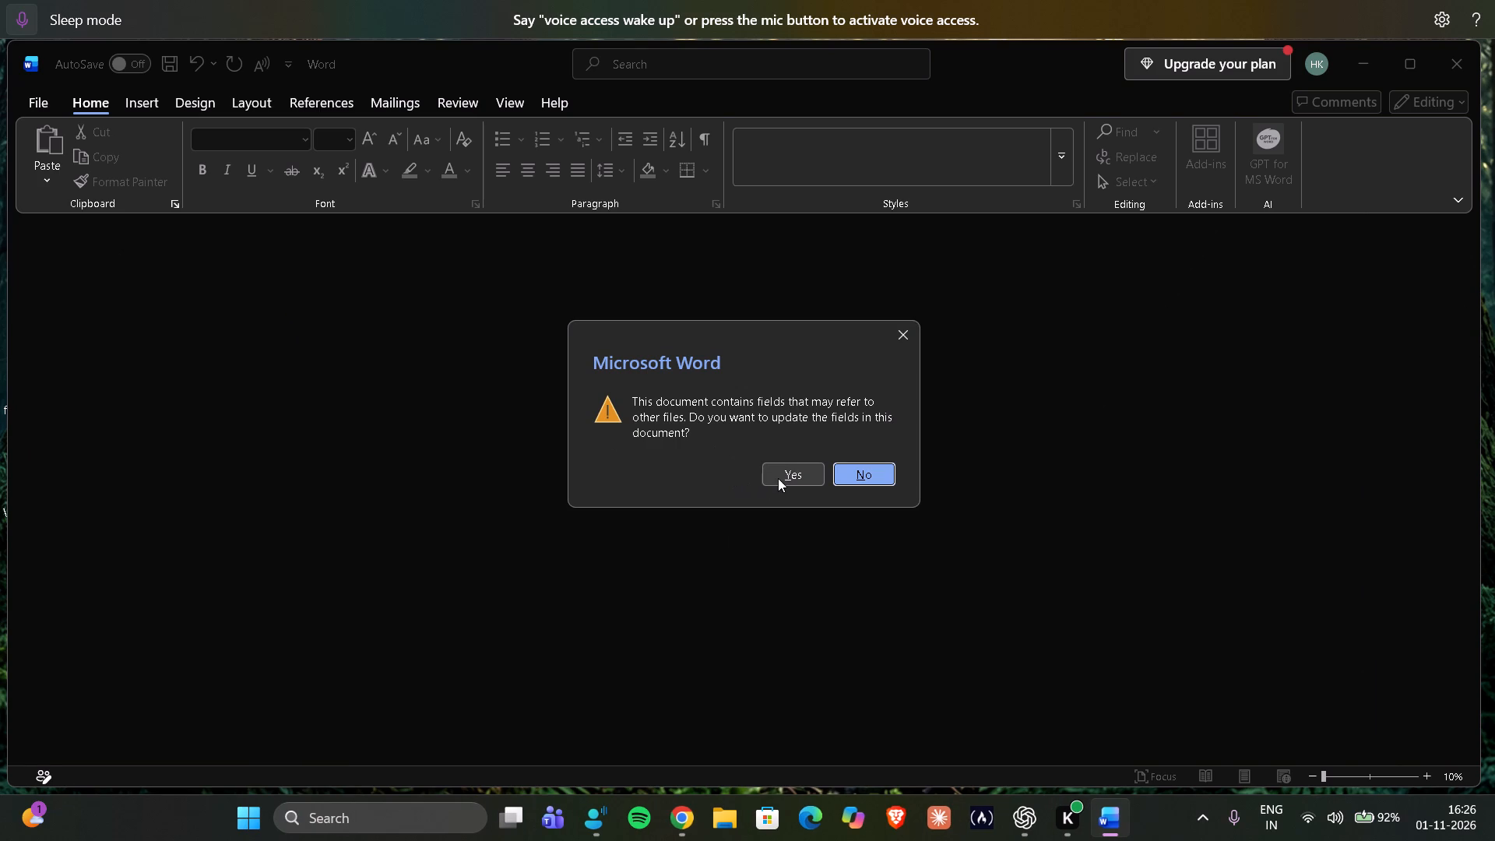
click(860, 475)
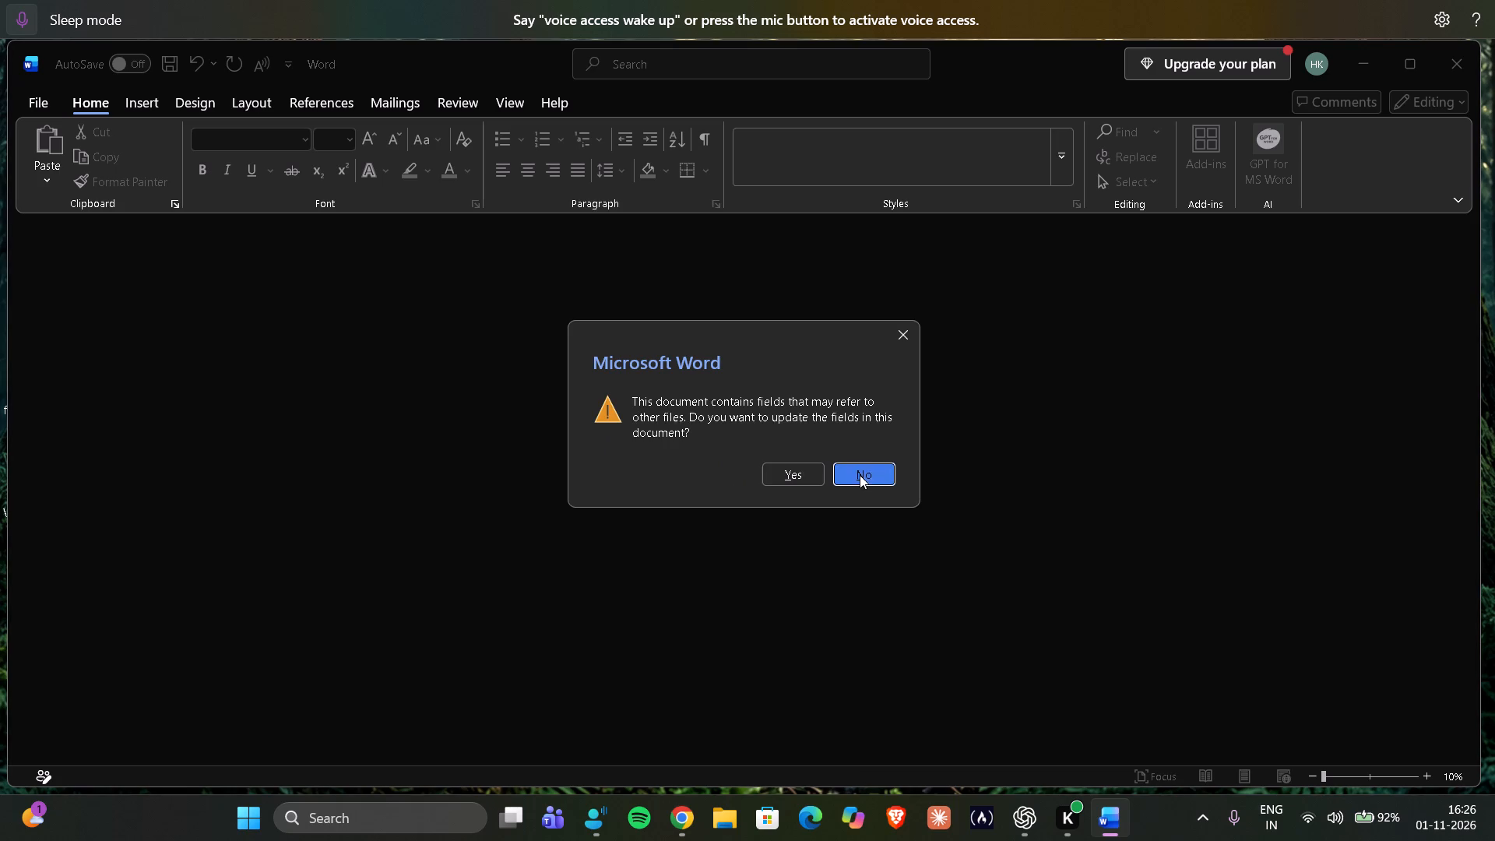
Remove the trailing dashes after the first and second student names in the title page's "Submitted by" table.
scroll(748, 459, down, 5)
scroll(748, 459, up, 2)
click(660, 387)
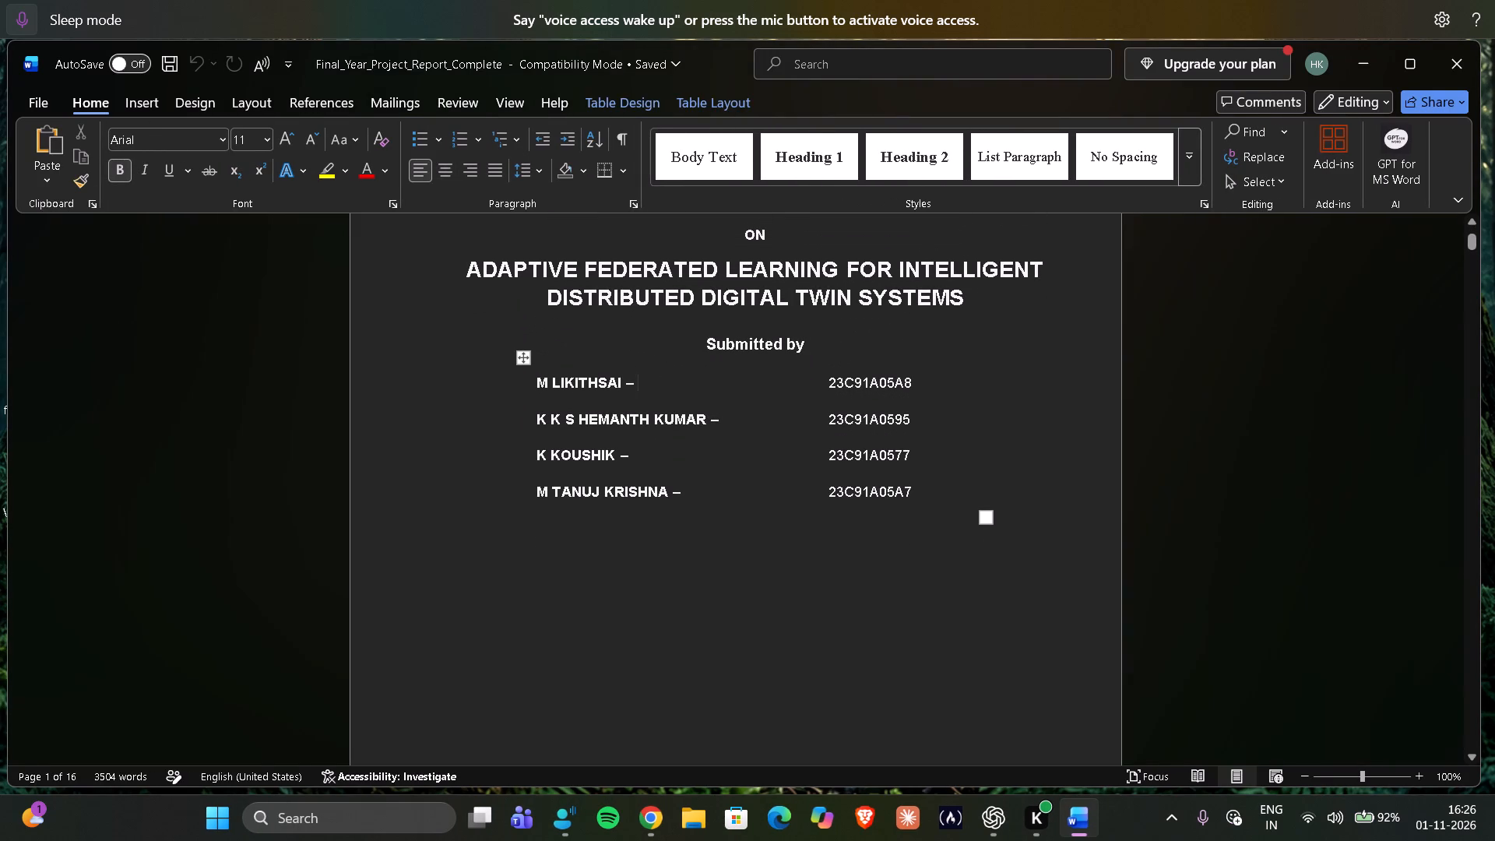
key(BackSpace)
key(BackSpace)
key(Down)
key(Right)
key(Right)
key(Right)
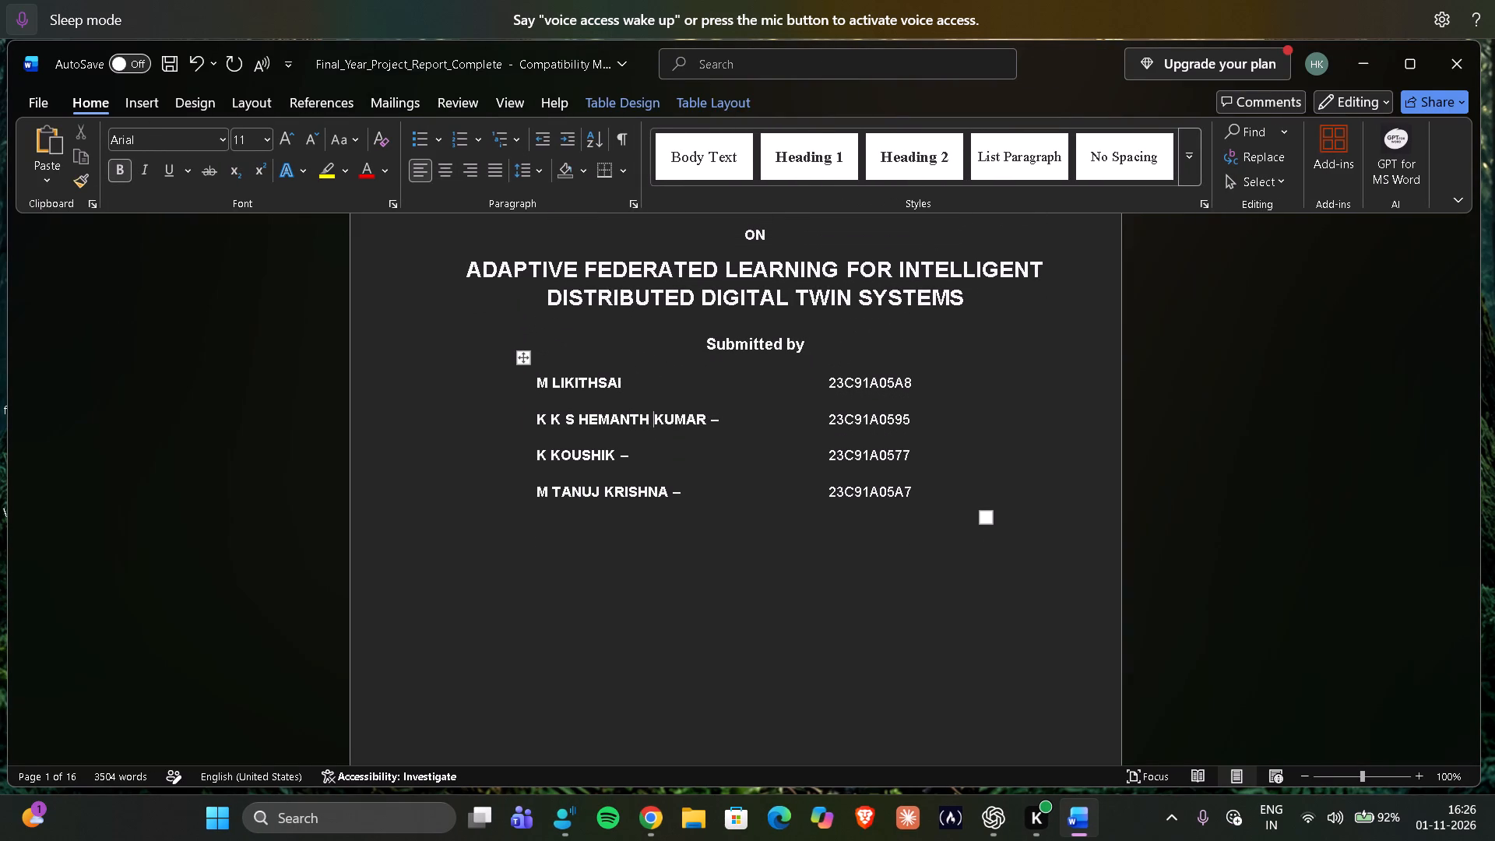
key(Right)
key(Right)
key(Right)
key(Right)
key(Right)
key(Right)
key(Right)
key(BackSpace)
Remove the trailing dashes after the third and fourth student names in the title page's "Submitted by" table.
key(Down)
key(Down)
key(Up)
key(BackSpace)
key(BackSpace)
key(Down)
key(Right)
key(Right)
key(Right)
key(Right)
key(Right)
key(Right)
key(Right)
key(Right)
key(Right)
key(Right)
key(Right)
key(Right)
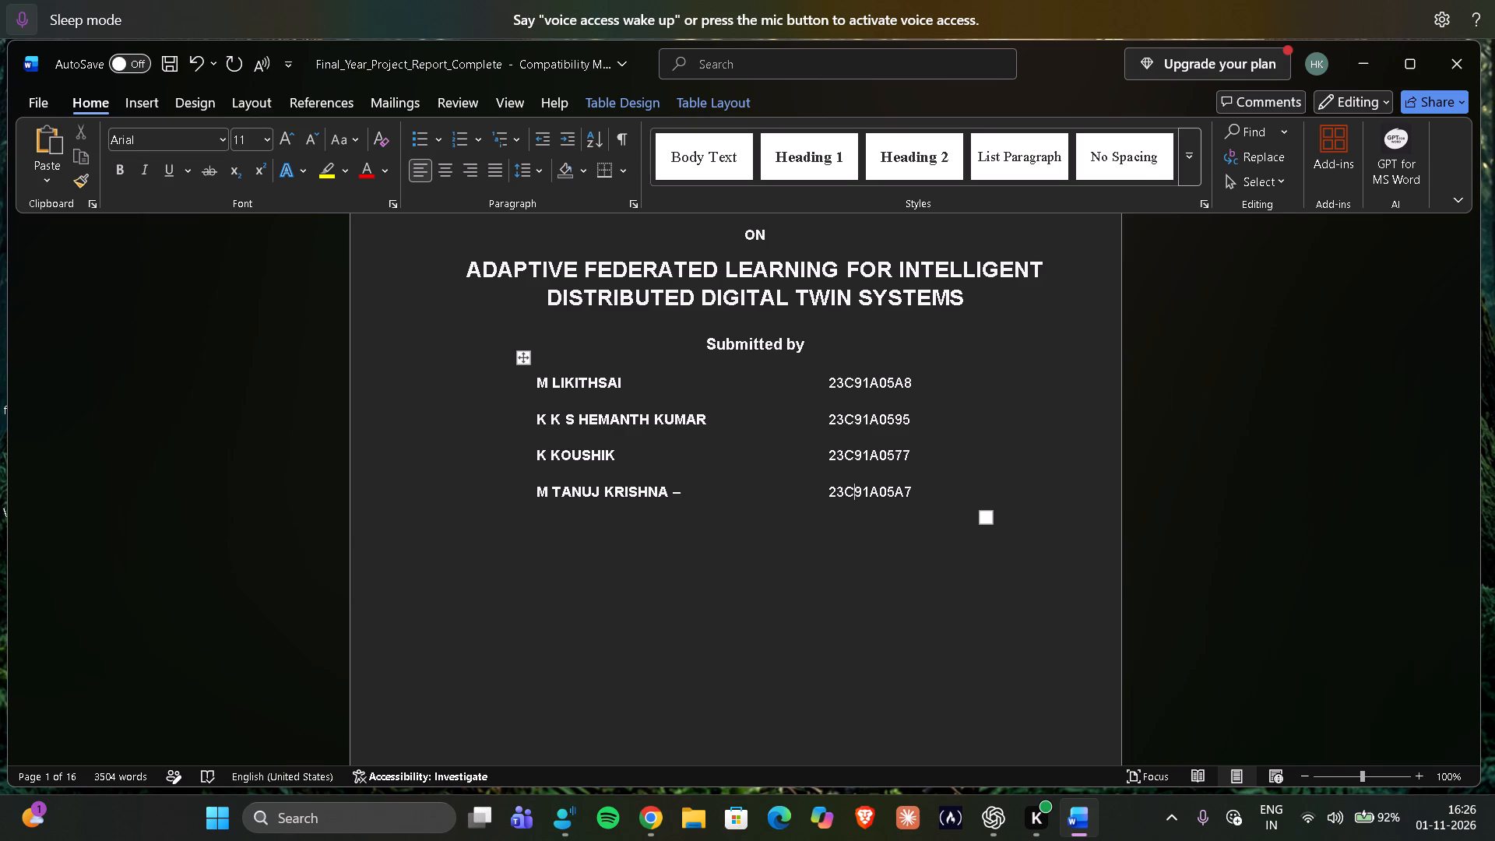
key(Left)
key(Left)
key(Left)
key(Left)
key(BackSpace)
key(BackSpace)
Delete the [1], [2] citations after "raw training data" on page 2, keeping the sentence's full stop.
scroll(660, 387, down, 20)
scroll(660, 387, down, 6)
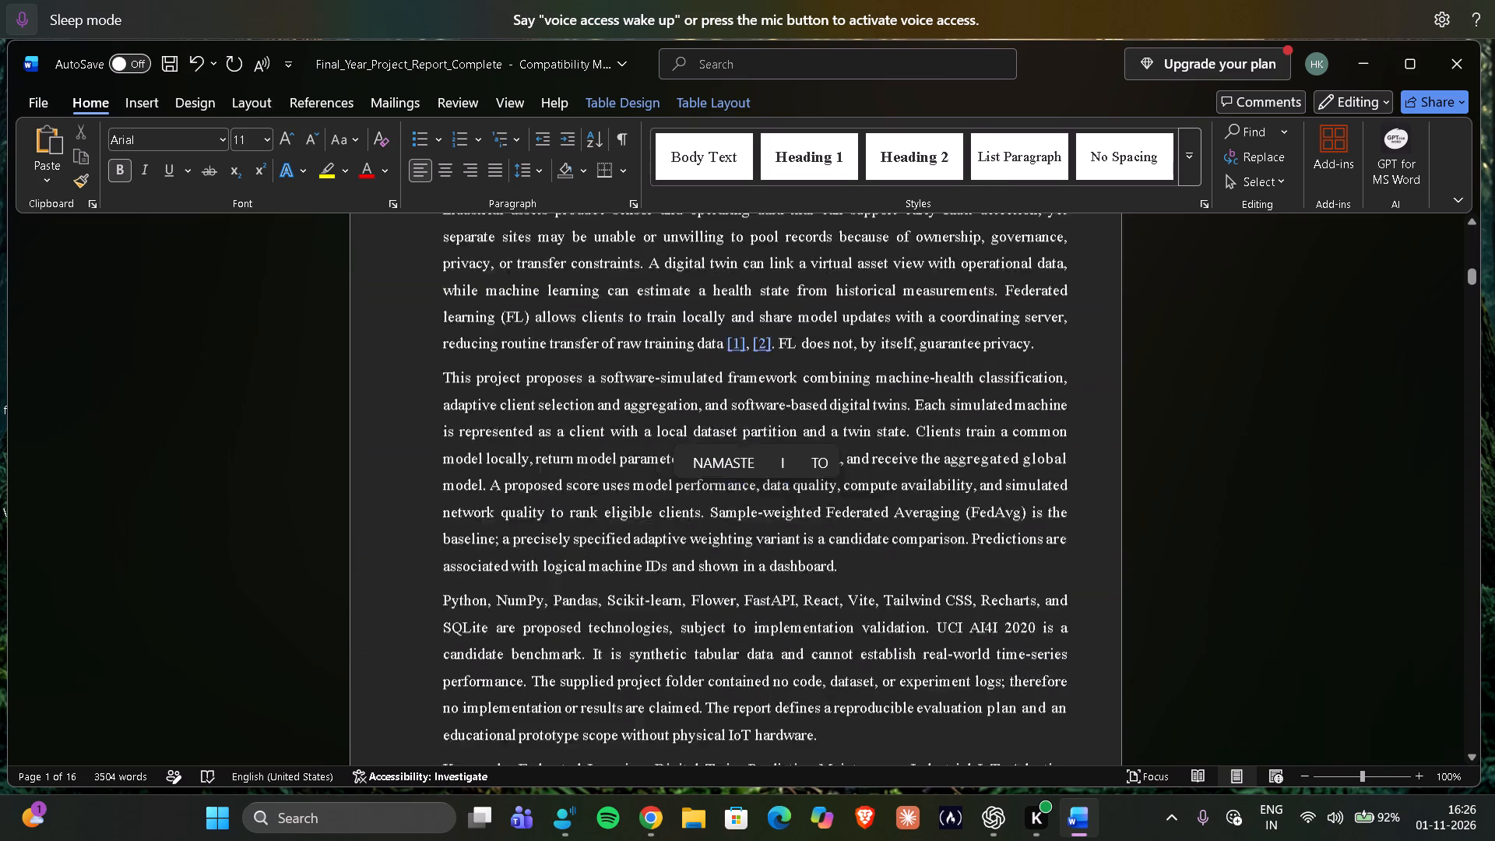
scroll(660, 387, up, 2)
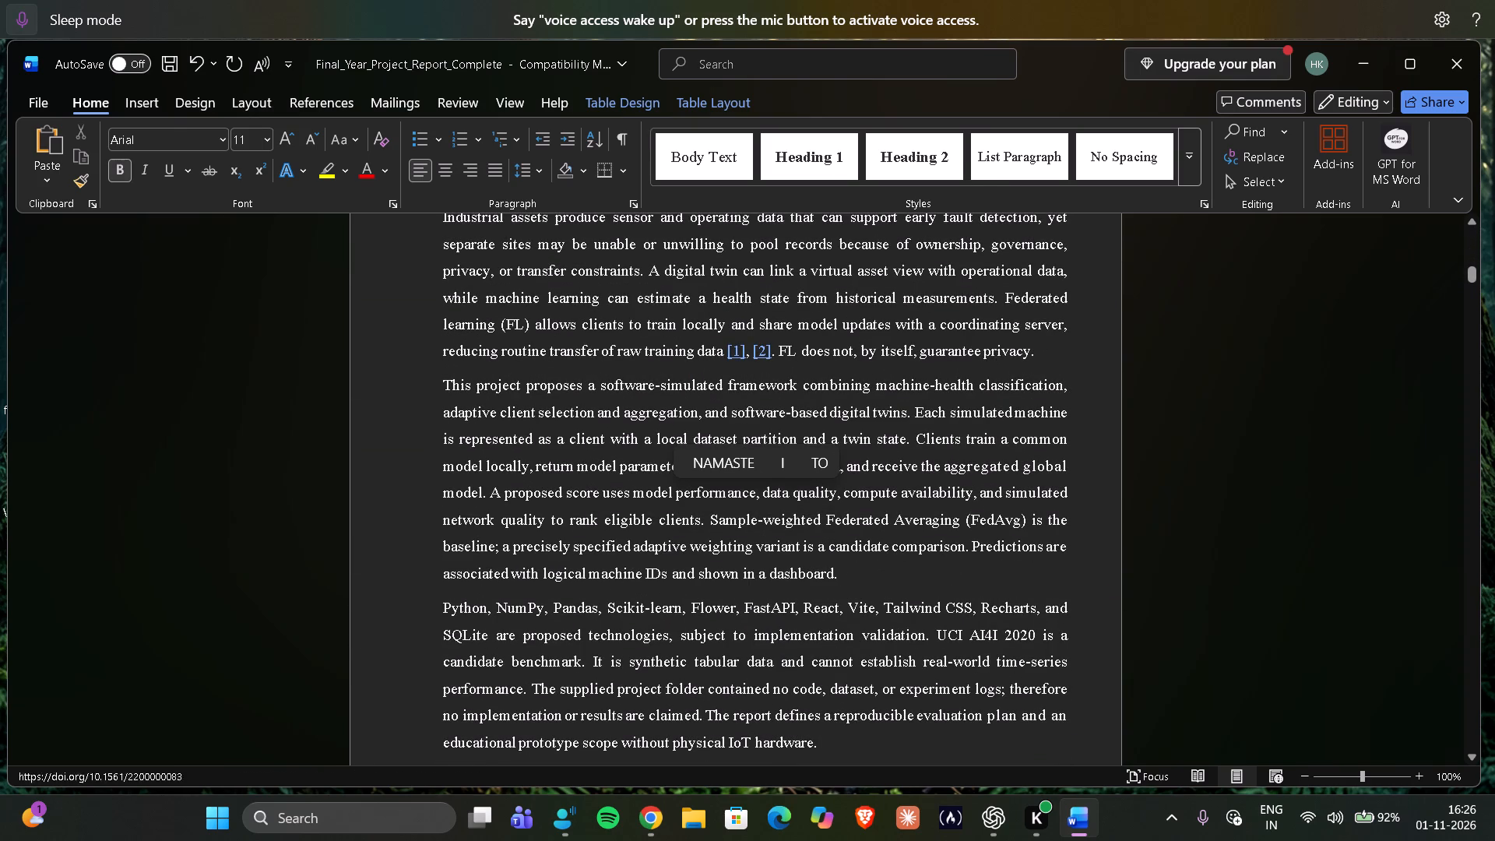
click(772, 354)
key(BackSpace)
key(BackSpace)
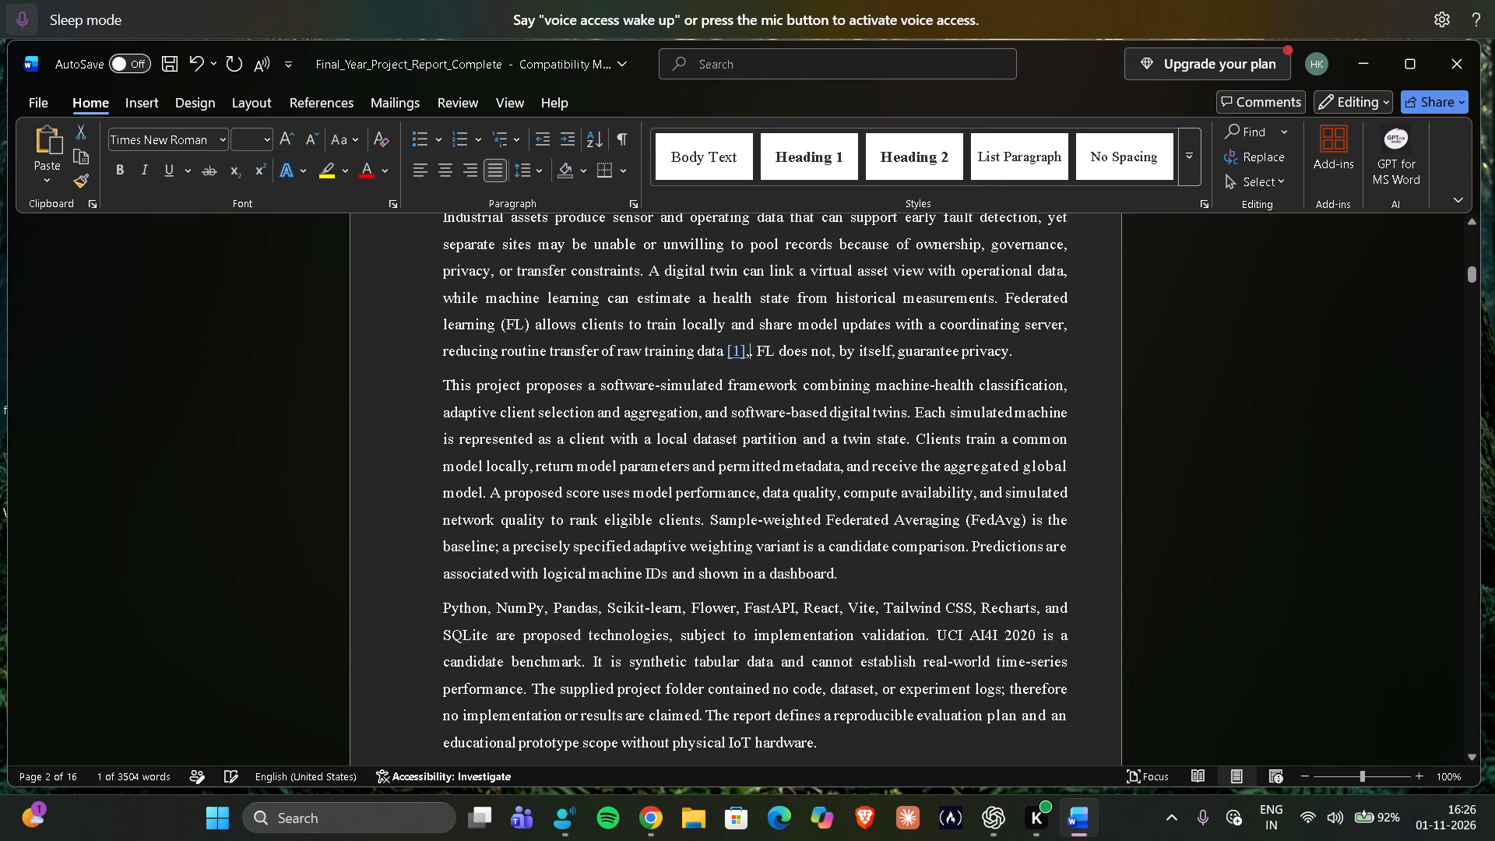
key(BackSpace)
key(BackSpace)
key(BackSpace)
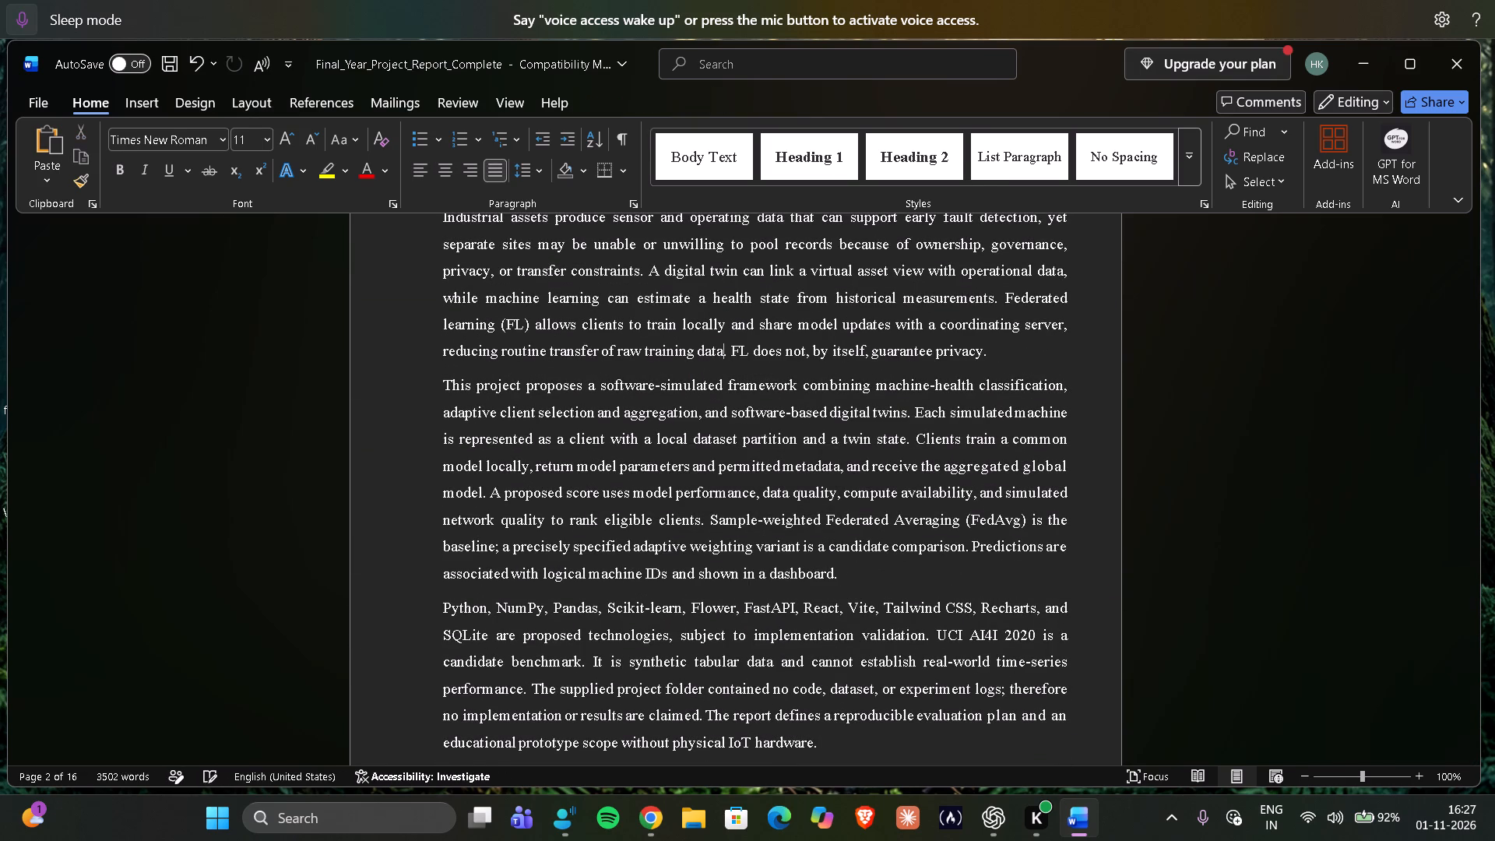
Delete the [9], [10] citations at the end of the first paragraph of 2.1 Background of the Study.
scroll(814, 480, down, 4)
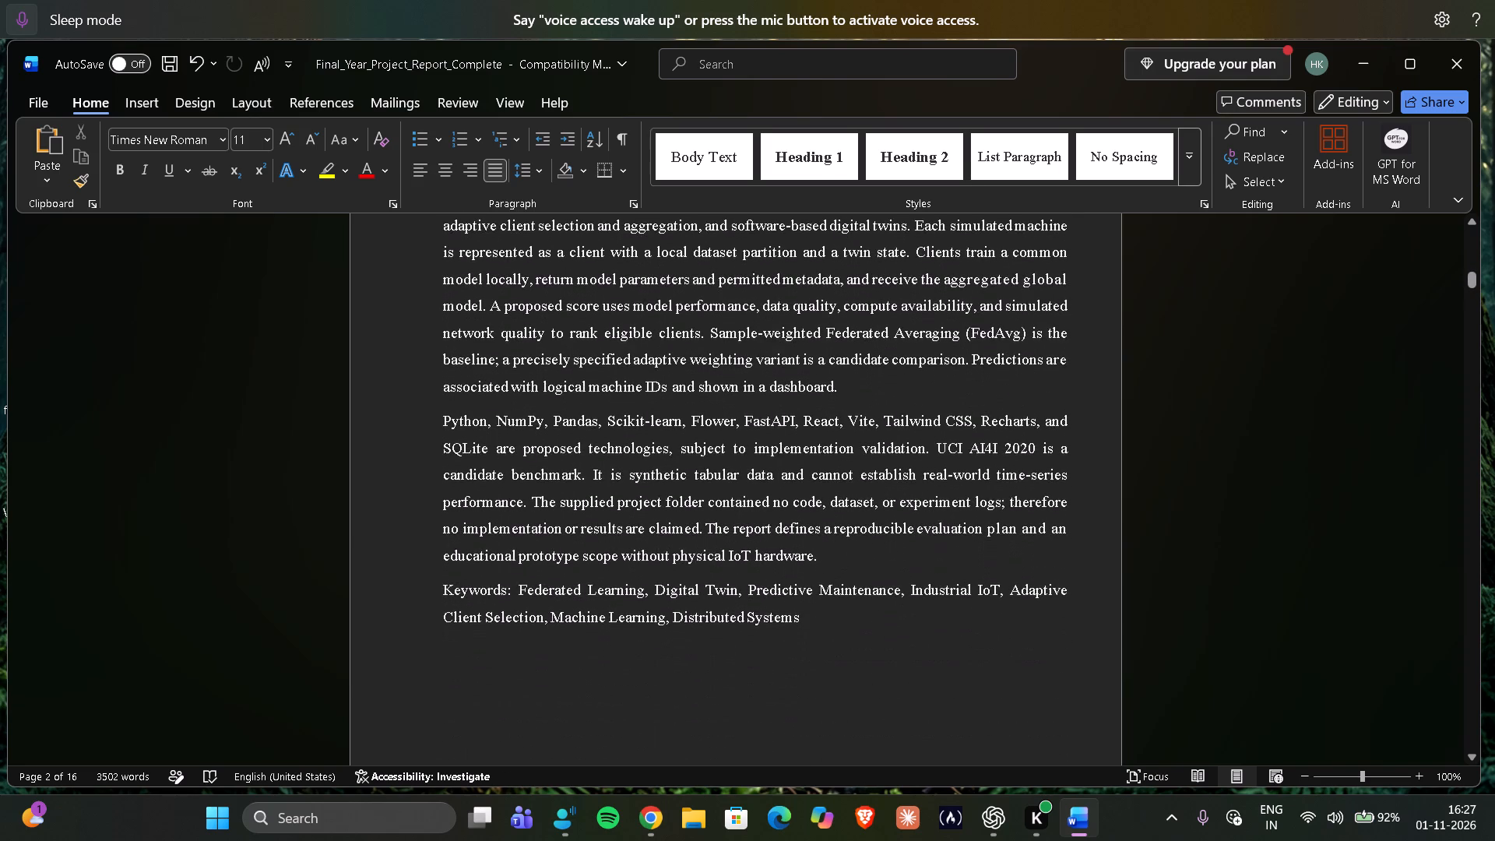
scroll(798, 493, down, 16)
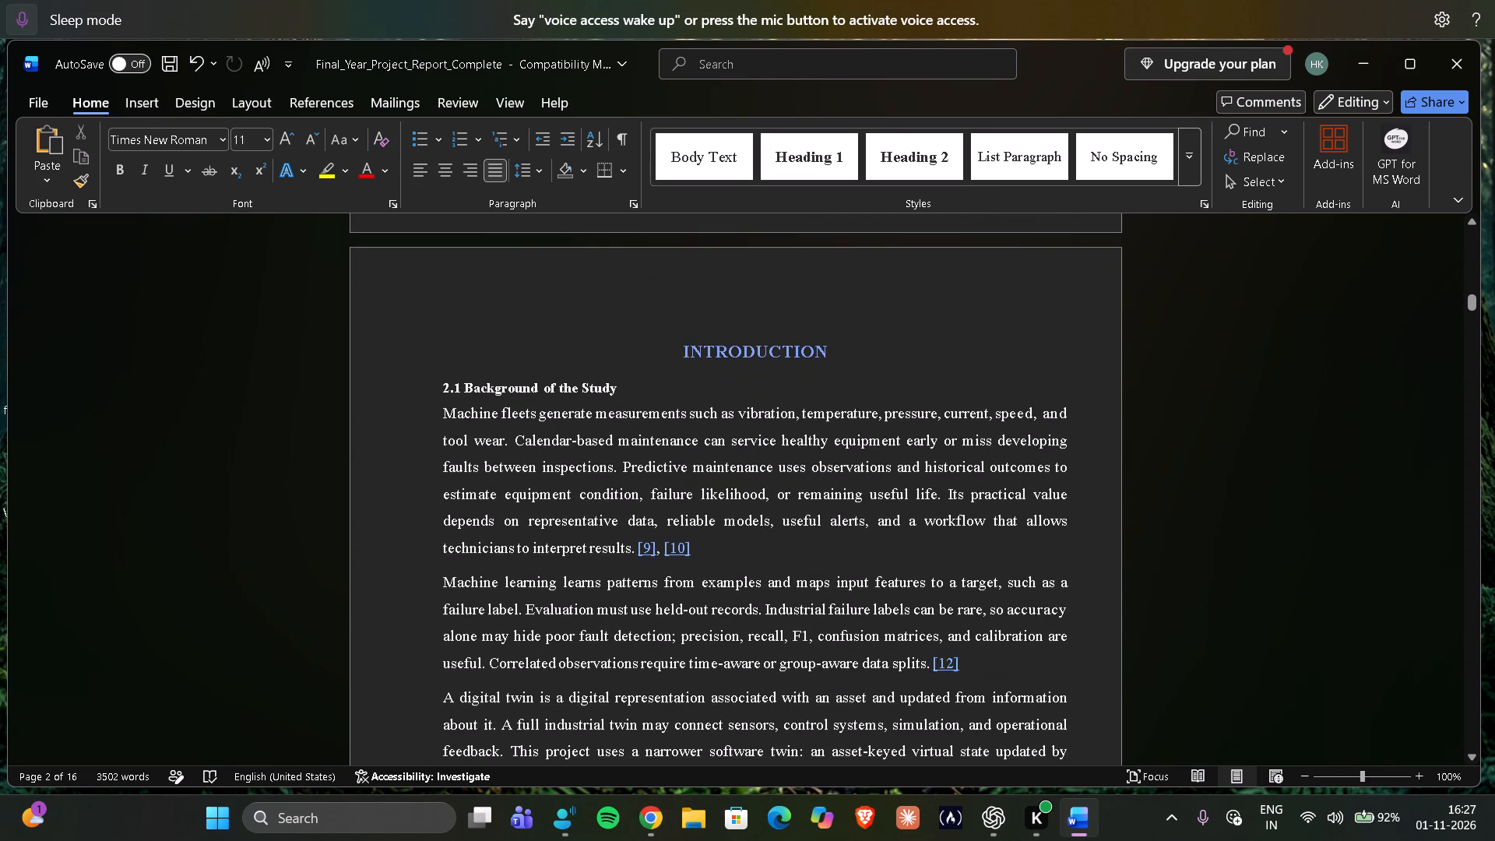
click(723, 547)
key(BackSpace)
key(BackSpace)
key(BackSpace)
key(BackSpace)
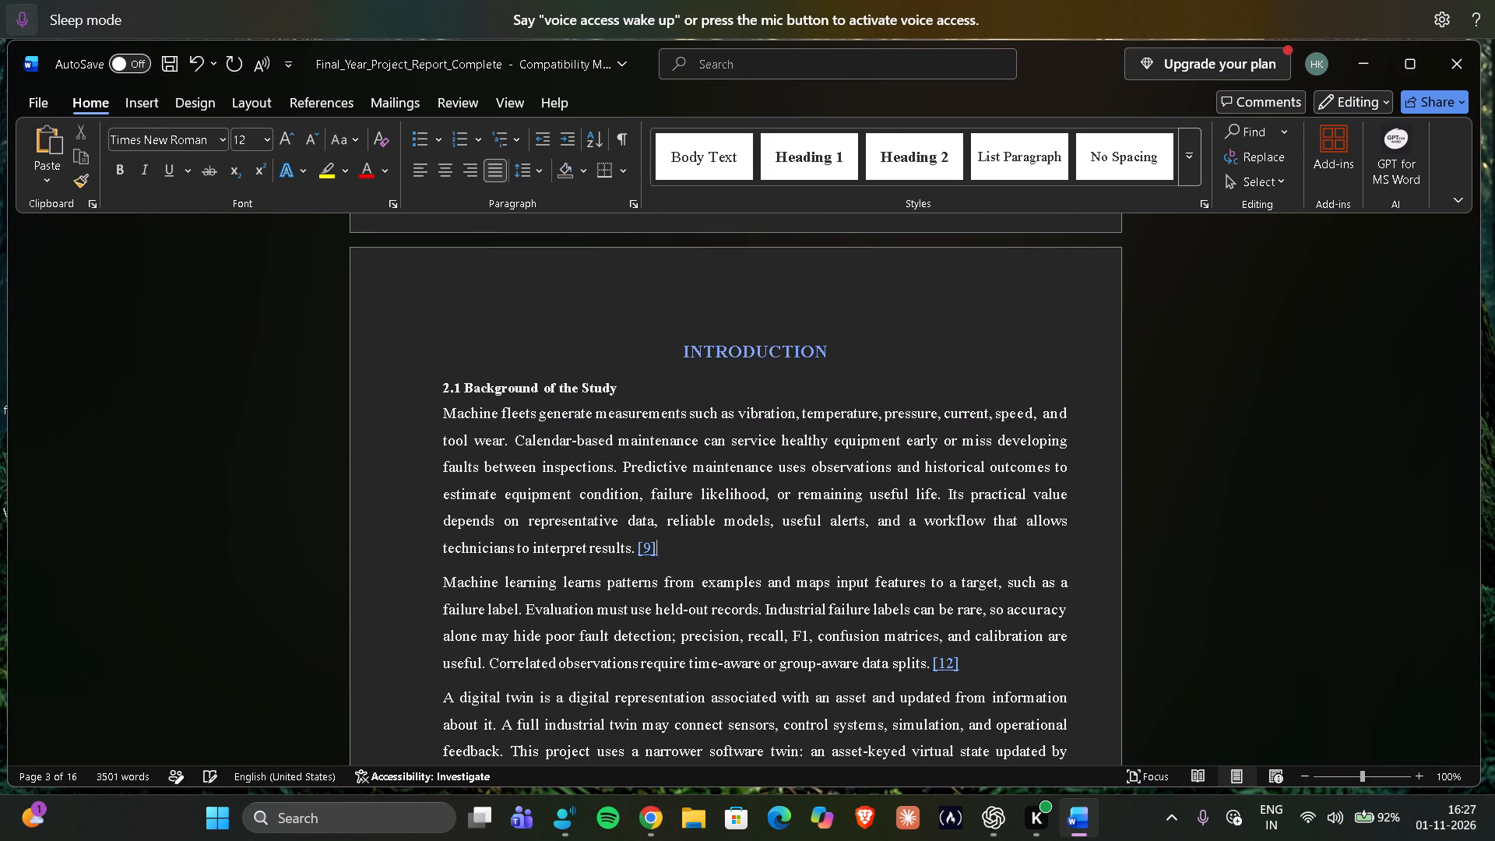
key(BackSpace)
key(BackSpace)
Delete the [12] citation at the end of the machine learning paragraph in section 2.1.
click(964, 663)
key(BackSpace)
key(BackSpace)
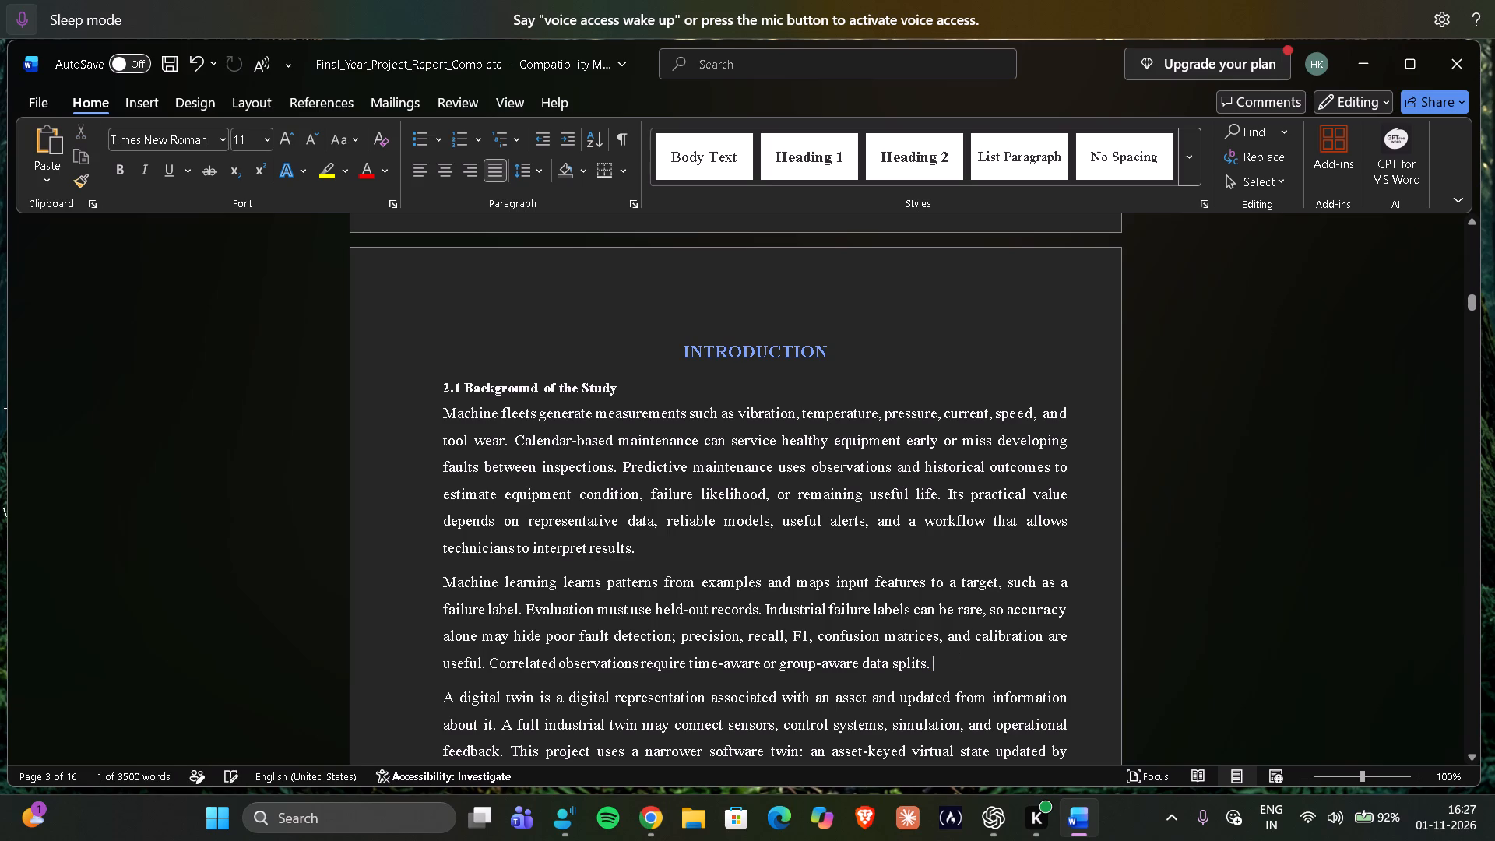
Delete the [7], [8] citations at the end of the digital twin paragraph in section 2.1.
scroll(964, 663, down, 4)
click(755, 609)
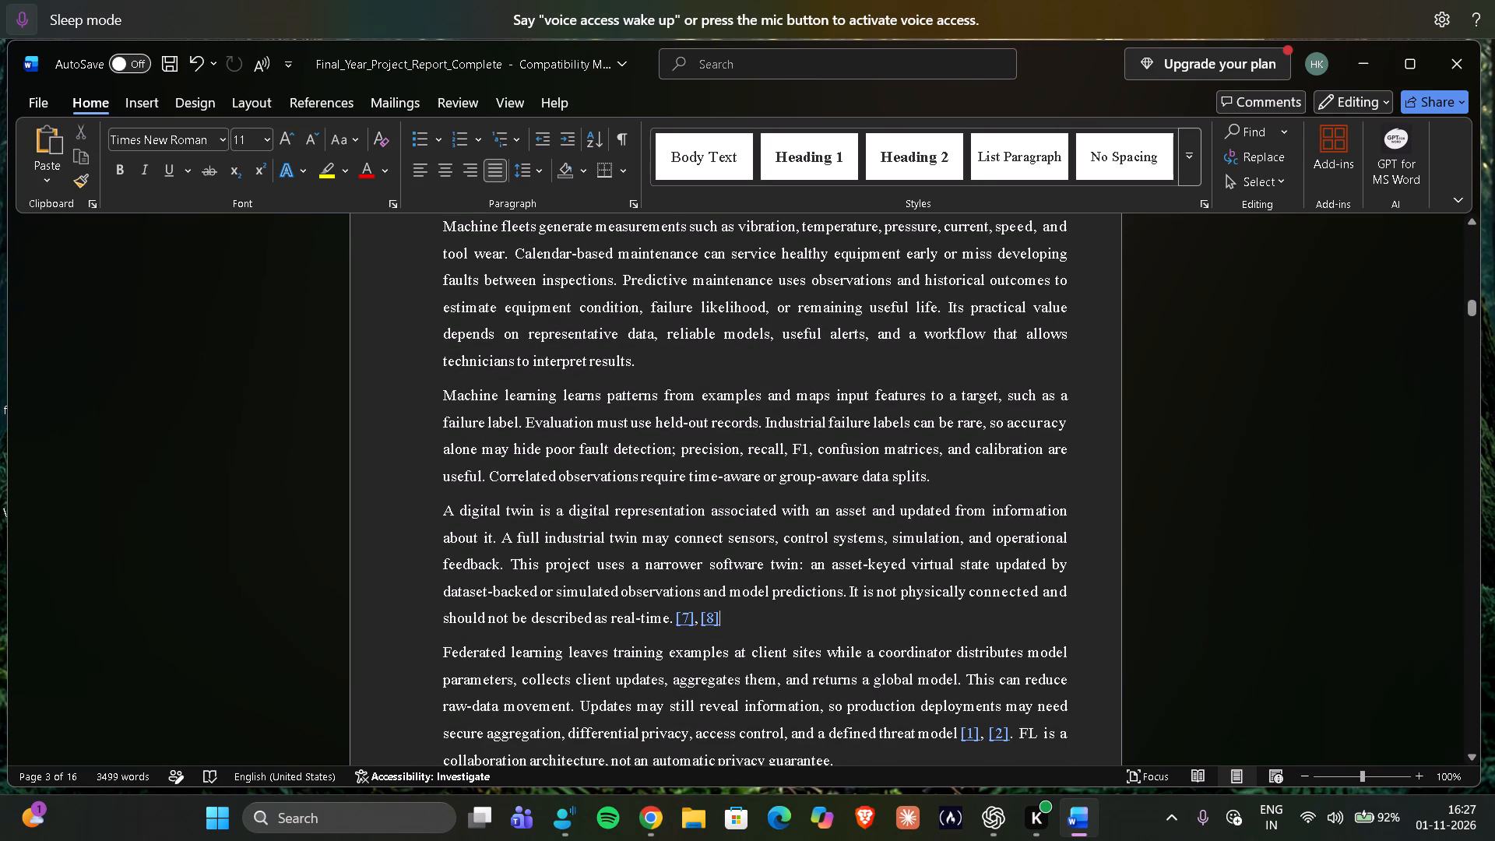
key(BackSpace)
key(BackSpace)
key(BackSpace)
key(BackSpace)
key(BackSpace)
key(BackSpace)
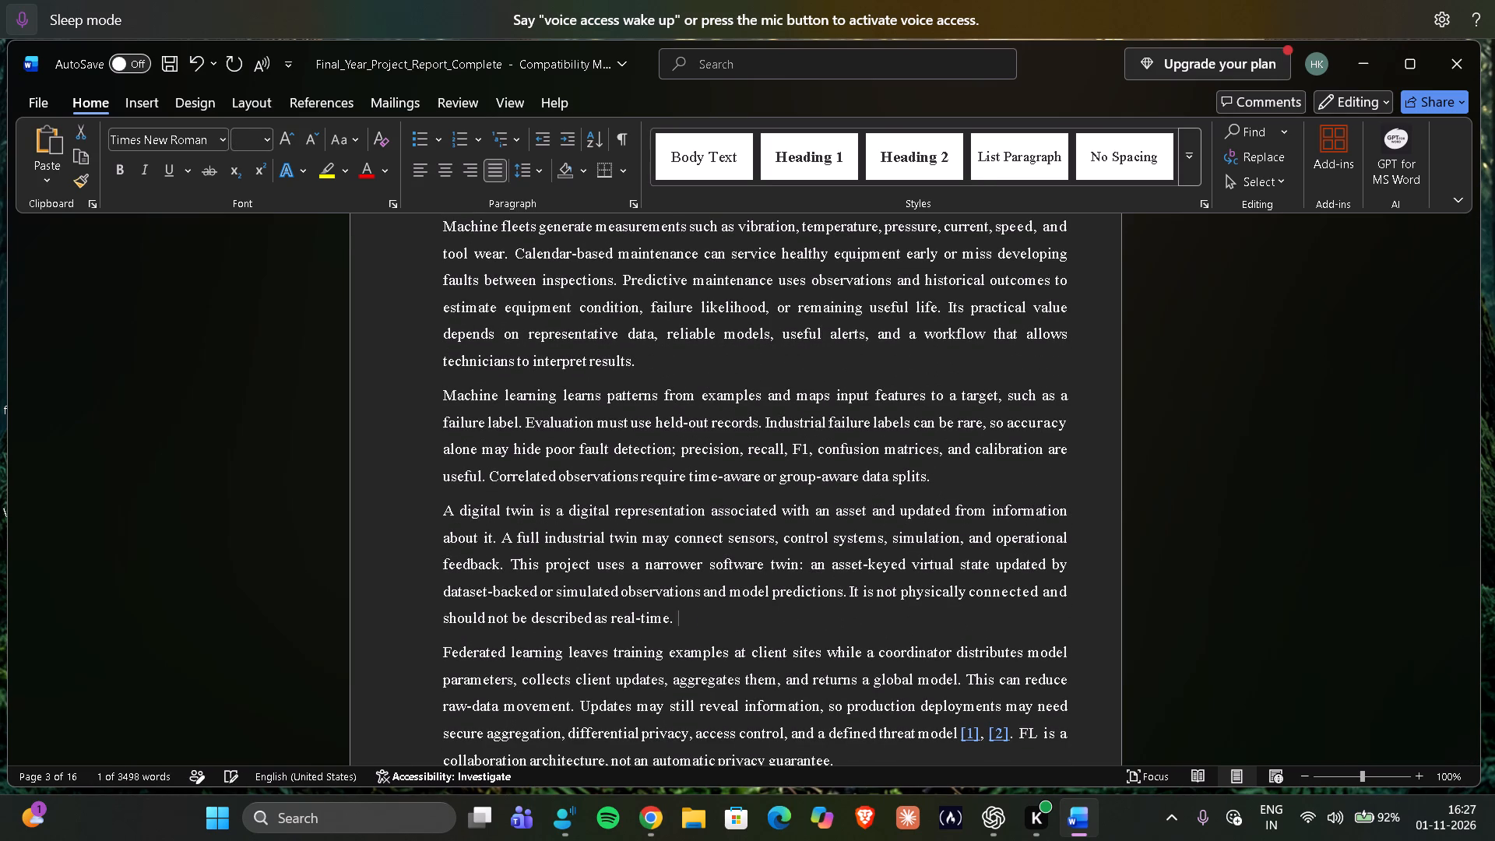
Delete the [1], [2] citations after "a defined threat model" in section 2.1's federated learning paragraph.
scroll(755, 591, down, 4)
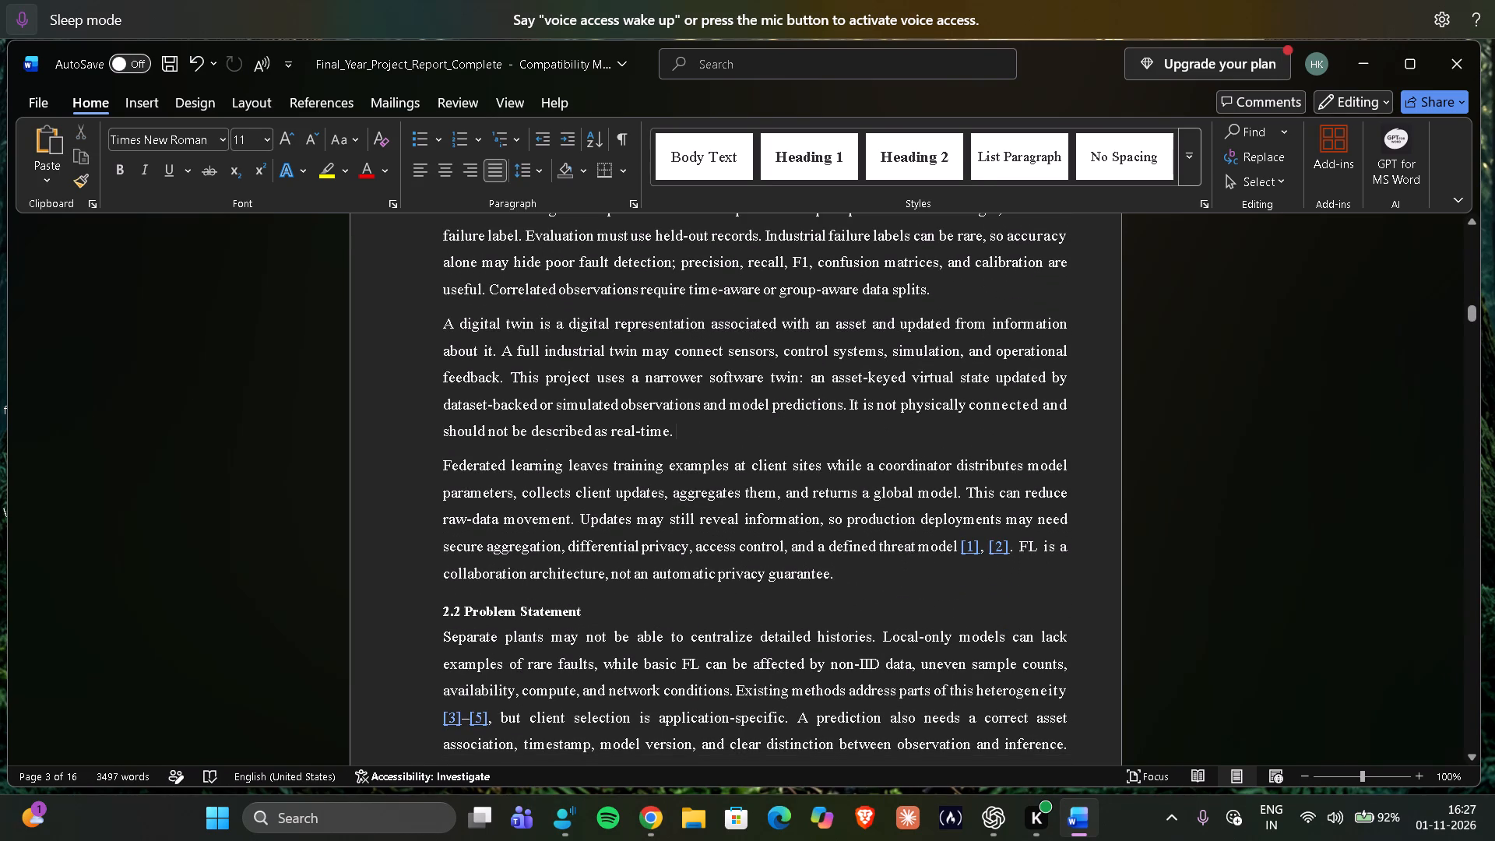
click(1012, 547)
key(Left)
key(BackSpace)
key(BackSpace)
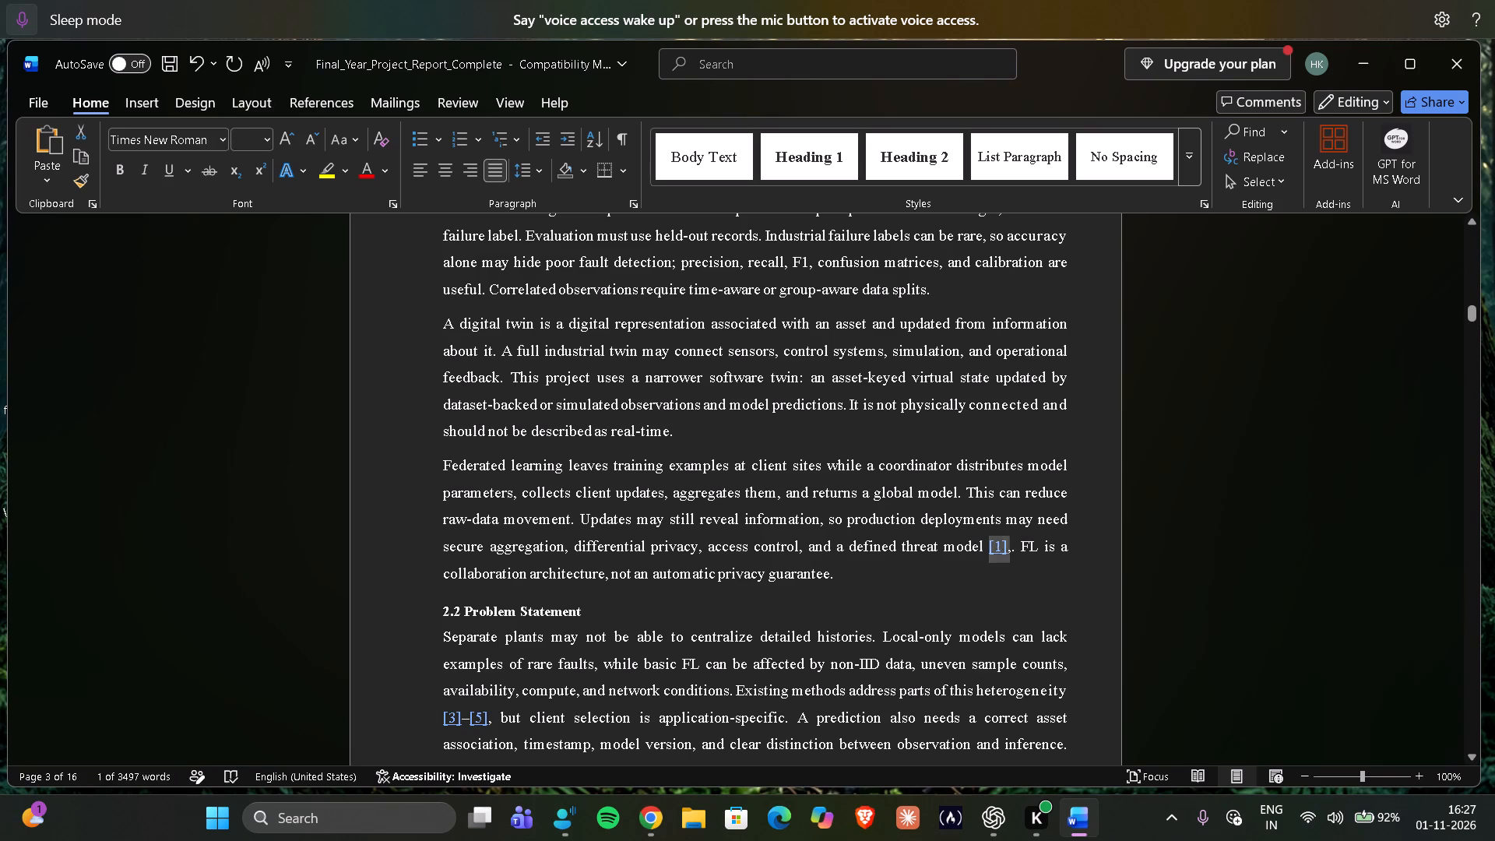
key(BackSpace)
key(BackSpace)
key(BackSpace)
Delete the [3]–[5] citation range after "heterogeneity" in 2.2 Problem Statement, keeping the comma.
scroll(953, 558, down, 3)
click(488, 577)
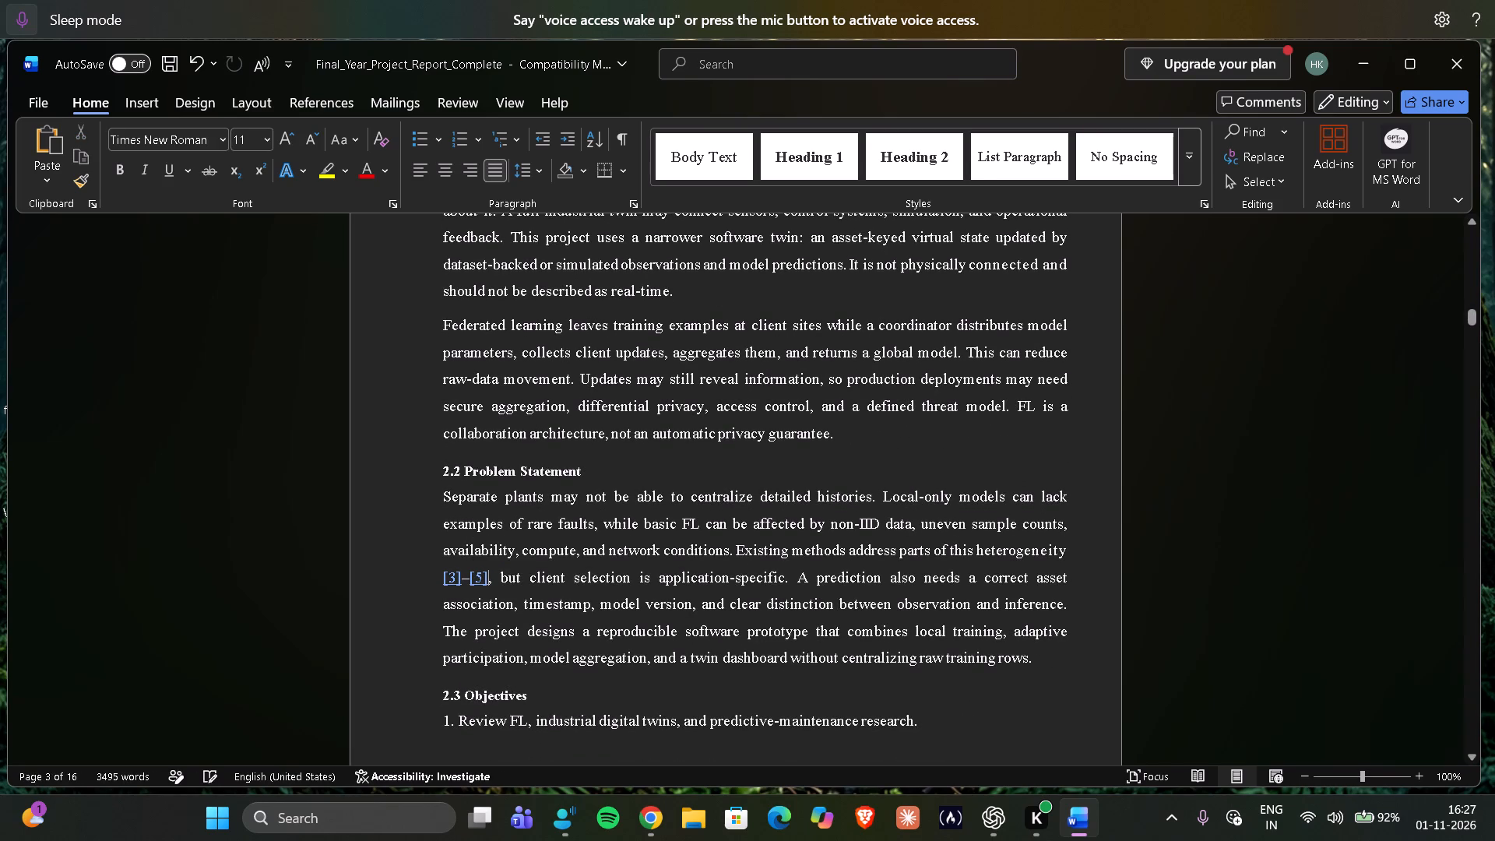
key(BackSpace)
key(BackSpace)
key(BackSpace)
key(BackSpace)
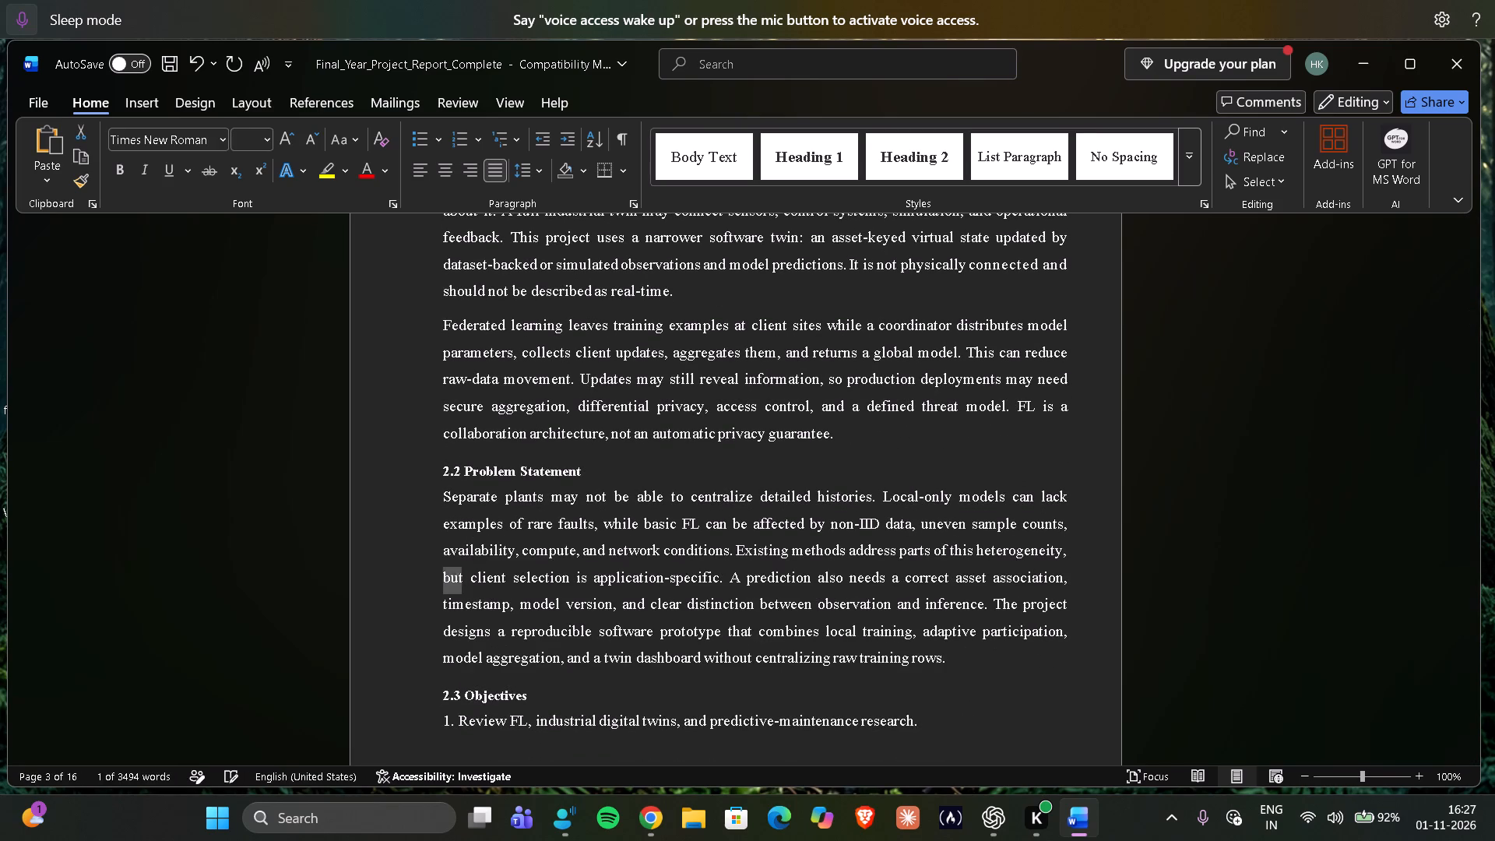
key(BackSpace)
Insert two blank lines before the 2.3 Objectives heading to push it onto the next page with its list.
scroll(505, 603, down, 7)
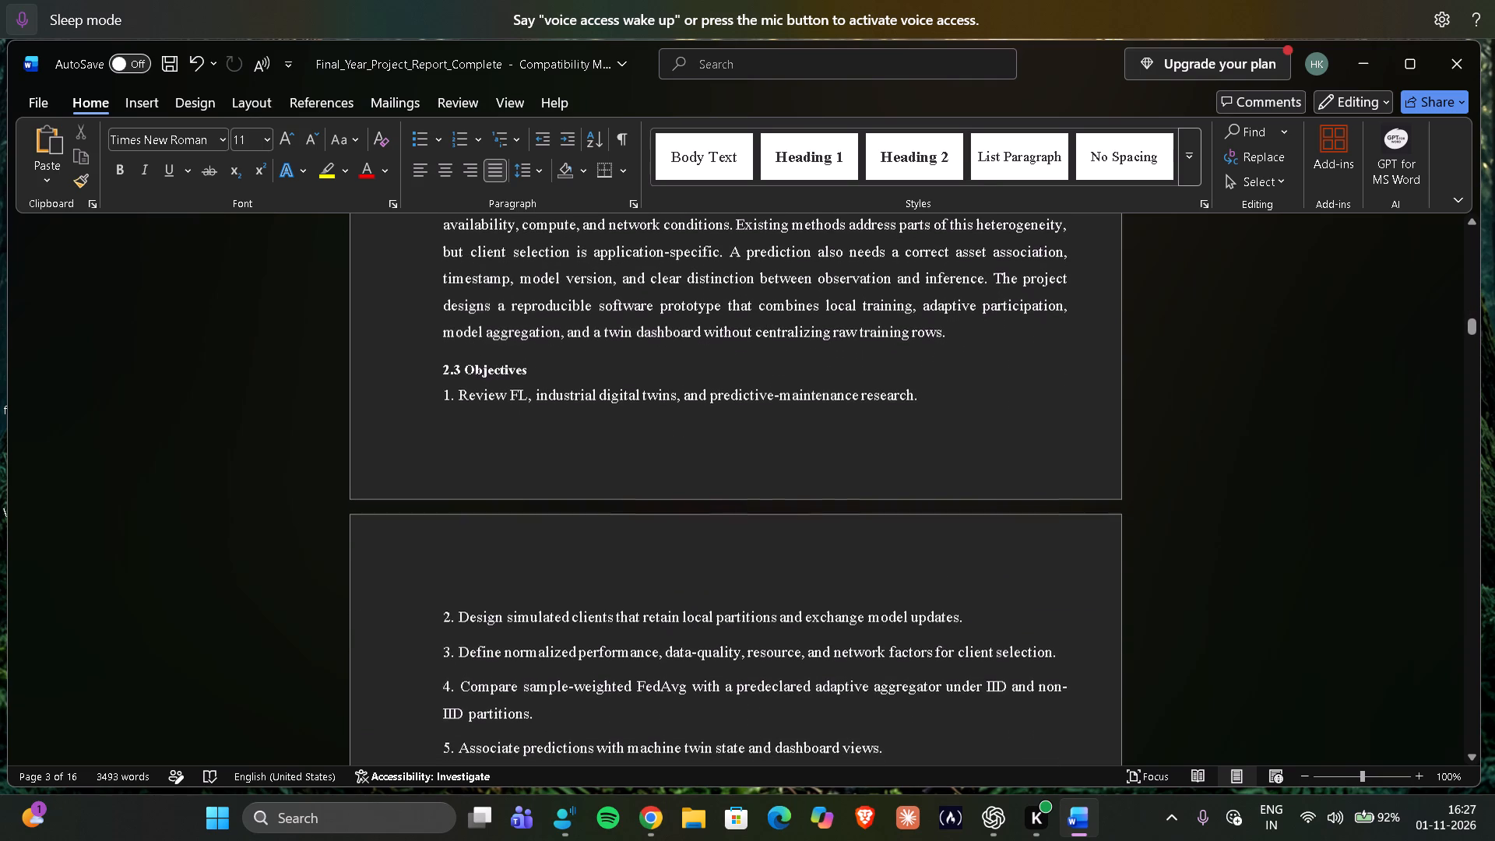
click(440, 364)
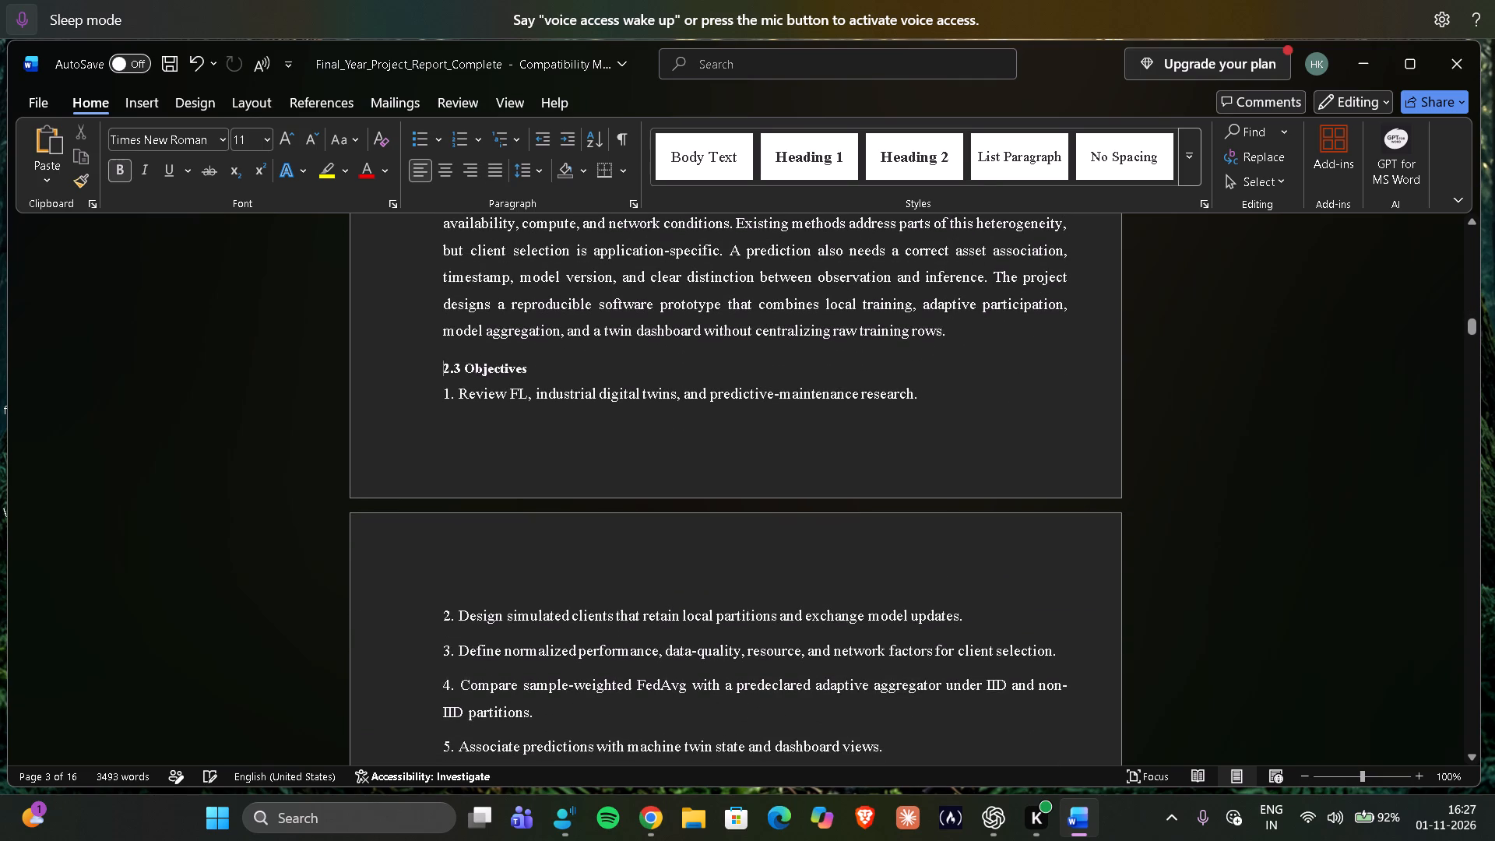
key(Return)
key(Return)
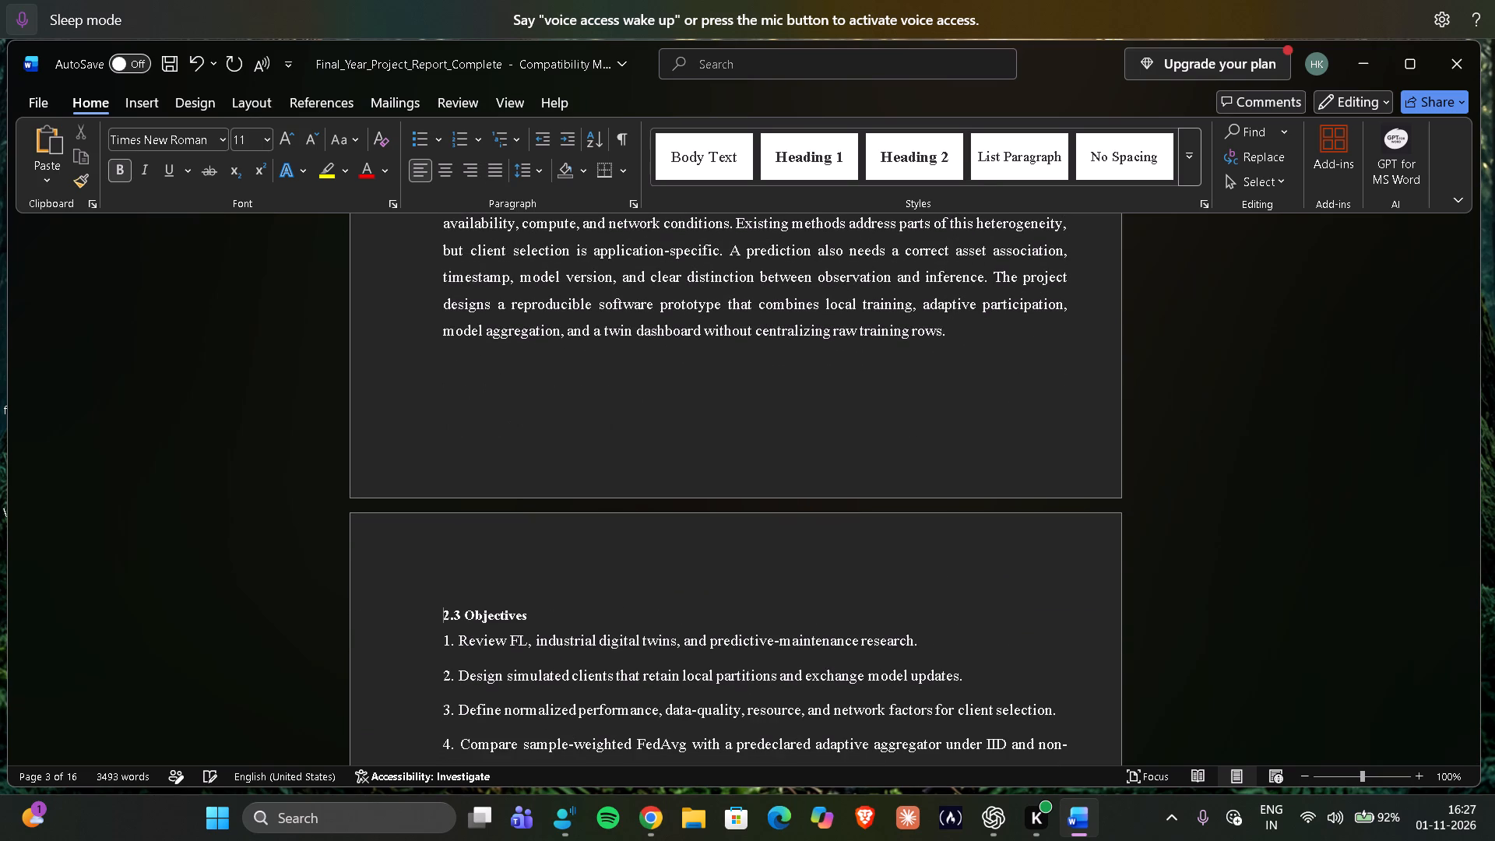
Delete the [3]–[8] citation range after "complete novelty" in 2.5 Significance, keeping the full stop.
scroll(440, 364, down, 9)
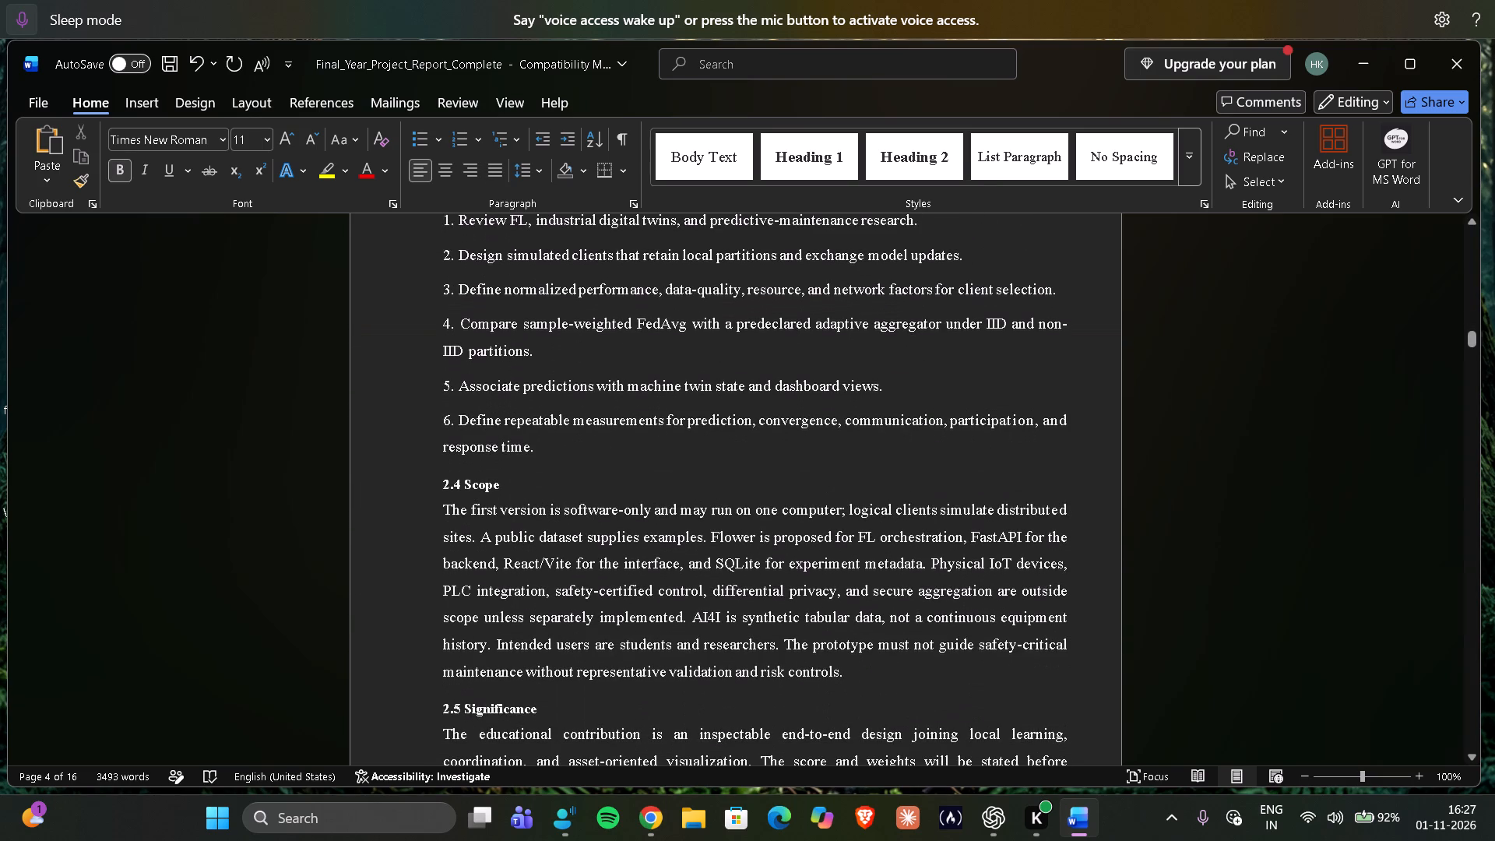
scroll(479, 378, down, 7)
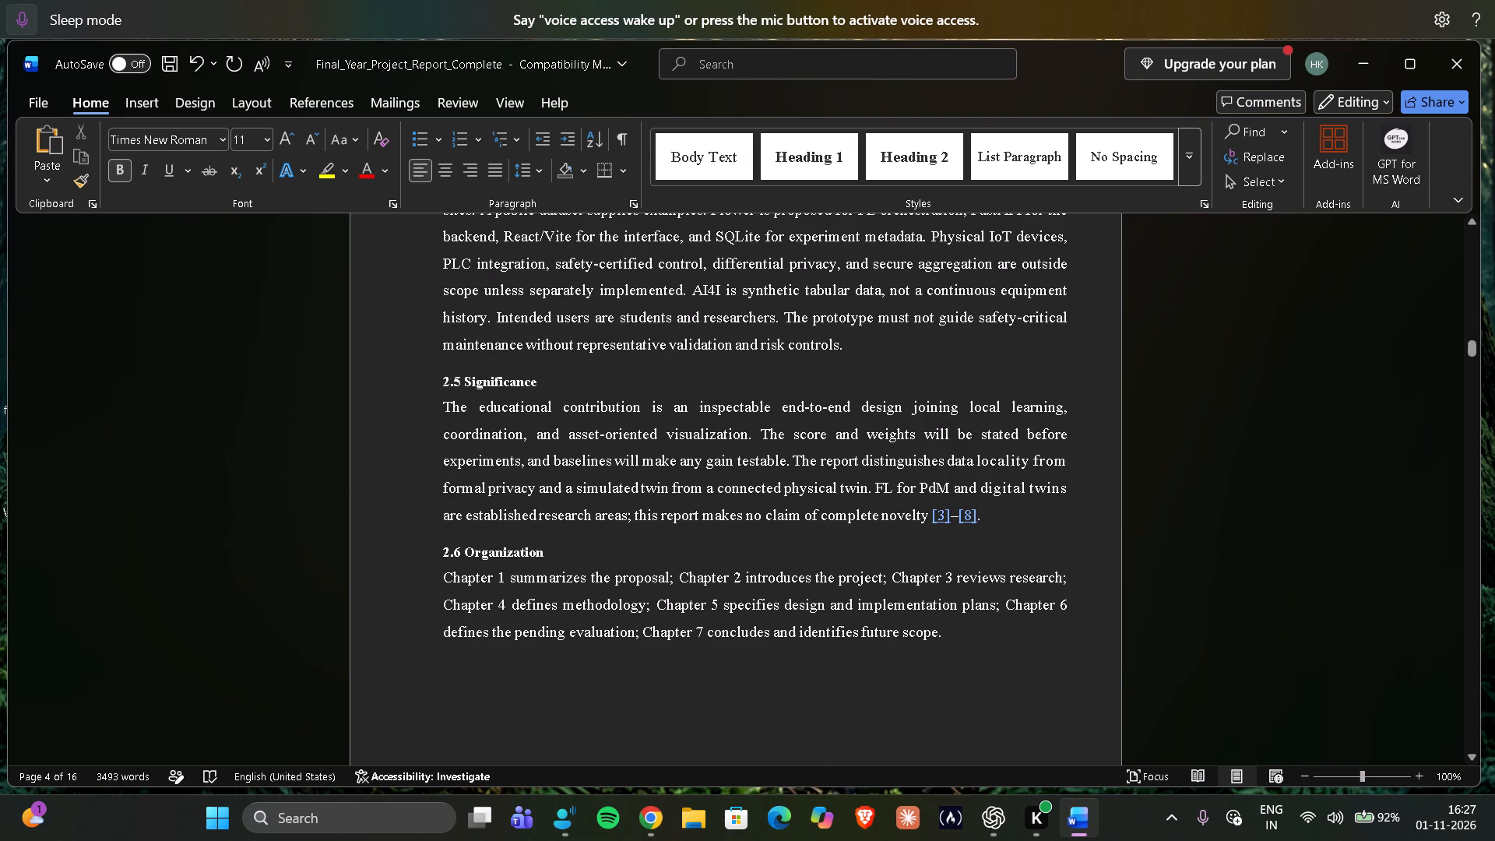
click(977, 512)
key(BackSpace)
key(BackSpace)
key(BackSpace)
key(BackSpace)
key(BackSpace)
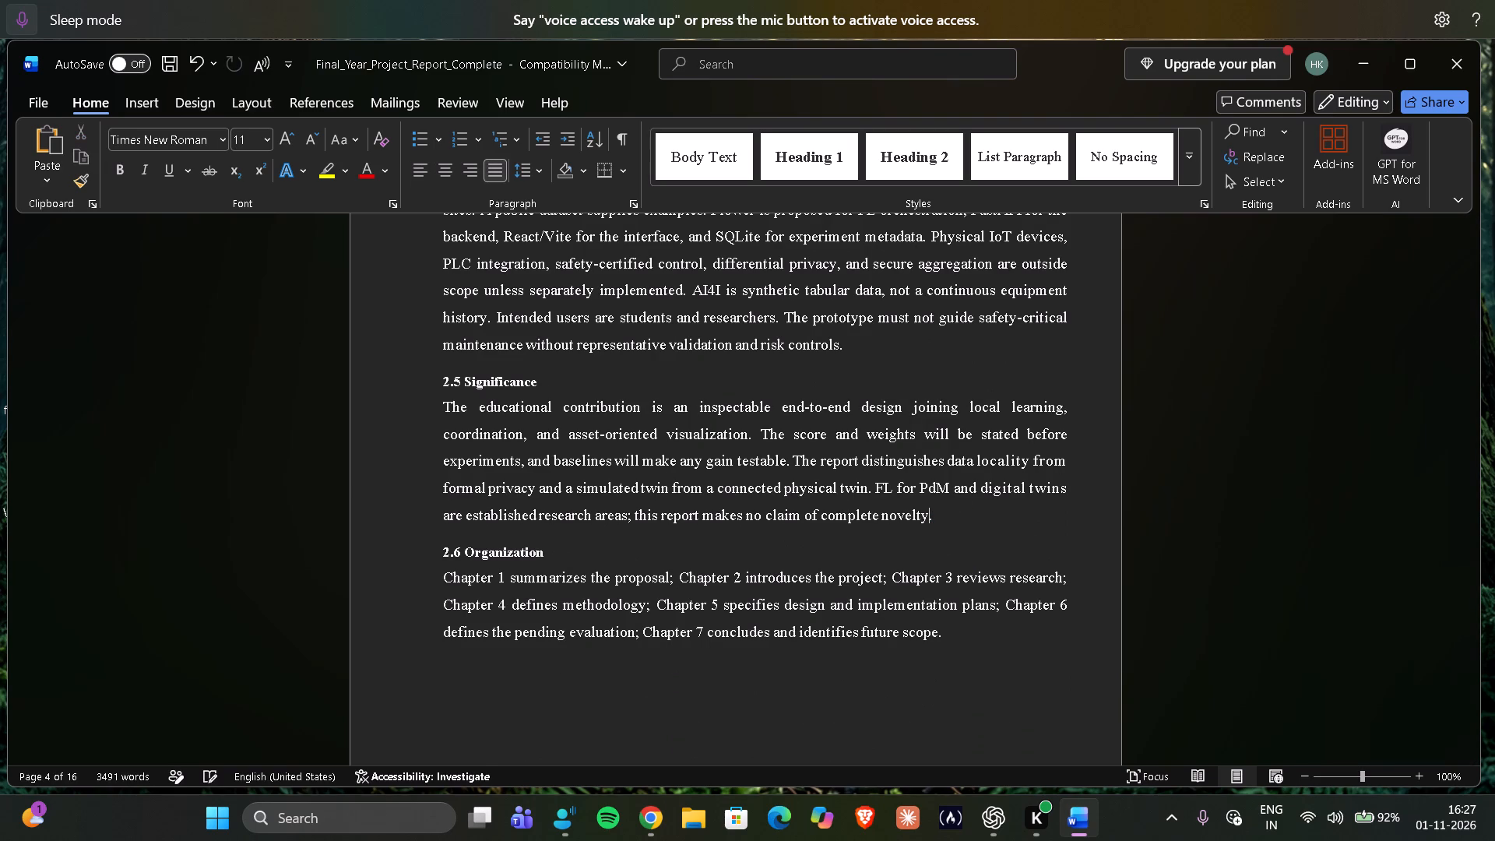
Delete the [1] citation after "non-IID data" in the first paragraph of 3.2 Review of Research.
scroll(974, 516, down, 6)
scroll(896, 561, down, 4)
scroll(793, 528, down, 3)
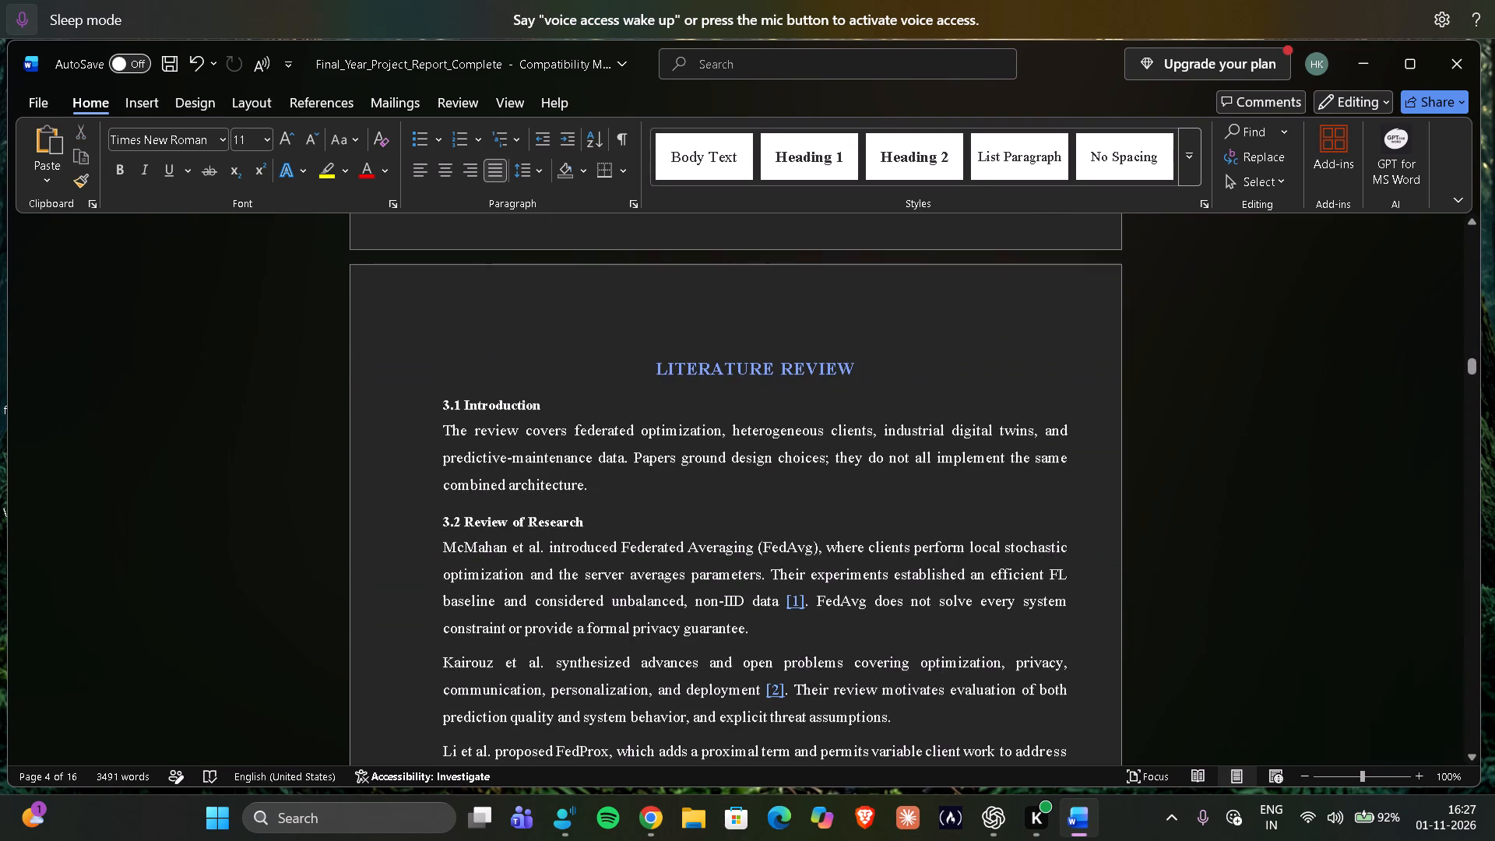
scroll(758, 542, down, 2)
click(803, 509)
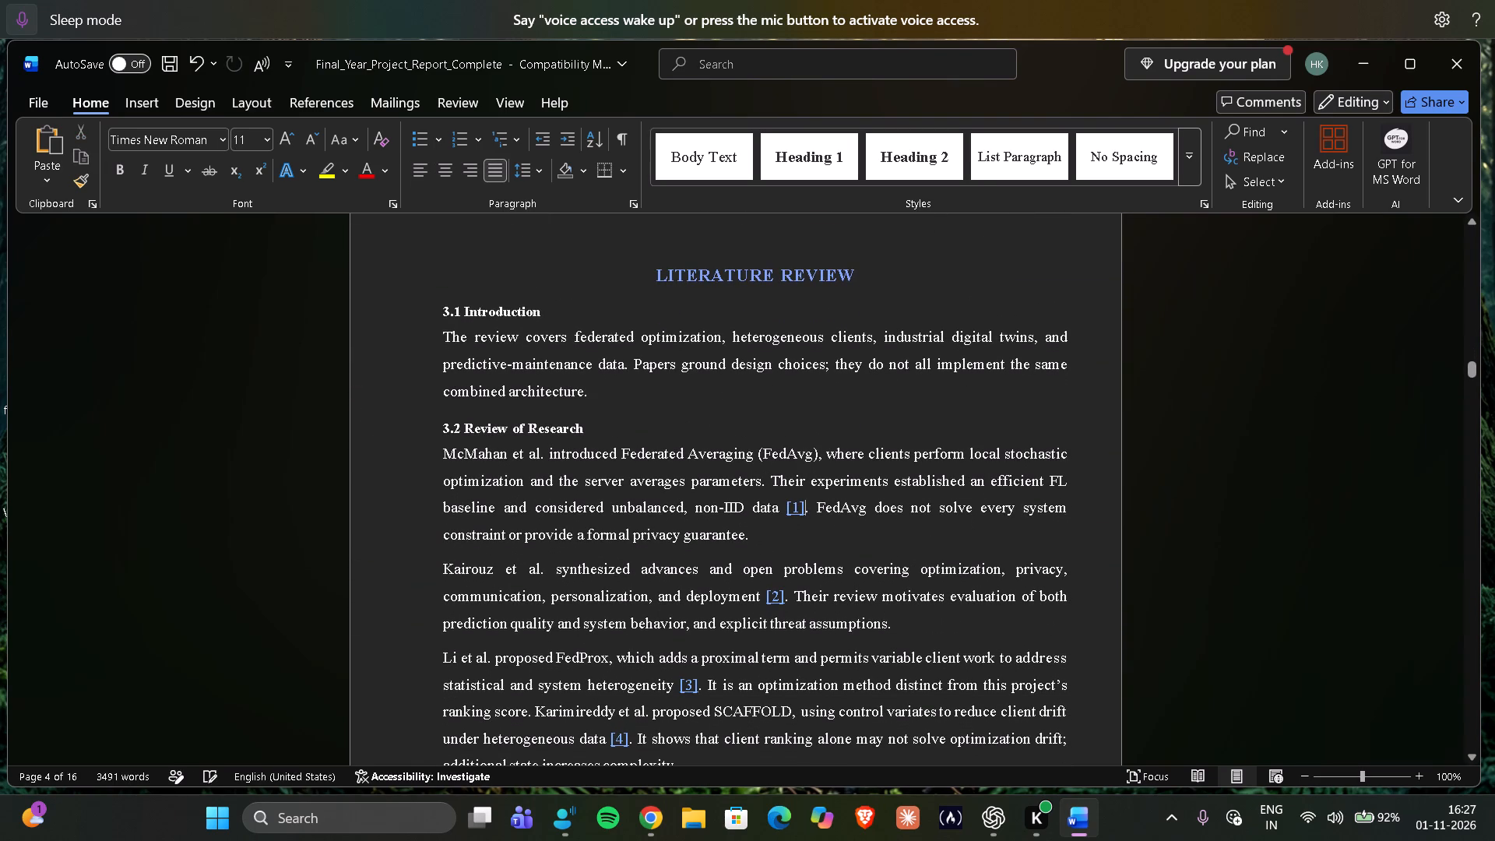
key(BackSpace)
key(BackSpace)
Delete the [2] citation after "personalization, and deployment" in the second paragraph of 3.2, keeping the full stop.
key(Down)
key(Down)
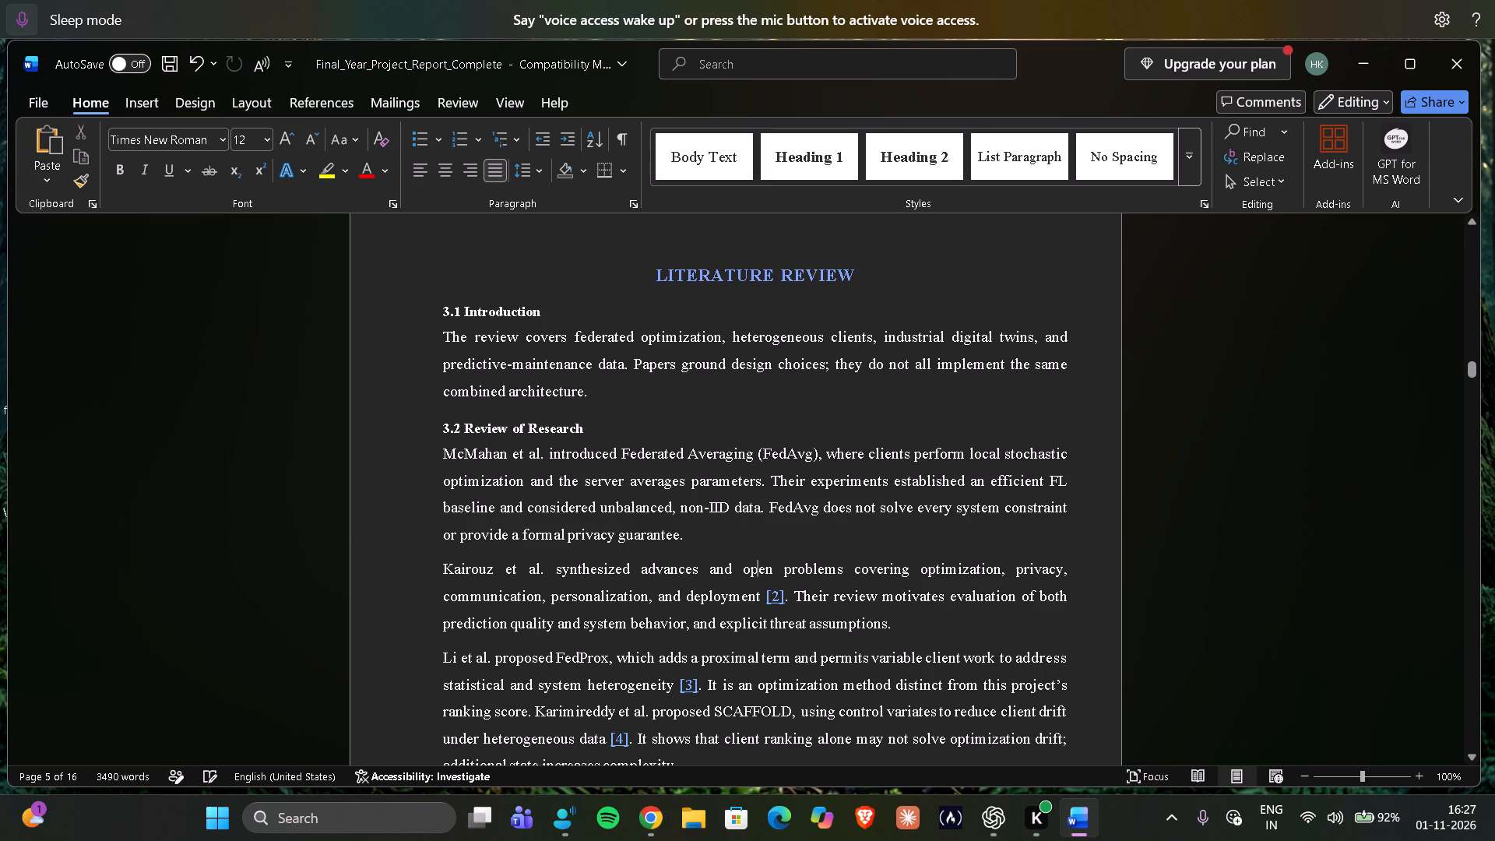
key(Down)
key(Right)
key(Right)
key(Right)
key(Right)
key(BackSpace)
key(BackSpace)
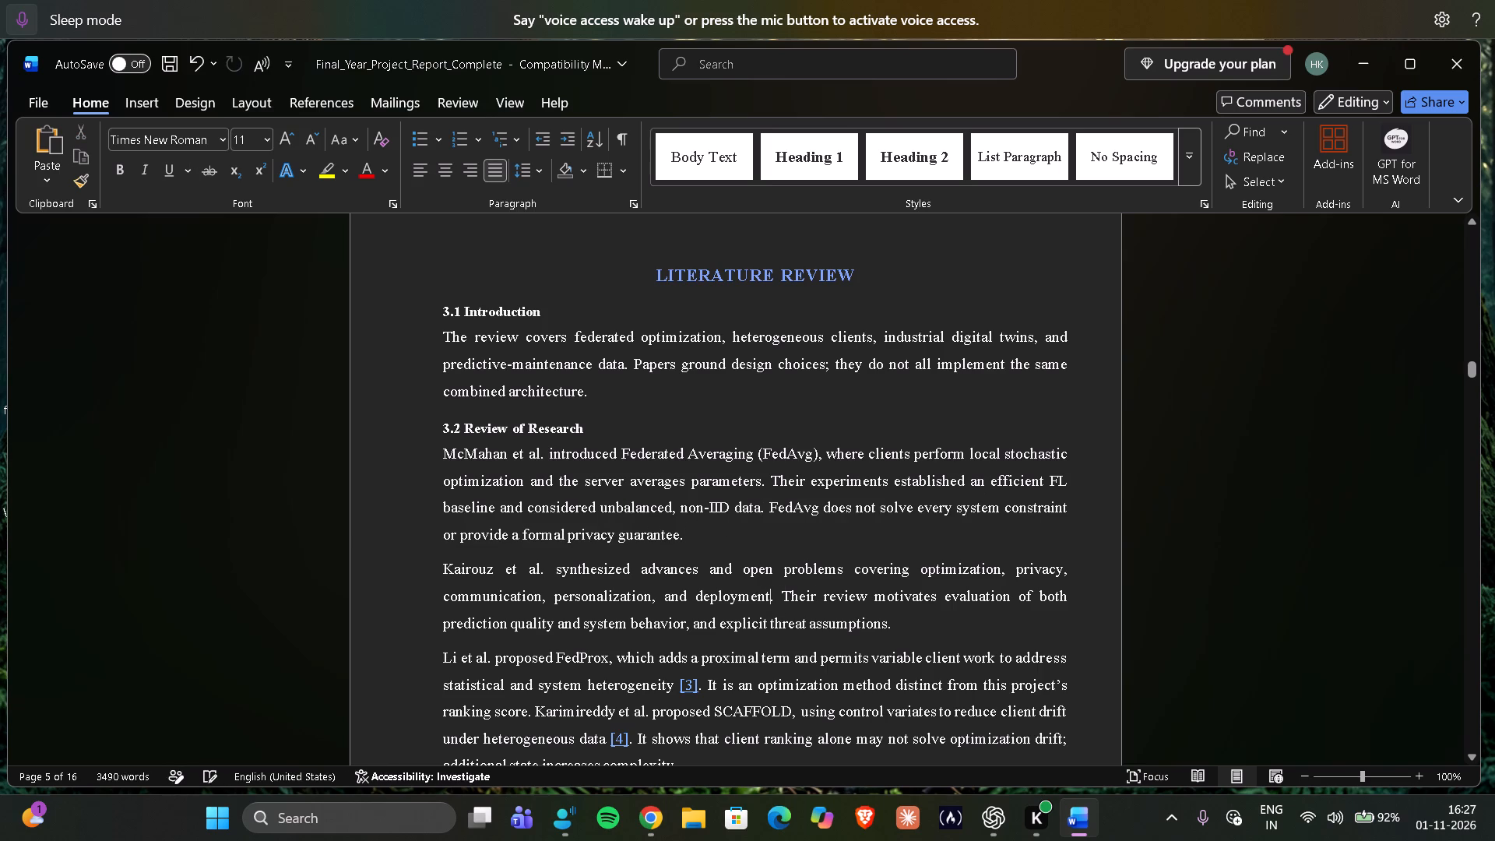
Delete the [3] citation after "statistical and system heterogeneity" in the FedProx paragraph of 3.2, keeping the full stop.
key(Down)
key(Down)
key(Down)
key(Left)
key(Left)
key(Left)
key(Left)
key(Left)
key(Left)
key(Left)
key(Left)
key(Left)
key(Left)
key(Left)
key(Left)
key(Left)
key(BackSpace)
key(BackSpace)
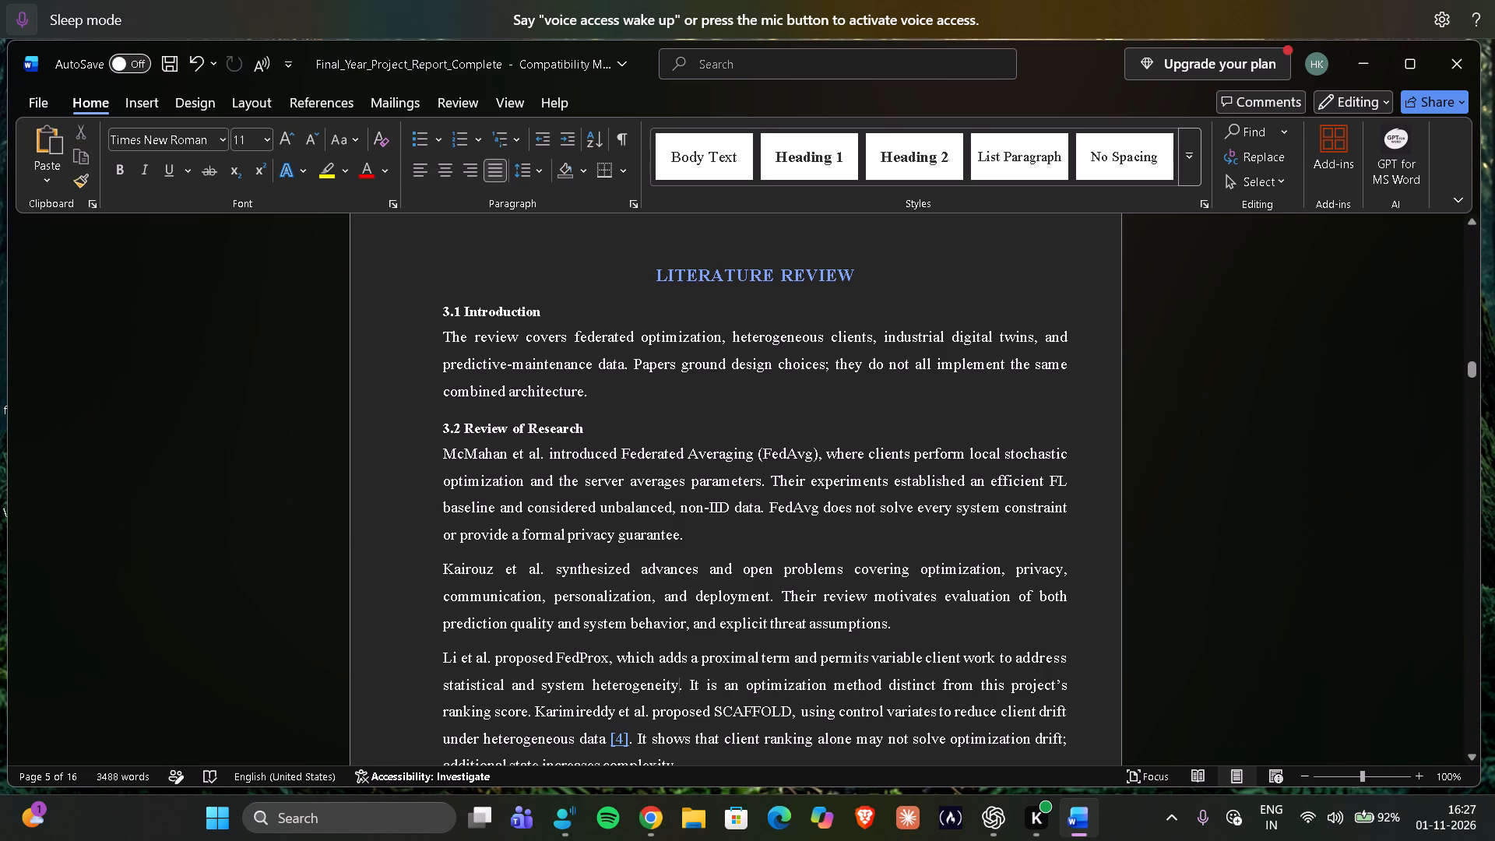
Delete the [4] citation after "under heterogeneous data" in the SCAFFOLD sentence of 3.2, keeping the full stop.
scroll(716, 613, down, 3)
click(628, 601)
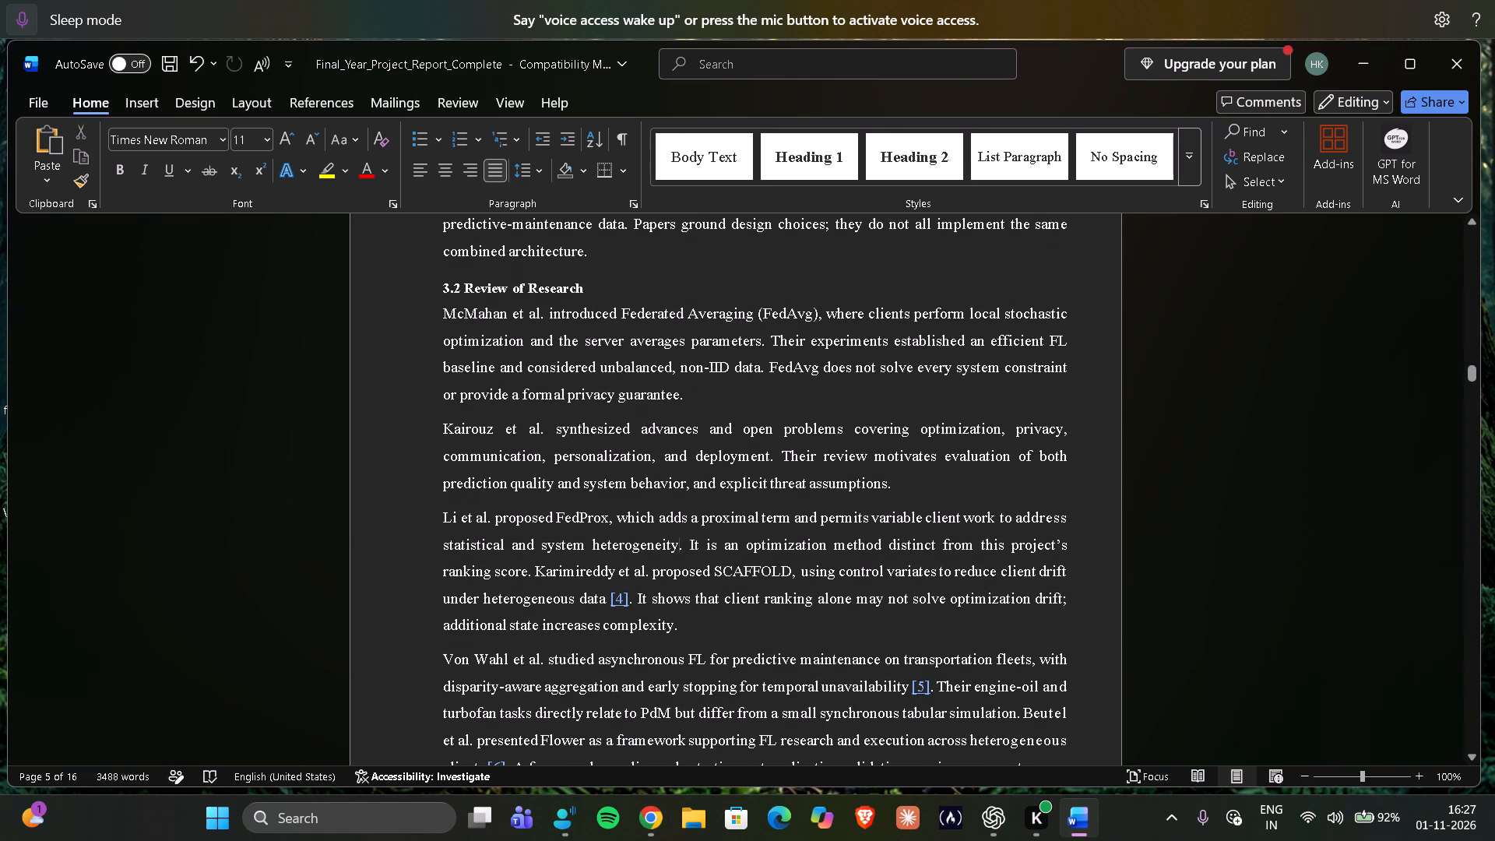
key(BackSpace)
key(BackSpace)
Remove both spaces in "Li et al." at the start of the FedProx paragraph, making it "Lietal.".
key(Up)
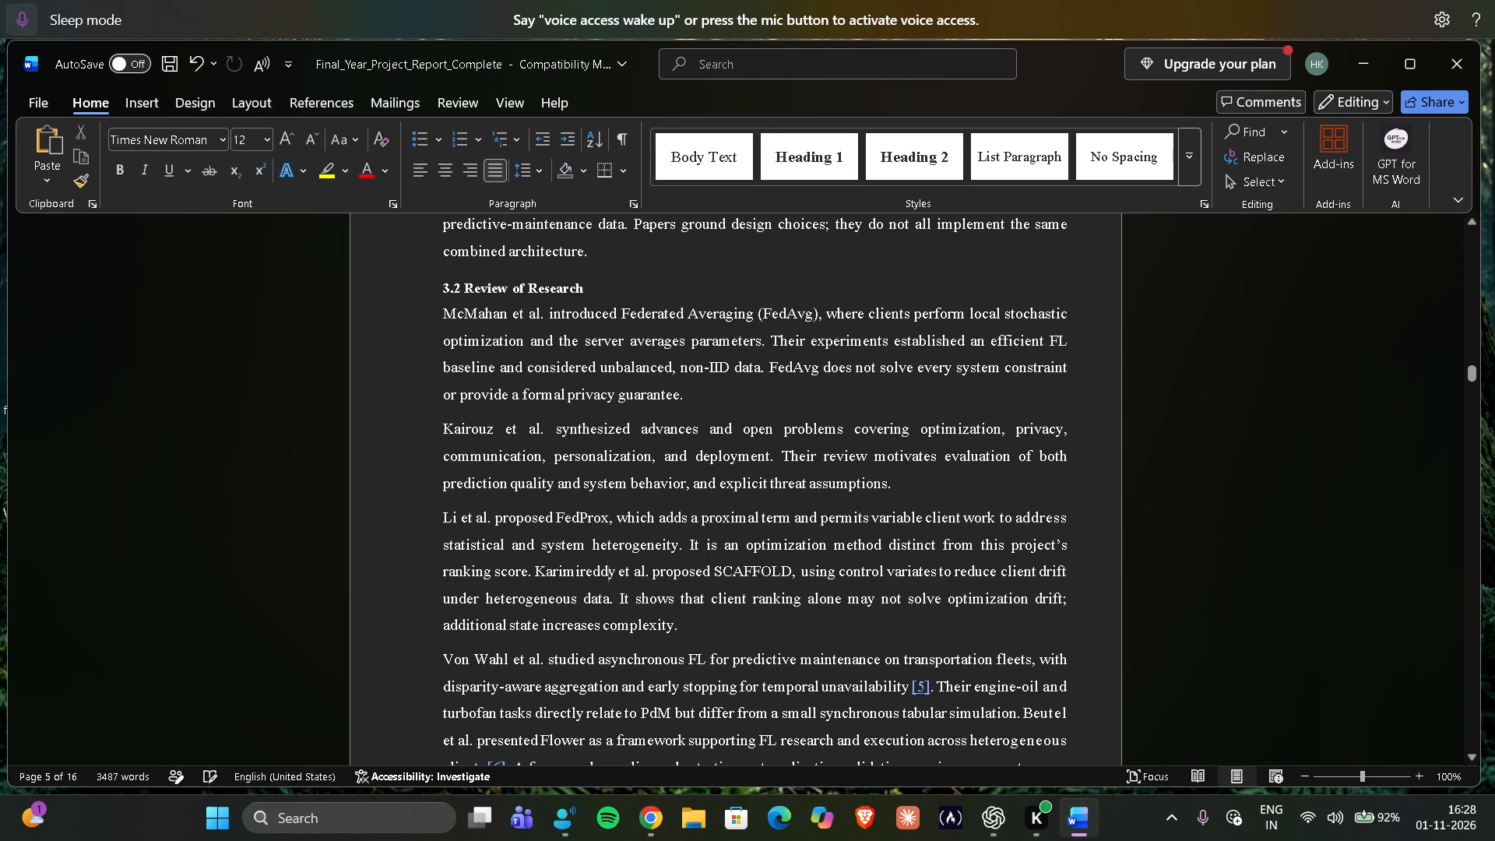
key(Up)
key(Up)
key(Left)
key(Left)
key(Left)
key(Left)
key(Left)
key(Left)
key(Left)
key(Left)
key(Left)
key(Left)
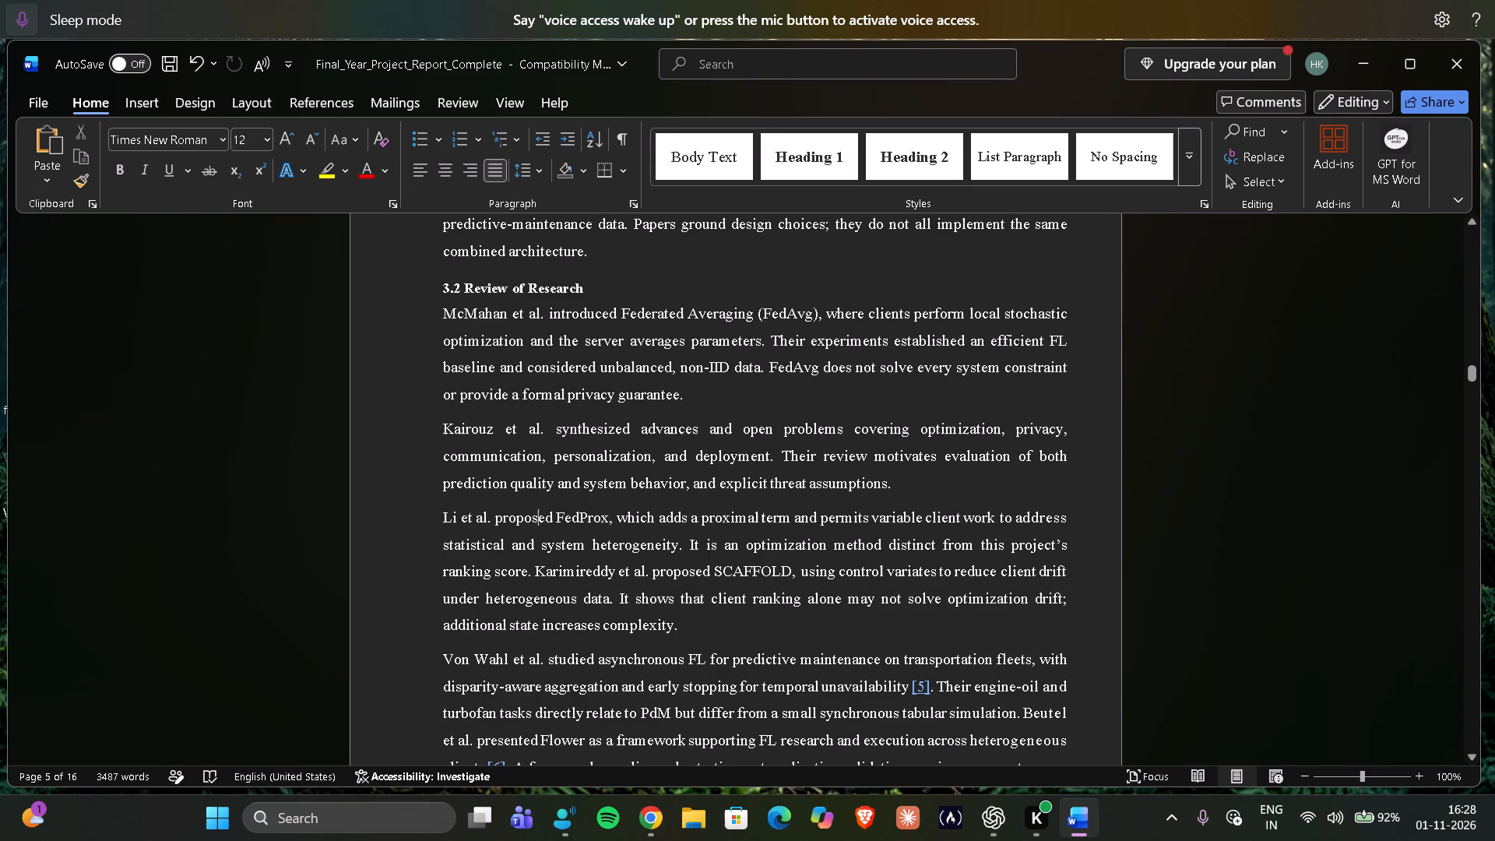
key(Left)
key(Left)
key(Left)
key(Left)
key(Left)
key(Left)
key(Left)
key(Left)
key(Left)
key(Left)
key(Left)
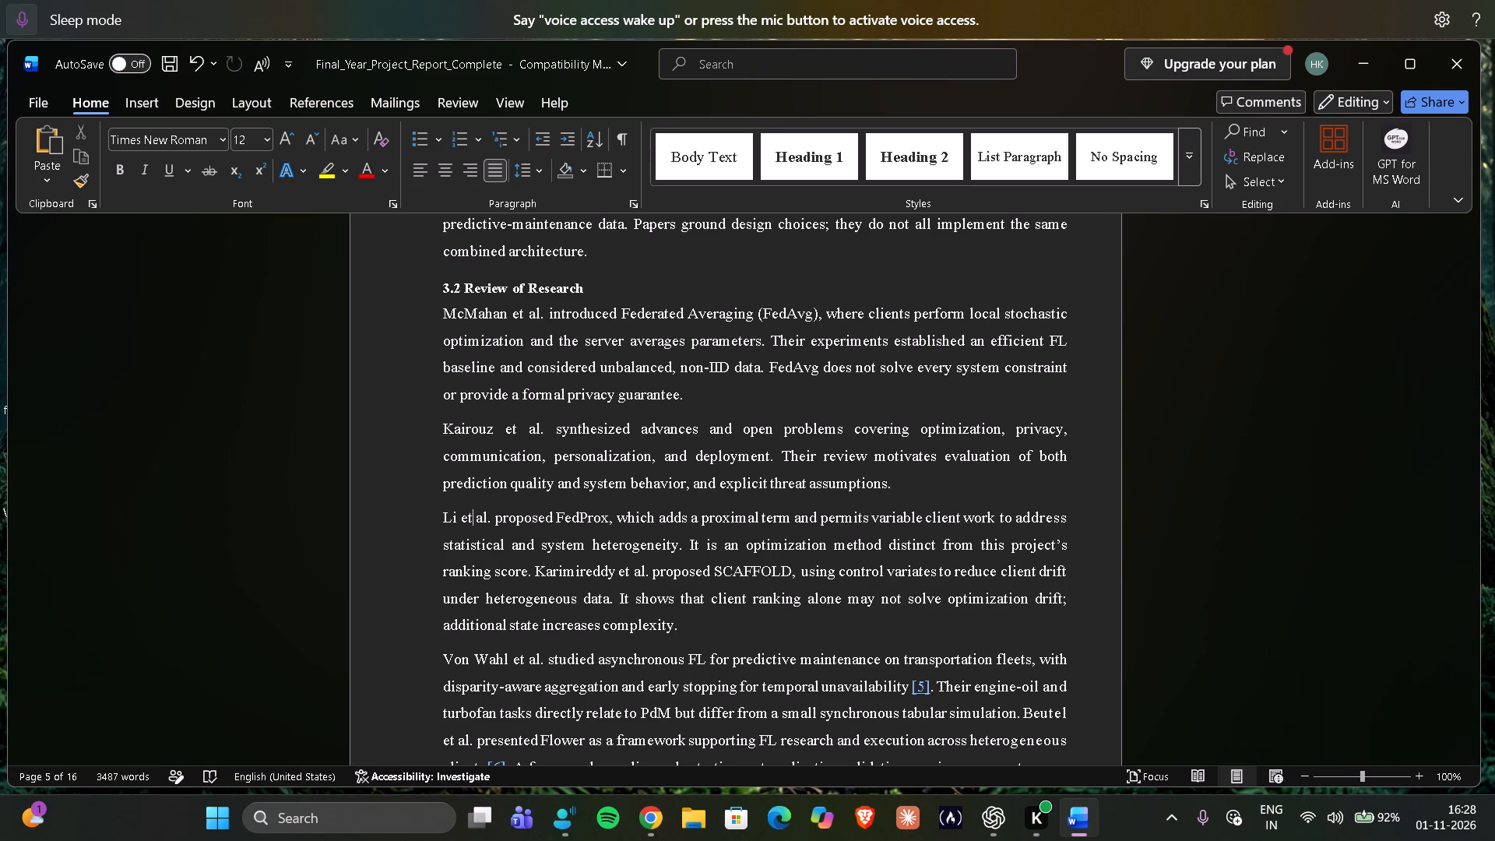
key(Right)
key(BackSpace)
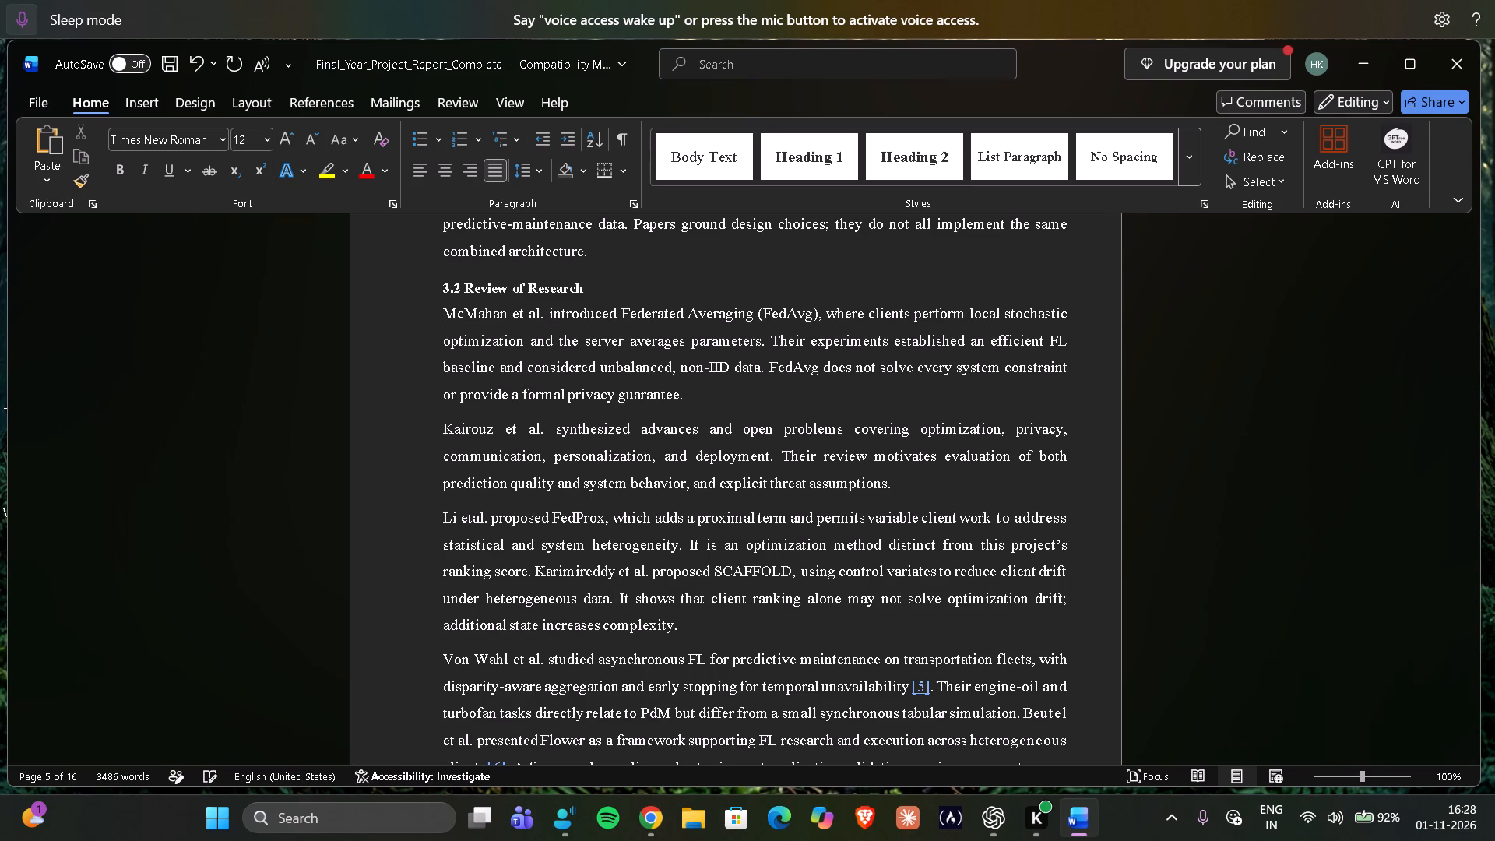
key(Left)
key(Left)
key(BackSpace)
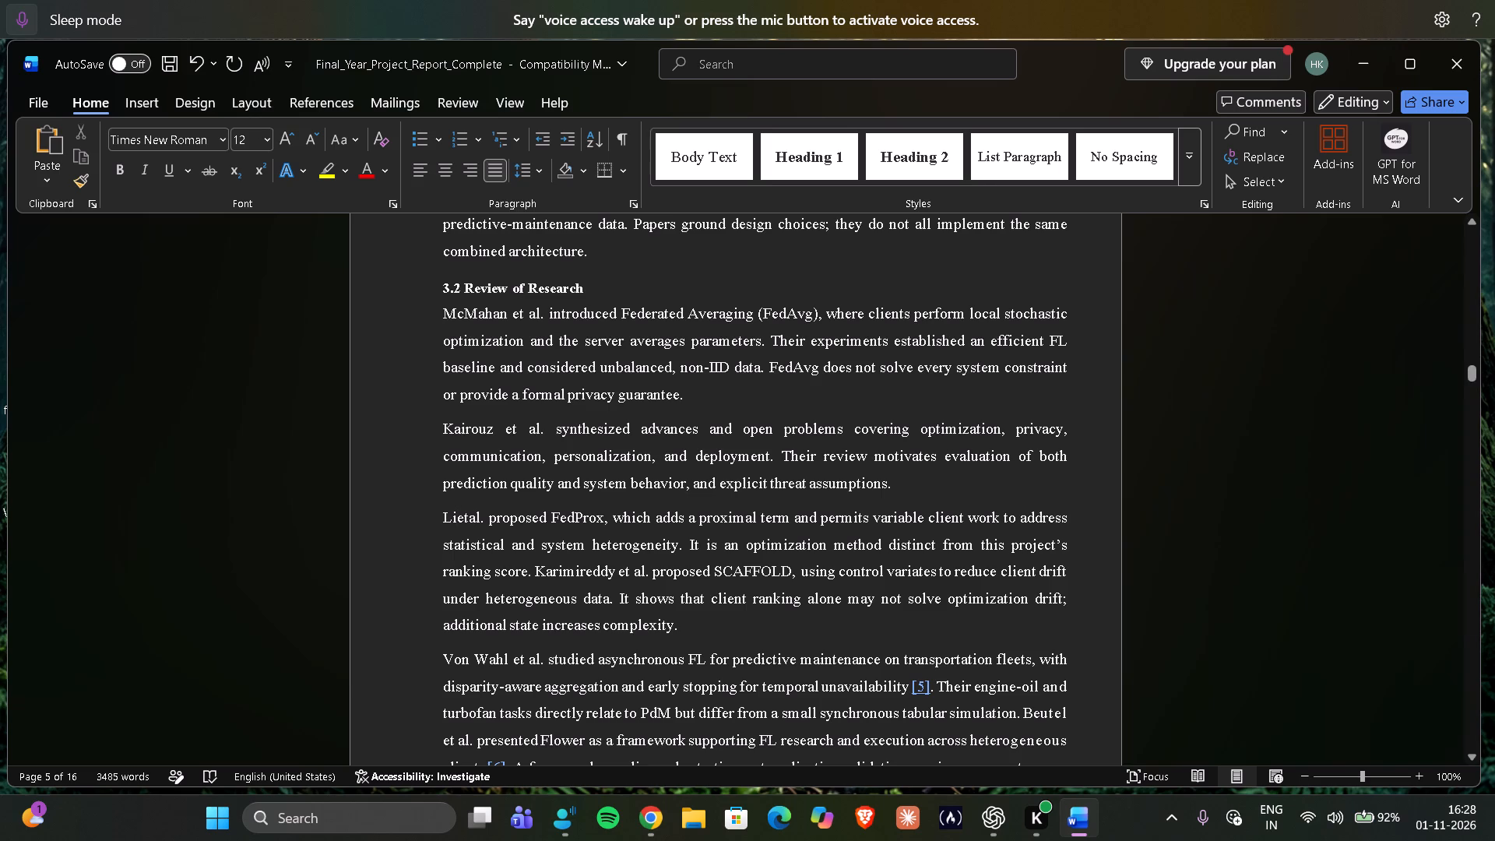
Delete the [5] citation after "temporal unavailability" in the asynchronous FL paragraph of 3.2, keeping the full stop.
scroll(676, 610, down, 1)
scroll(898, 593, down, 2)
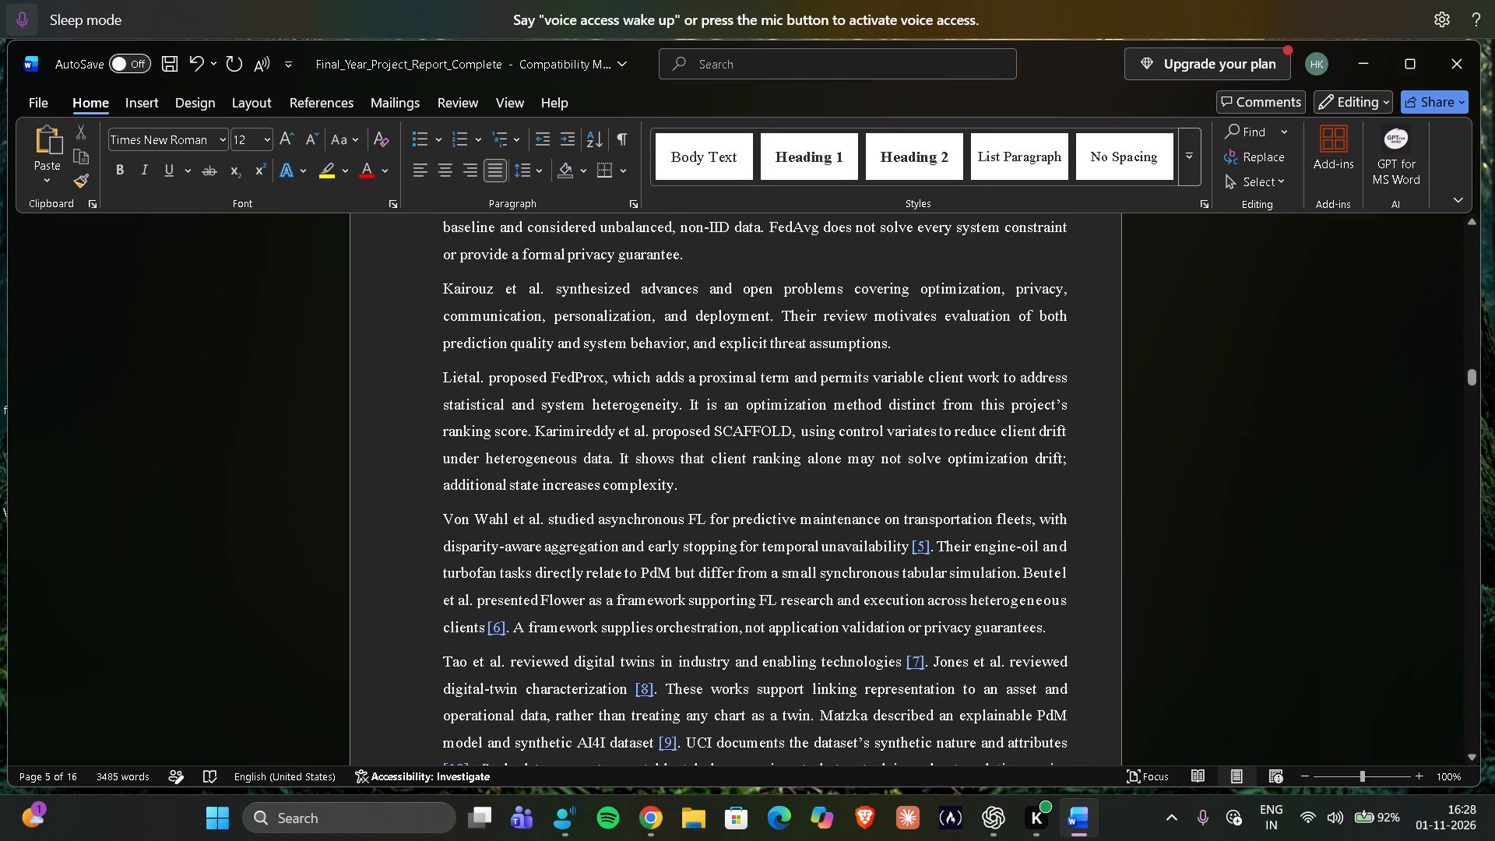
click(928, 547)
key(BackSpace)
key(BackSpace)
Delete the [7] citation after "enabling technologies" in the digital twins paragraph of 3.2, keeping the full stop.
key(Down)
key(Down)
key(Down)
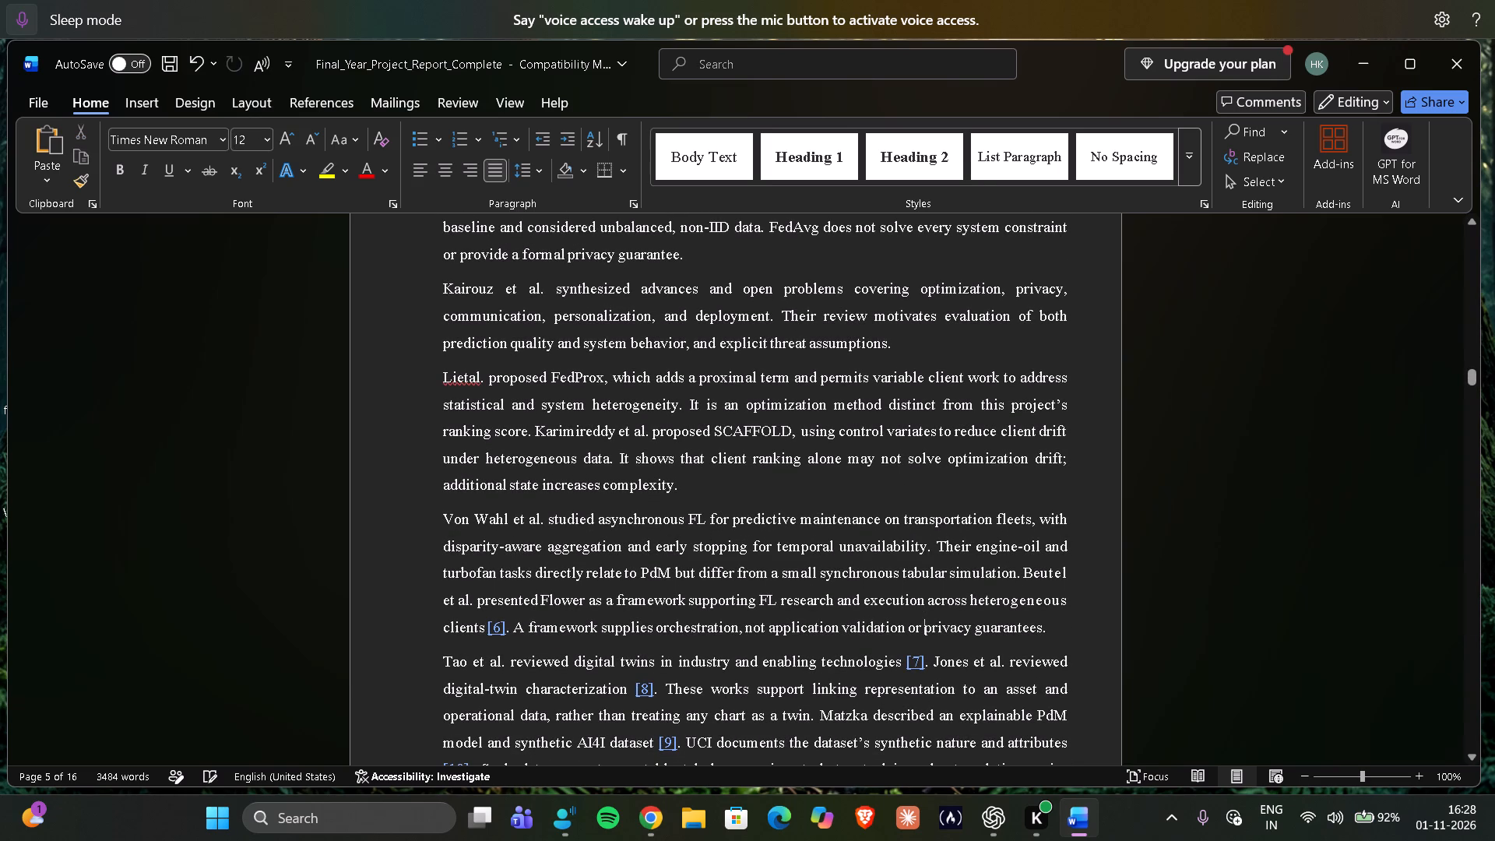
key(Down)
key(Left)
key(BackSpace)
key(BackSpace)
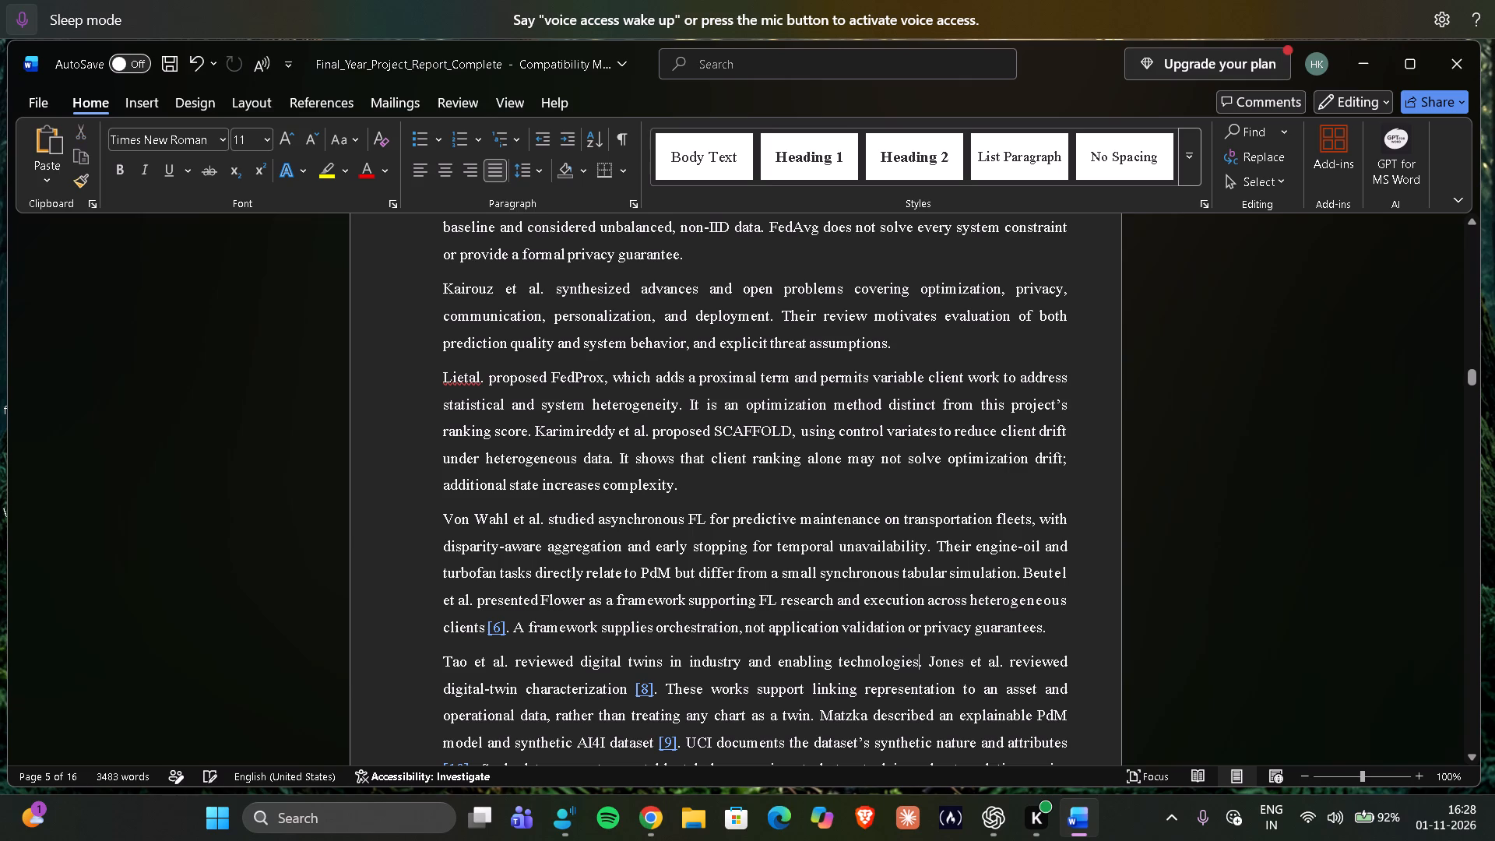
Delete the [6] citation after "heterogeneous clients" in the Flower framework sentence of 3.2, keeping the full stop.
key(Up)
key(Left)
key(Left)
key(Left)
key(Left)
key(Left)
key(Left)
key(Left)
key(Left)
key(Left)
key(Left)
key(Left)
key(Left)
key(Left)
key(Left)
key(Left)
key(Left)
key(Left)
key(Left)
key(Left)
key(Left)
key(Left)
key(BackSpace)
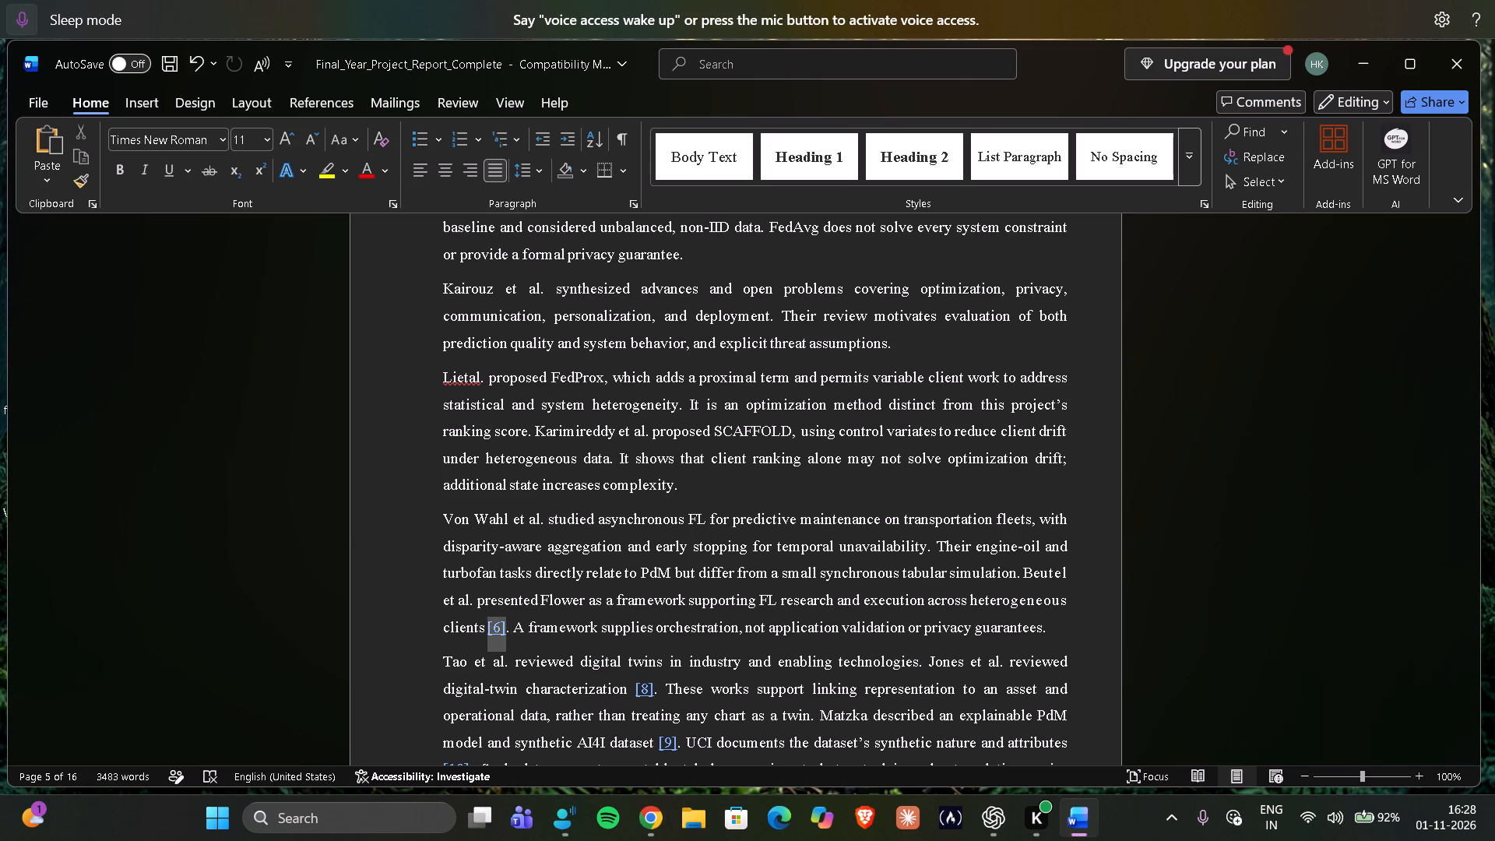
key(BackSpace)
Delete the [8] citation after "digital-twin characterization" in the digital twins paragraph of 3.2, keeping the full stop.
key(Down)
key(Down)
key(Down)
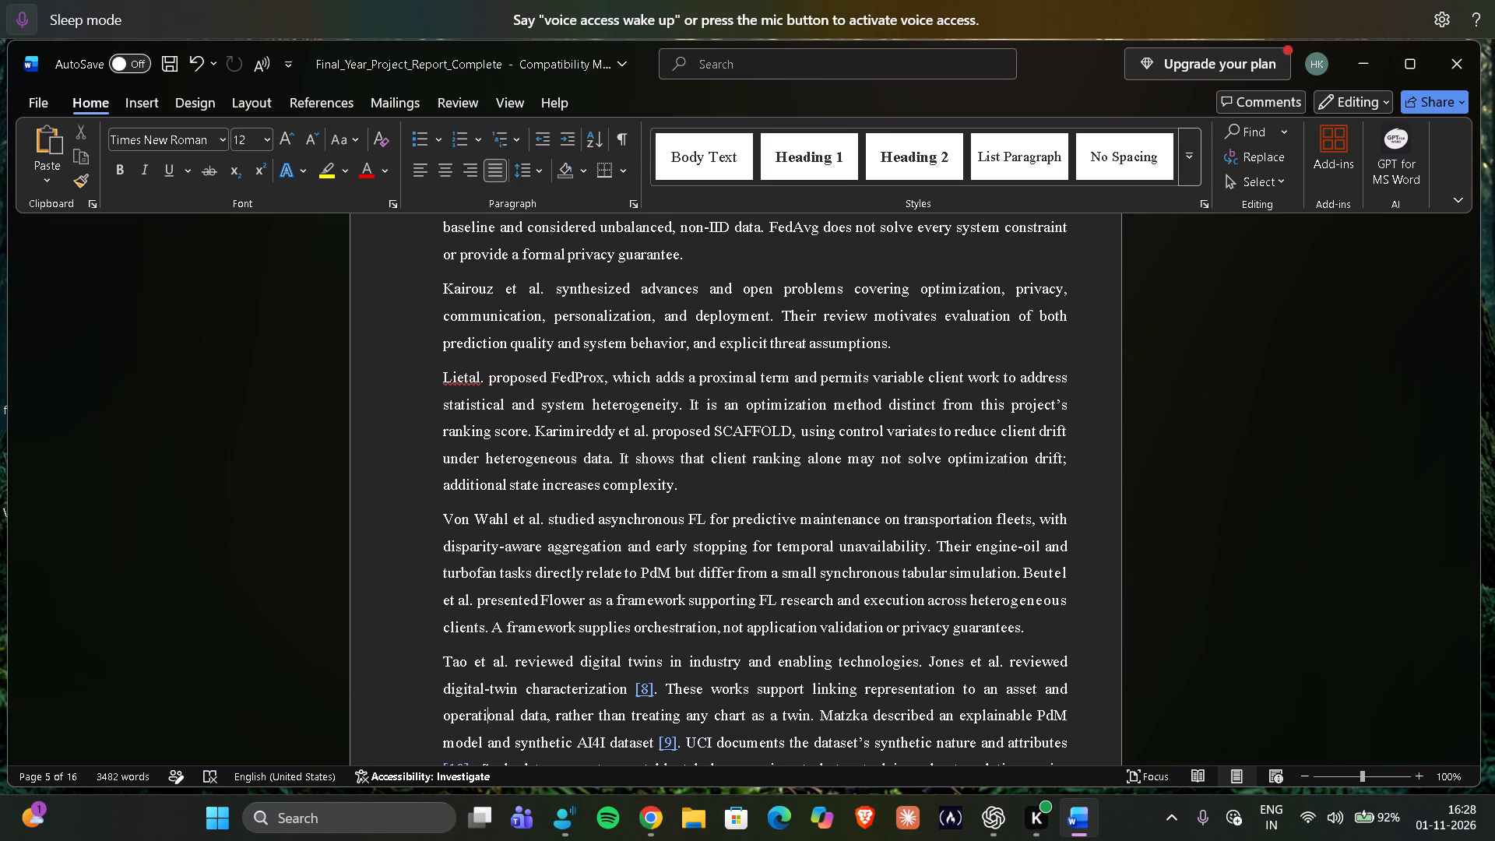
key(Right)
key(Right)
key(Up)
key(Right)
key(Right)
key(Right)
key(Right)
key(Right)
key(Right)
key(Right)
key(Right)
key(Right)
key(Right)
key(Right)
key(Right)
key(Right)
key(Right)
key(Right)
key(Right)
key(Right)
key(Right)
key(Right)
key(Right)
key(Right)
key(Right)
key(Right)
key(BackSpace)
key(BackSpace)
Delete the [9] citation after "synthetic AI4I dataset" in the digital twins paragraph of 3.2, keeping the full stop.
key(Down)
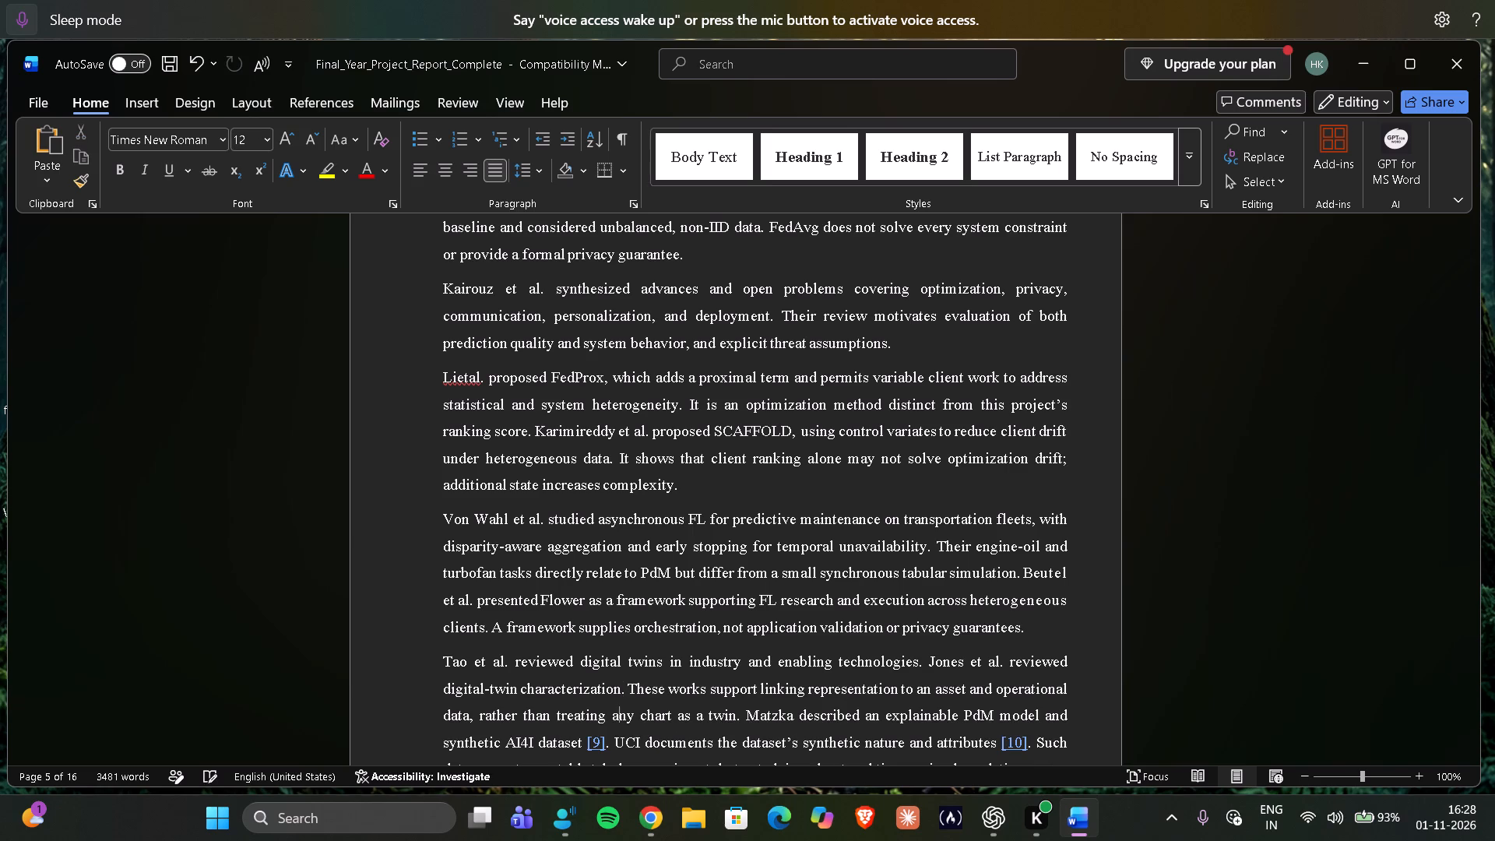
key(Right)
key(Down)
key(Left)
key(Left)
key(Left)
key(BackSpace)
key(BackSpace)
Delete the [10] citation after "synthetic nature and attributes" in the digital twins paragraph of 3.2, keeping the full stop.
key(Right)
key(Right)
key(Right)
key(Right)
key(Right)
key(Right)
key(Right)
key(Right)
key(Right)
key(Right)
key(Right)
key(Right)
key(Right)
key(Right)
key(Right)
key(Right)
key(Right)
key(Right)
key(Right)
key(Right)
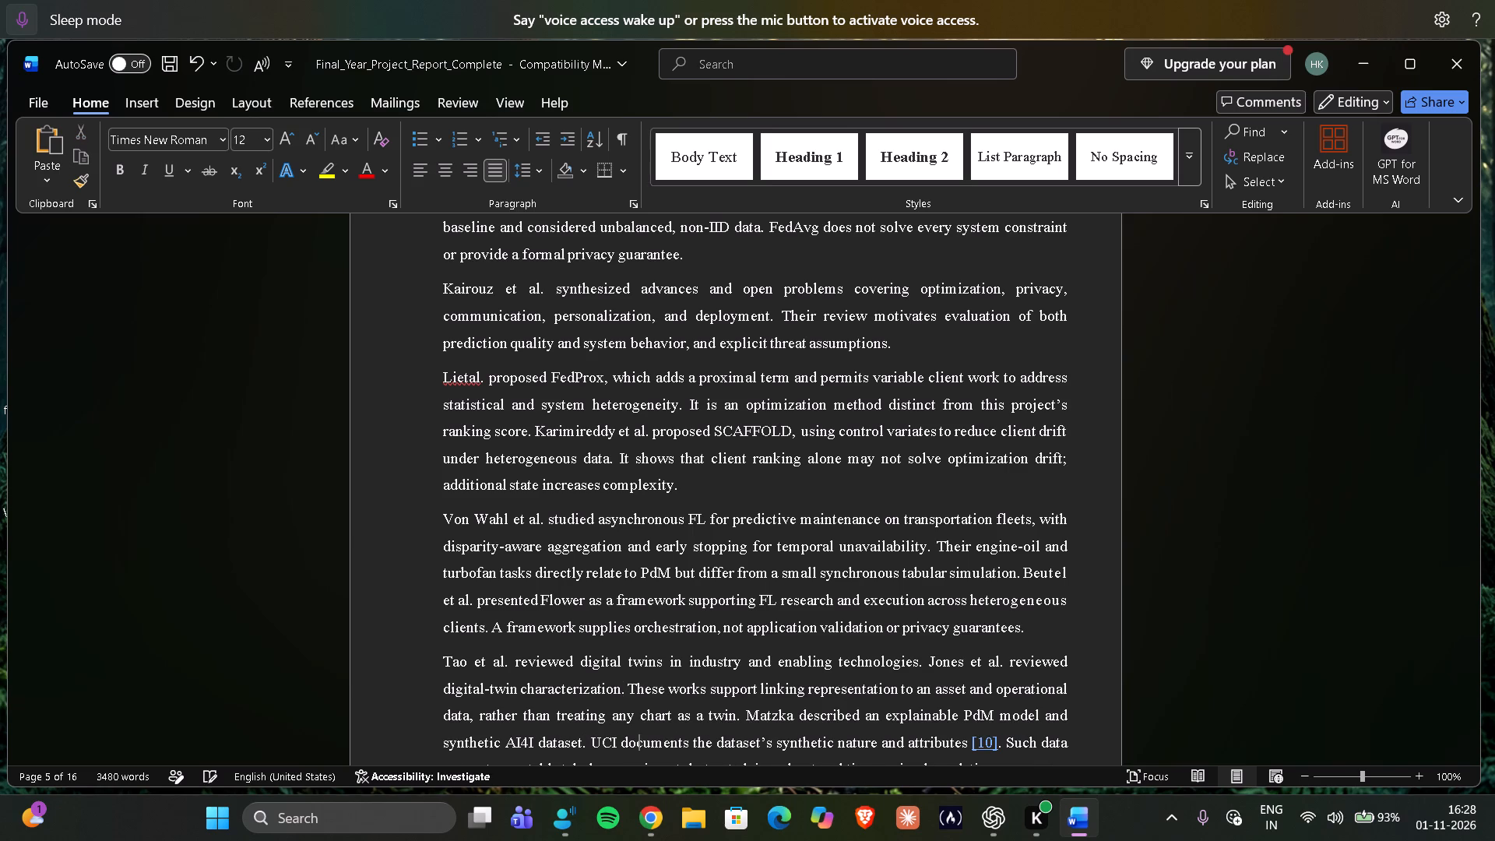
key(Right)
key(BackSpace)
key(BackSpace)
Insert four blank lines before the 3.3 Comparative Analysis heading to push it and its table onto a new page.
scroll(912, 537, down, 4)
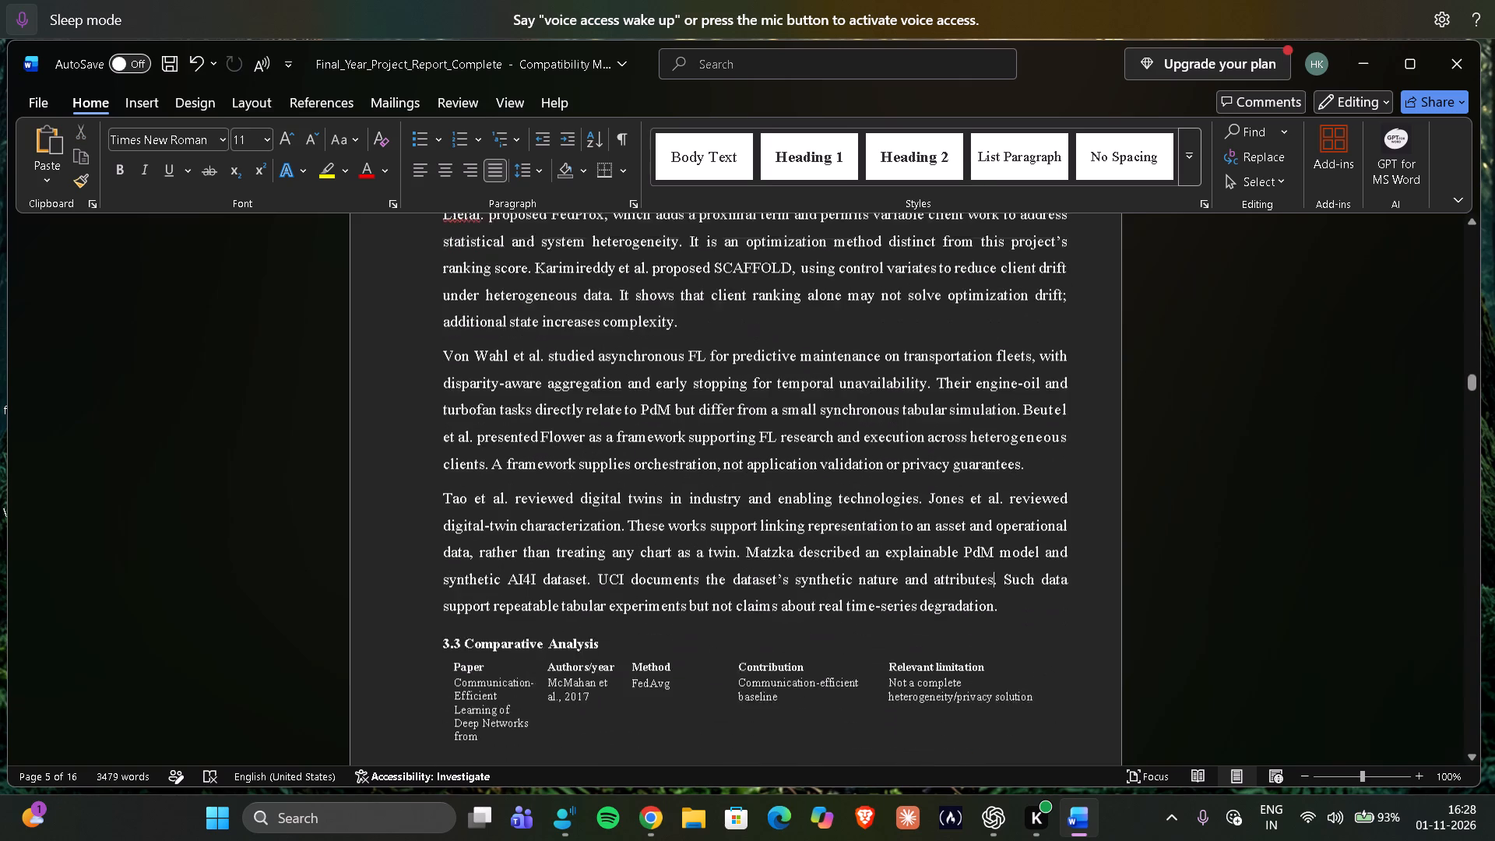
scroll(906, 526, down, 2)
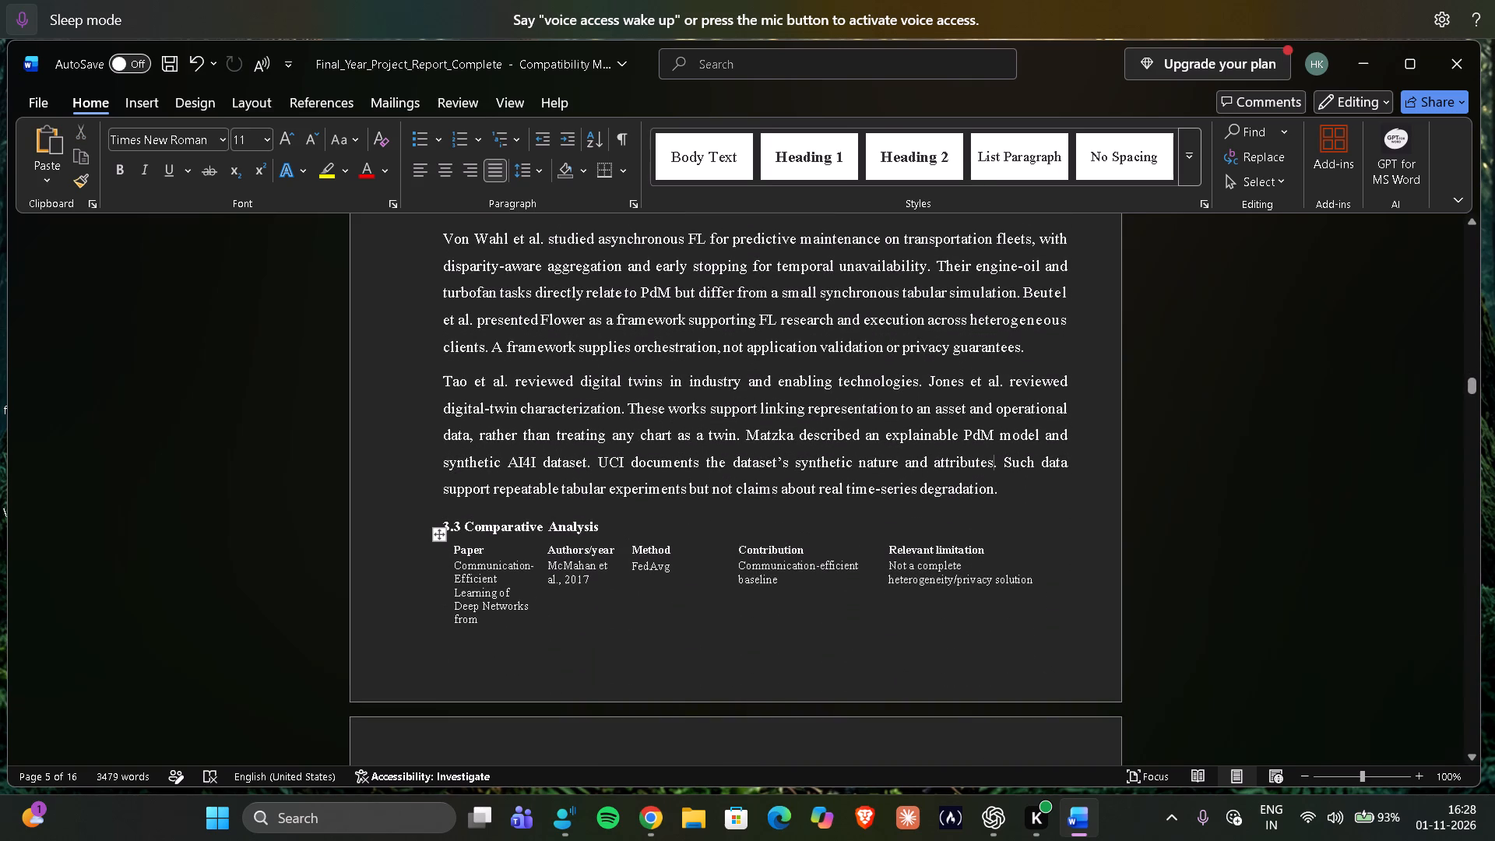
click(438, 523)
key(Return)
key(Return)
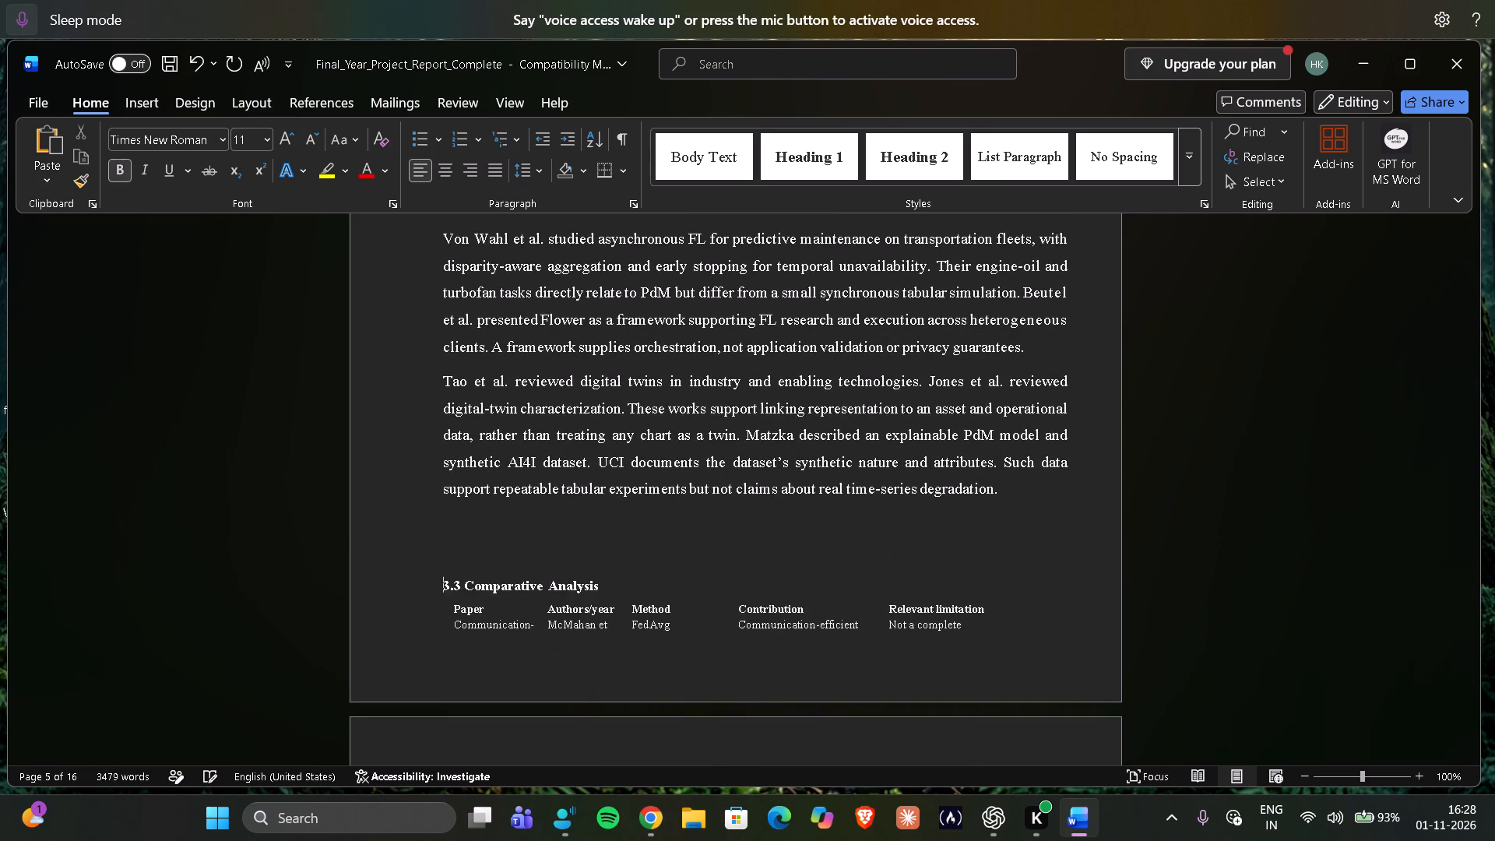
key(Return)
key(Return)
Delete the [1]–[5] citation range after "unequal participation" in 4.2 Existing System, keeping the full stop.
scroll(490, 504, down, 4)
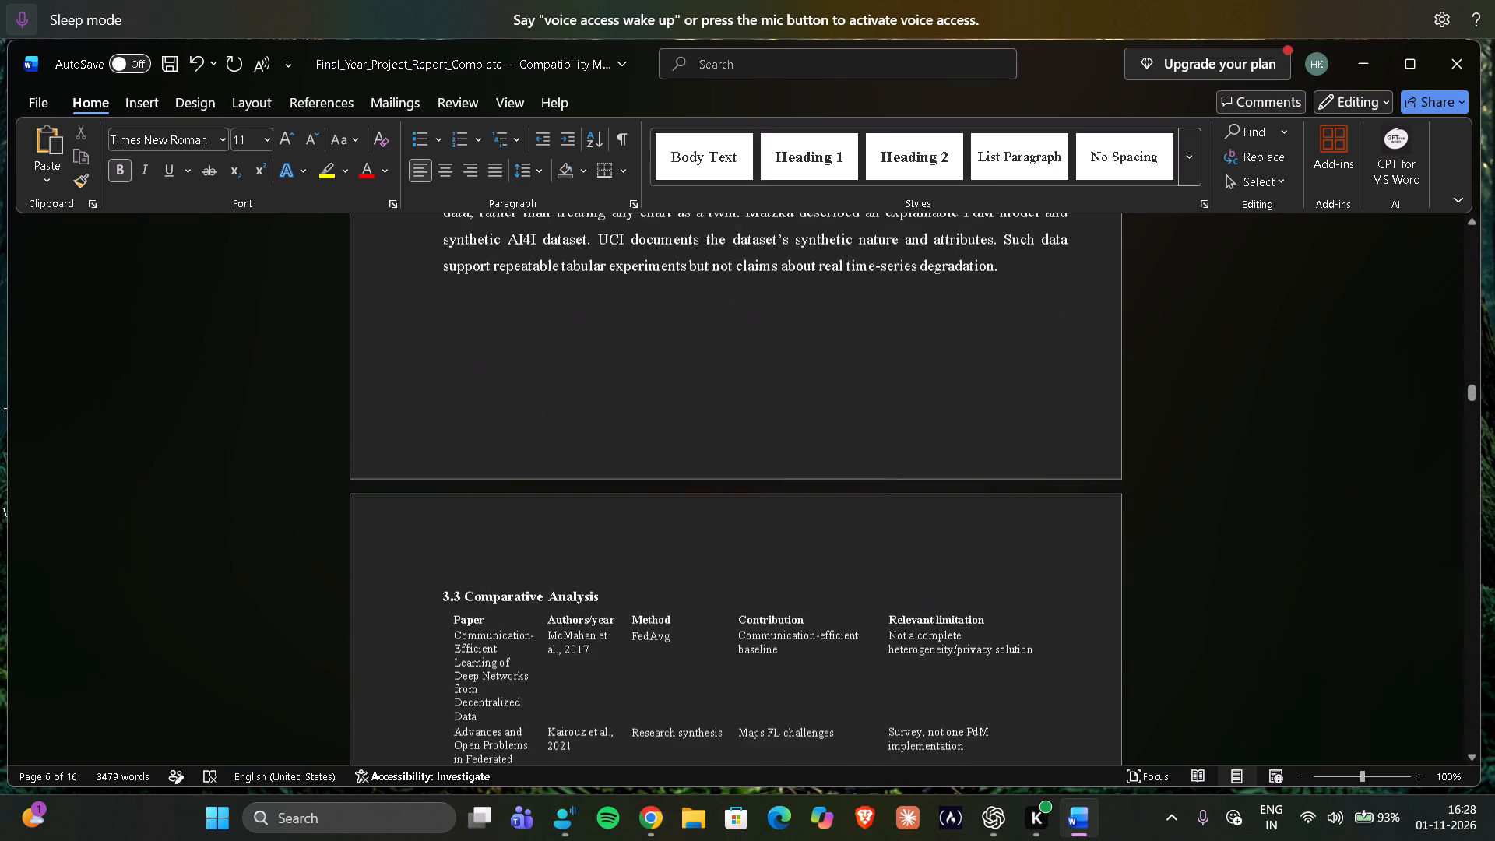
scroll(522, 452, down, 11)
scroll(568, 522, down, 2)
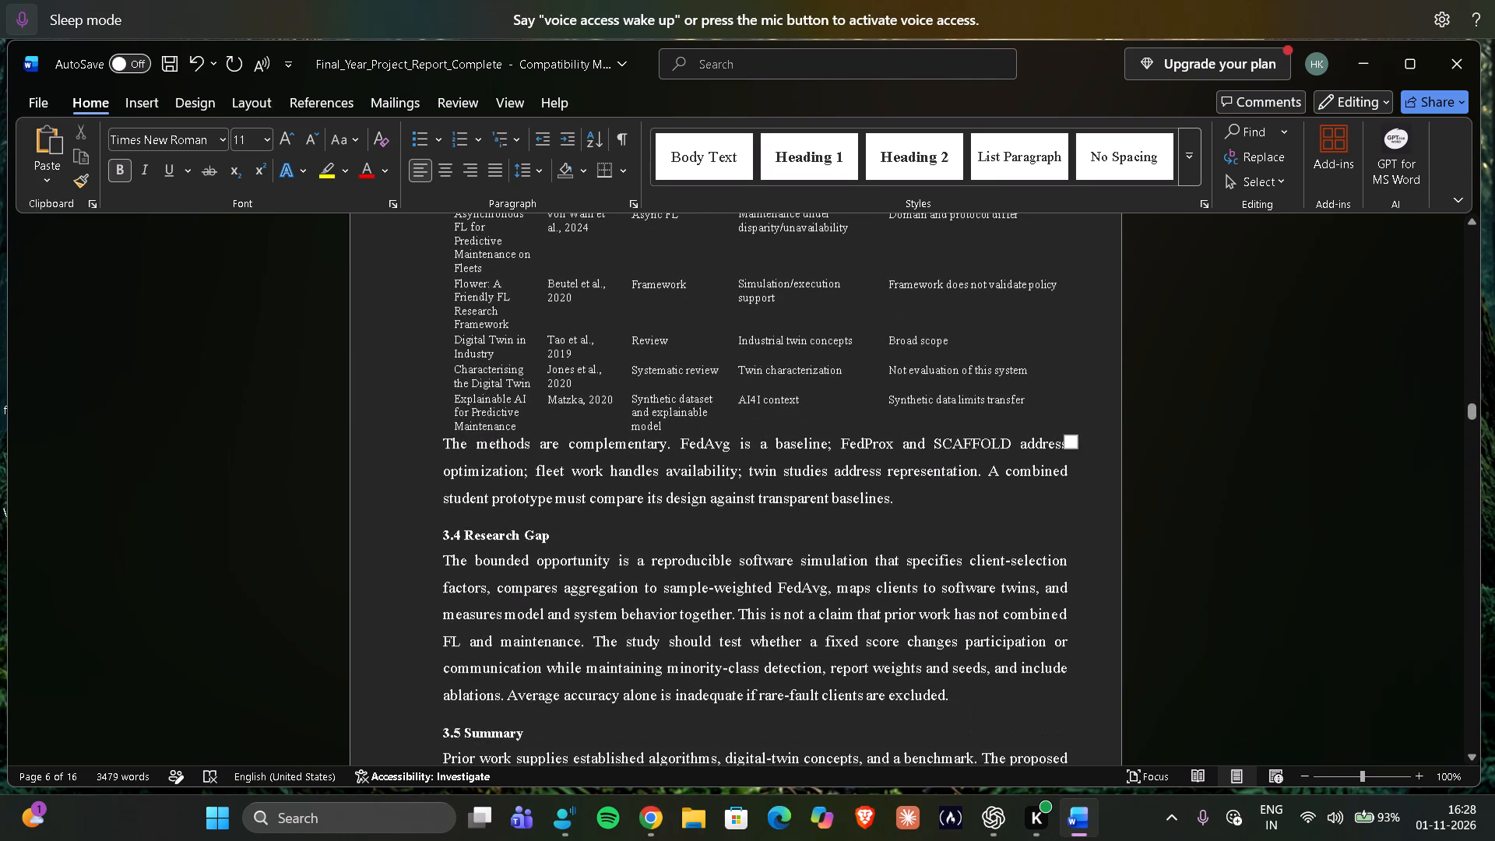
scroll(623, 505, down, 10)
scroll(586, 499, up, 2)
scroll(586, 499, down, 13)
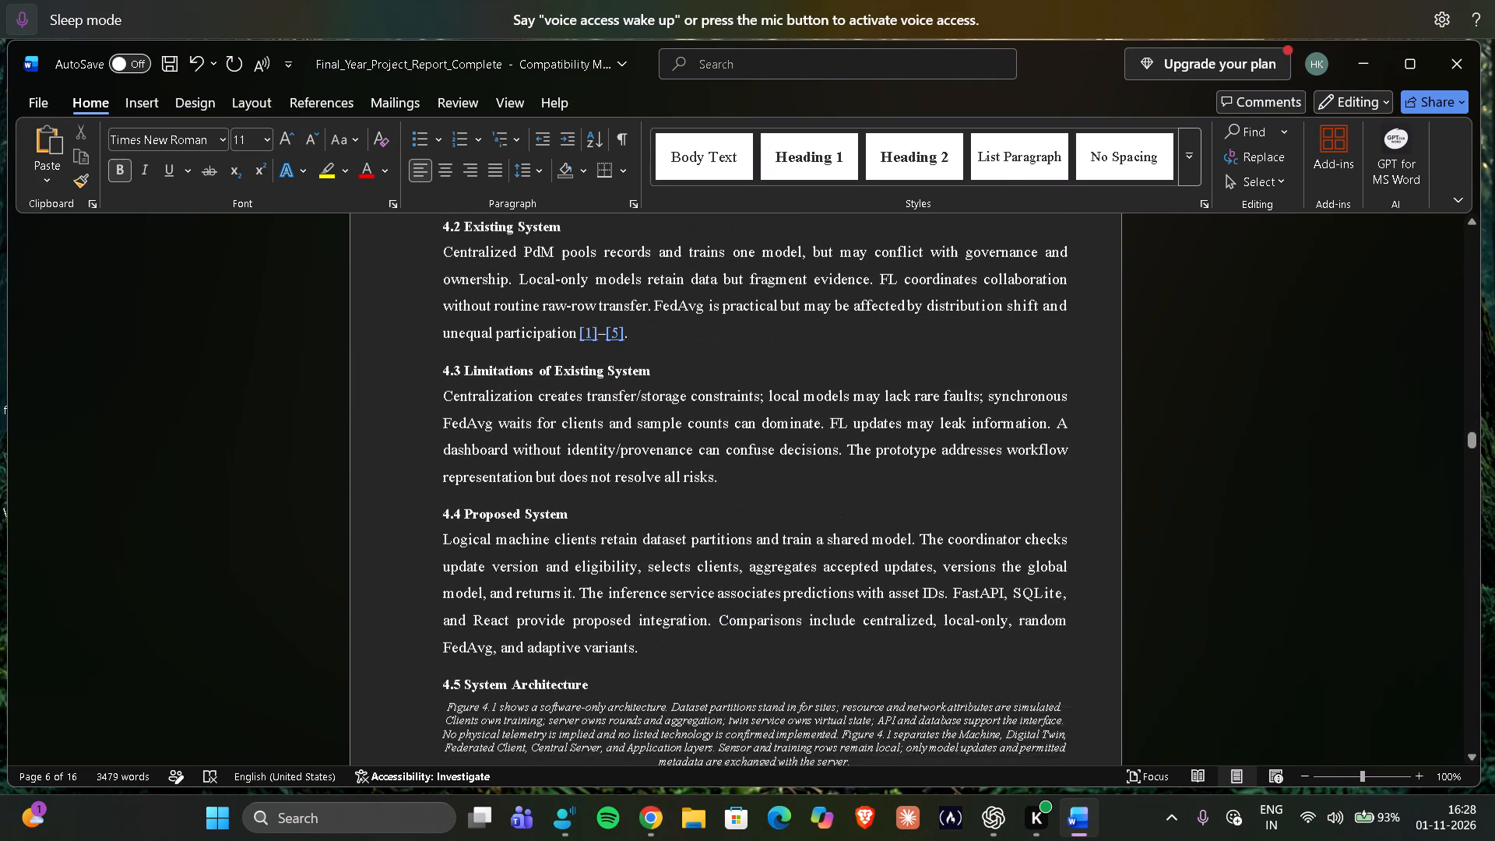
click(636, 321)
click(621, 323)
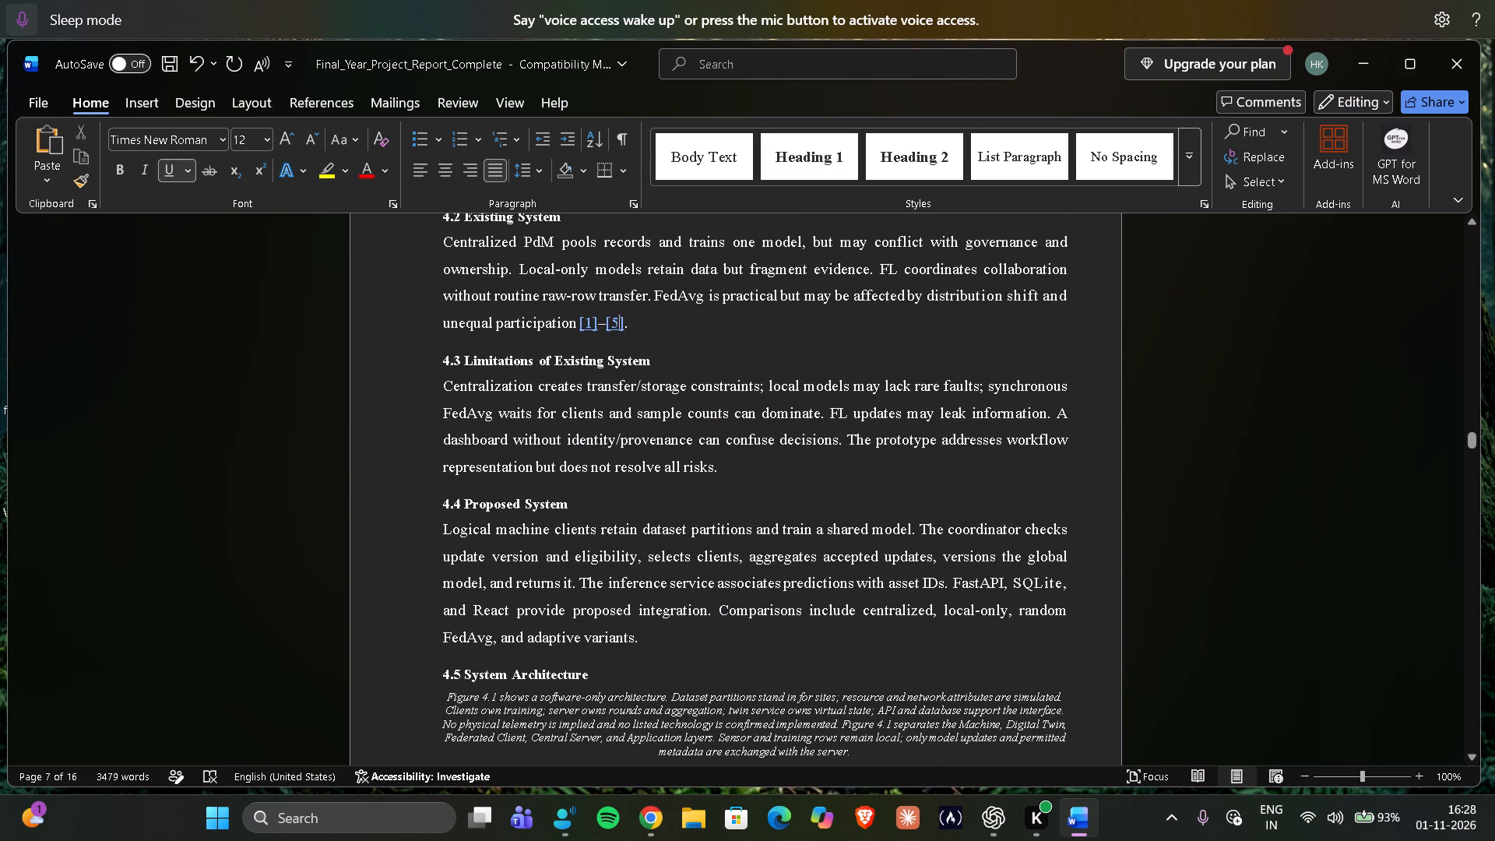
key(Right)
key(BackSpace)
key(BackSpace)
key(BackSpace)
key(BackSpace)
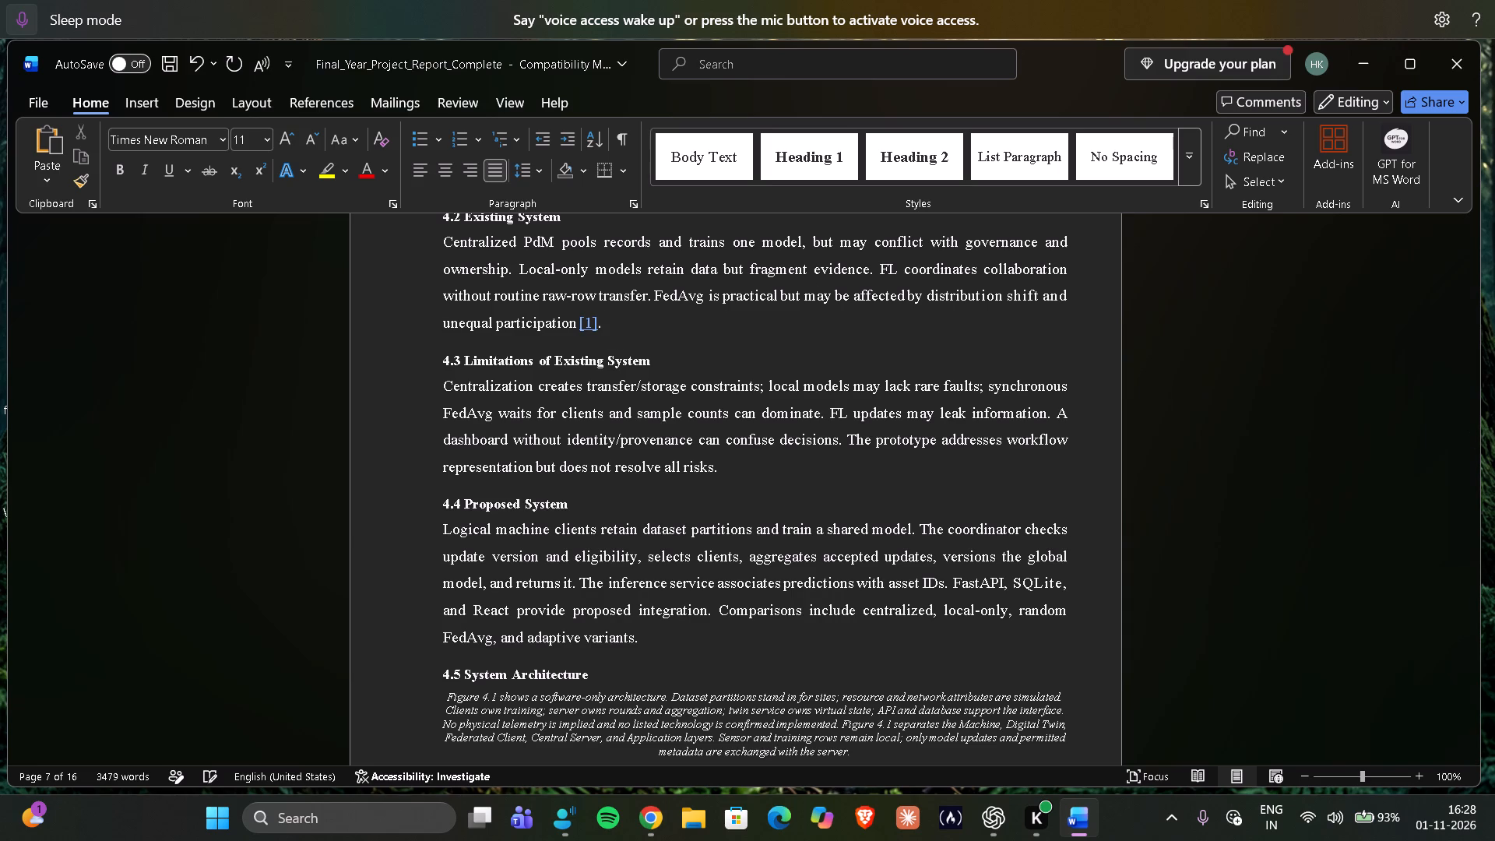
key(BackSpace)
Review sections 4.3 to 4.5 and the page layout between the Figure 4.1 description and the architecture diagram.
key(Down)
key(Down)
key(Down)
key(Down)
key(Down)
key(Down)
key(Down)
key(Down)
key(Down)
key(Down)
key(Down)
key(Down)
key(Down)
key(Down)
scroll(624, 321, down, 4)
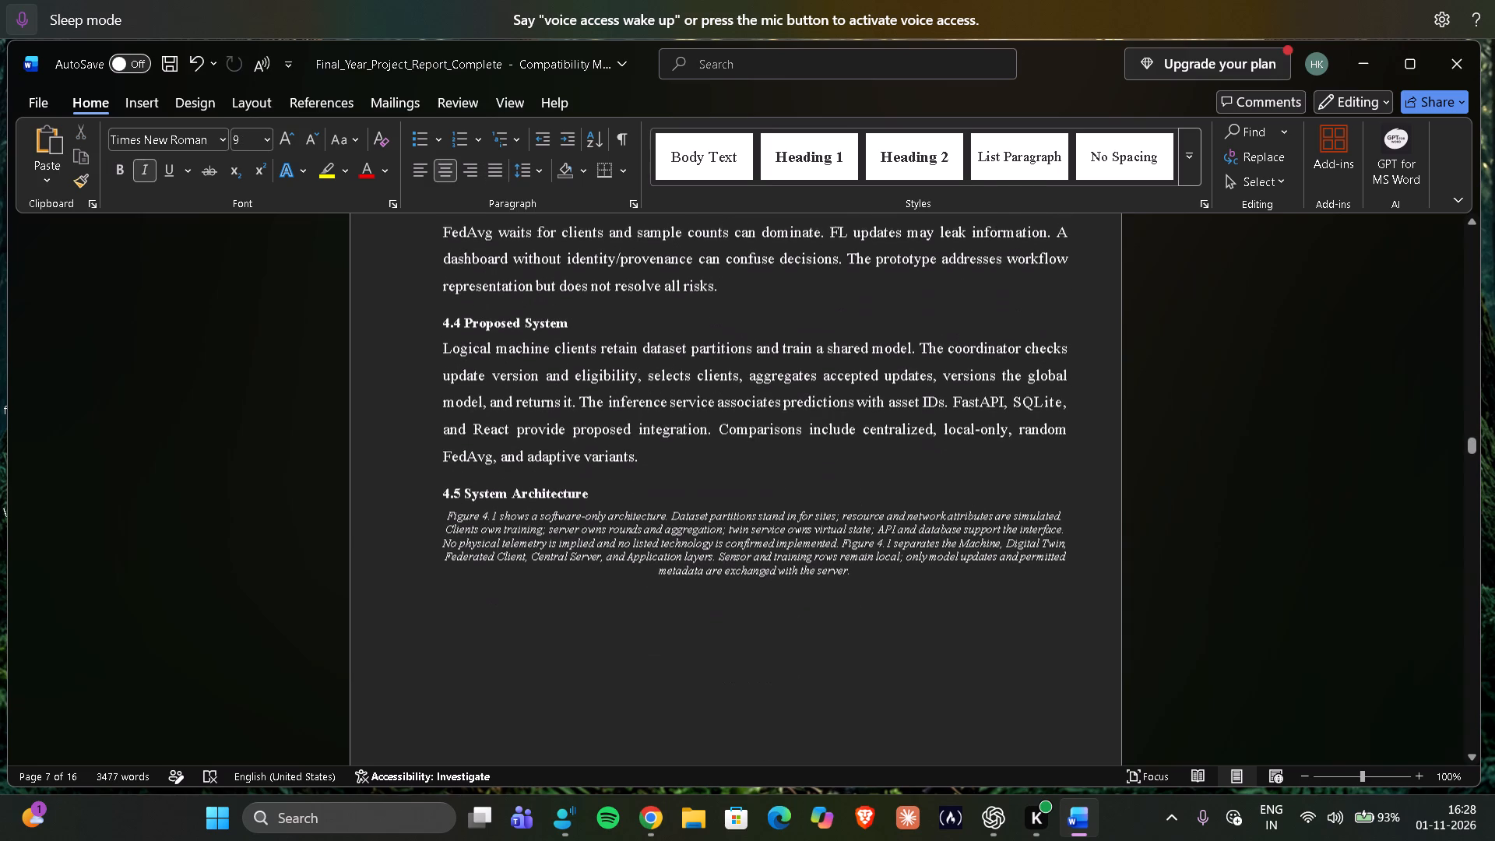
drag(487, 392, 507, 400)
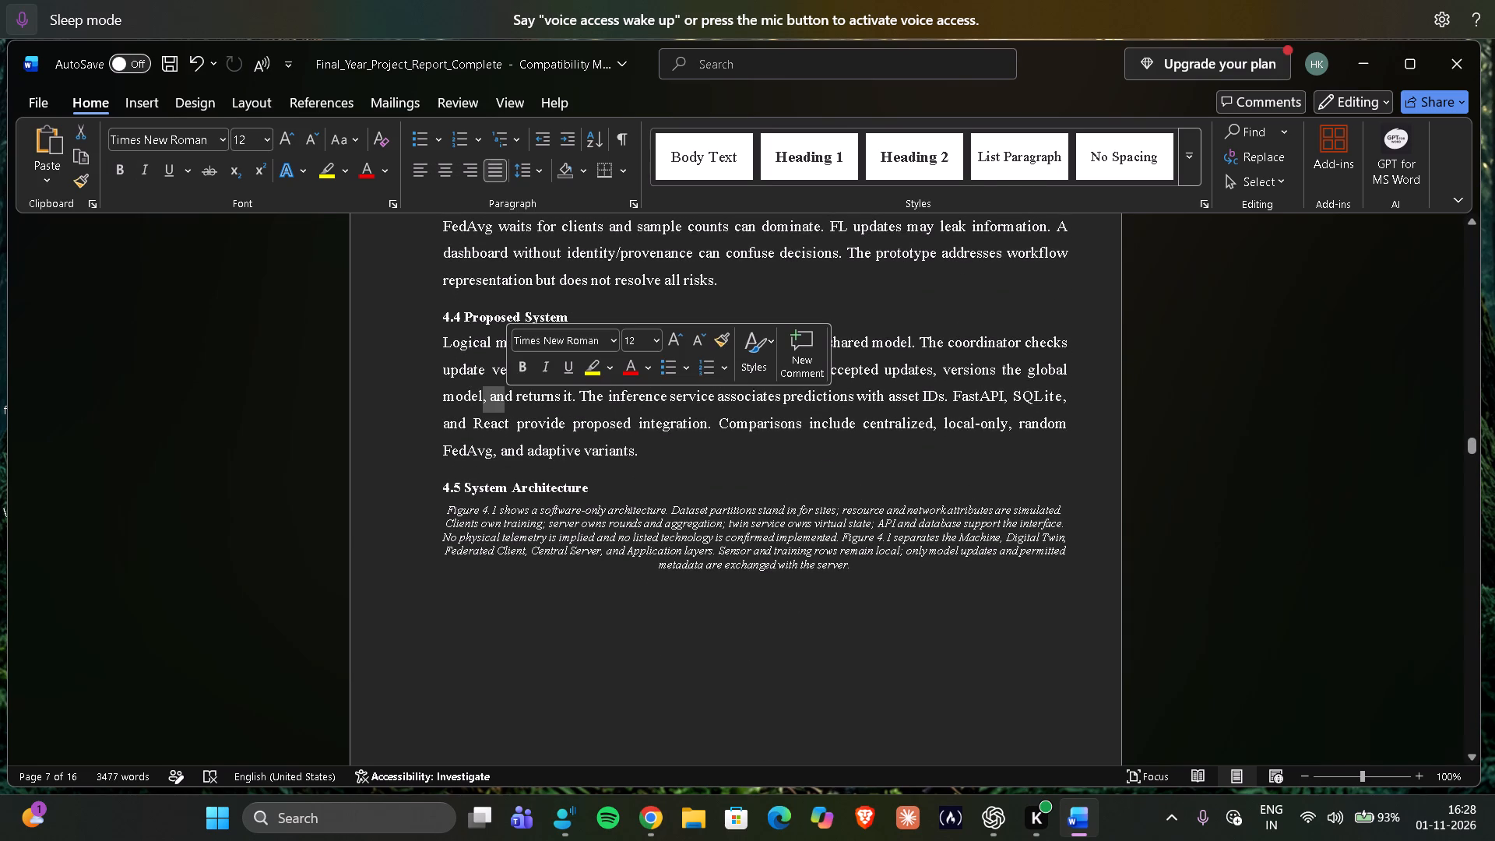
click(400, 522)
click(241, 558)
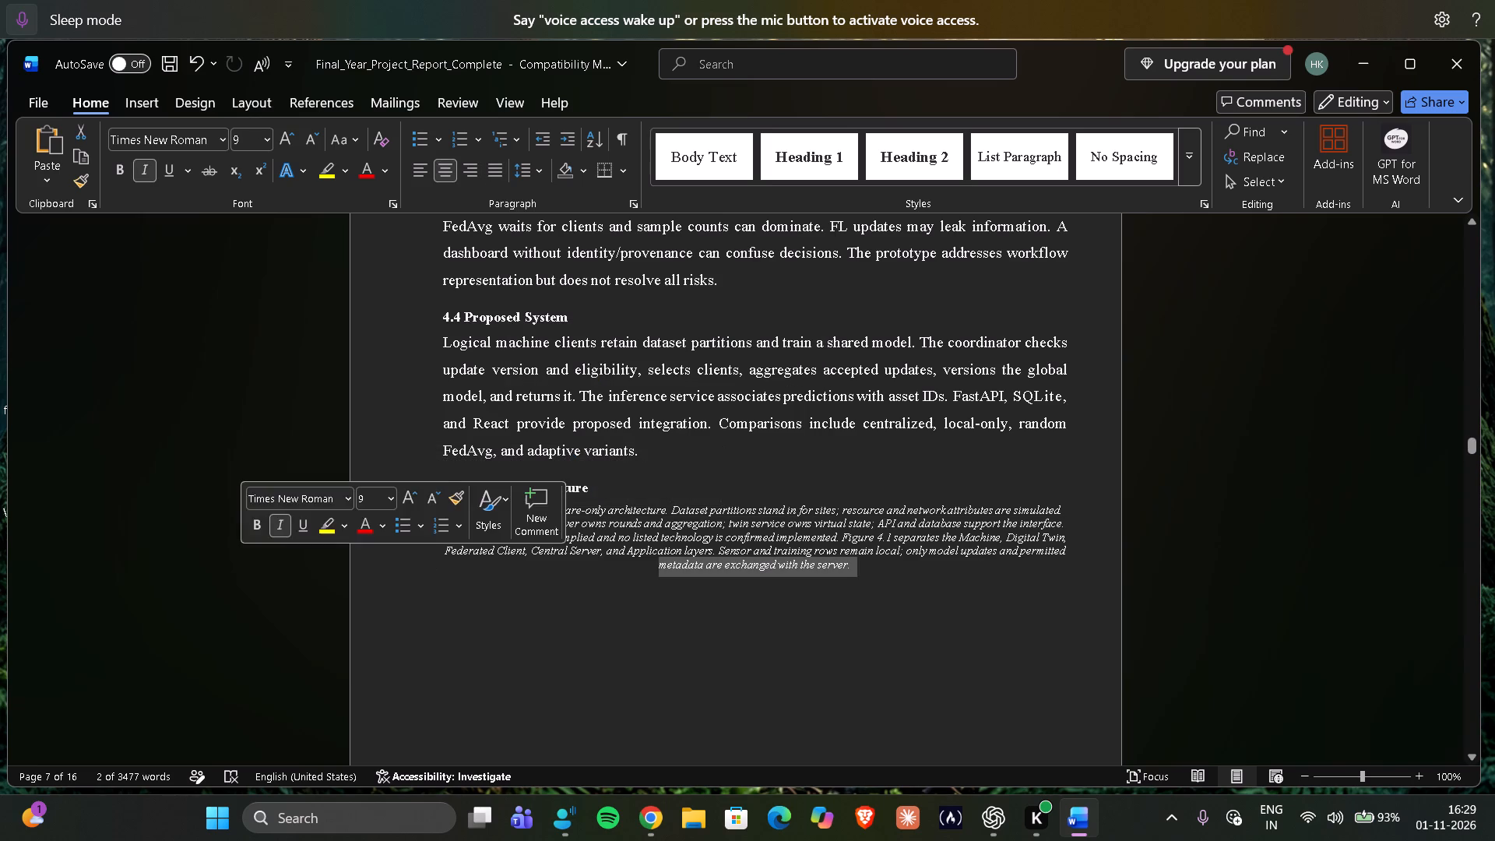
click(435, 649)
scroll(569, 505, down, 9)
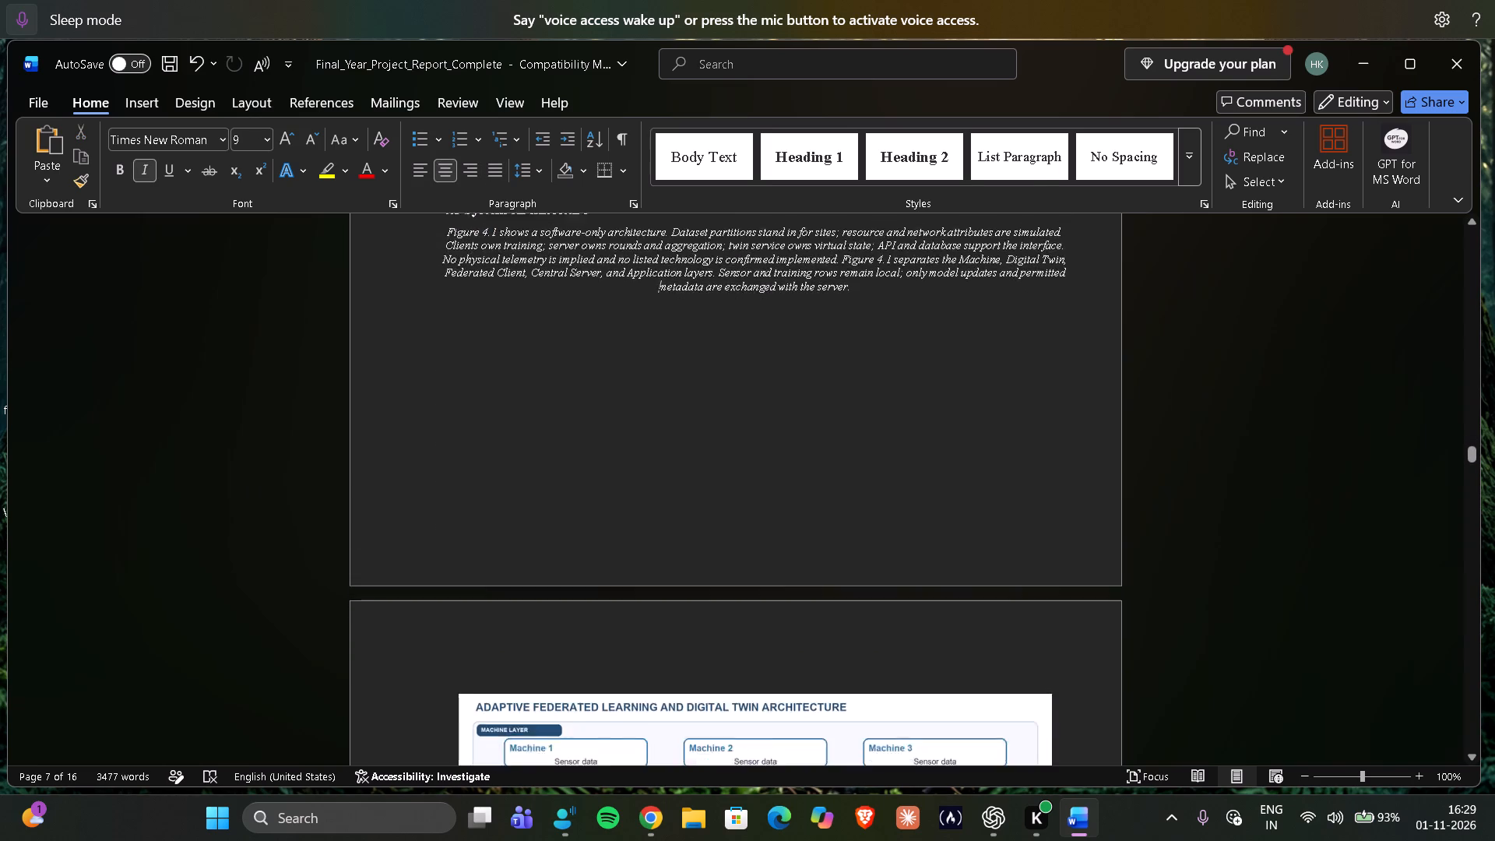
scroll(579, 488, down, 3)
scroll(572, 474, up, 10)
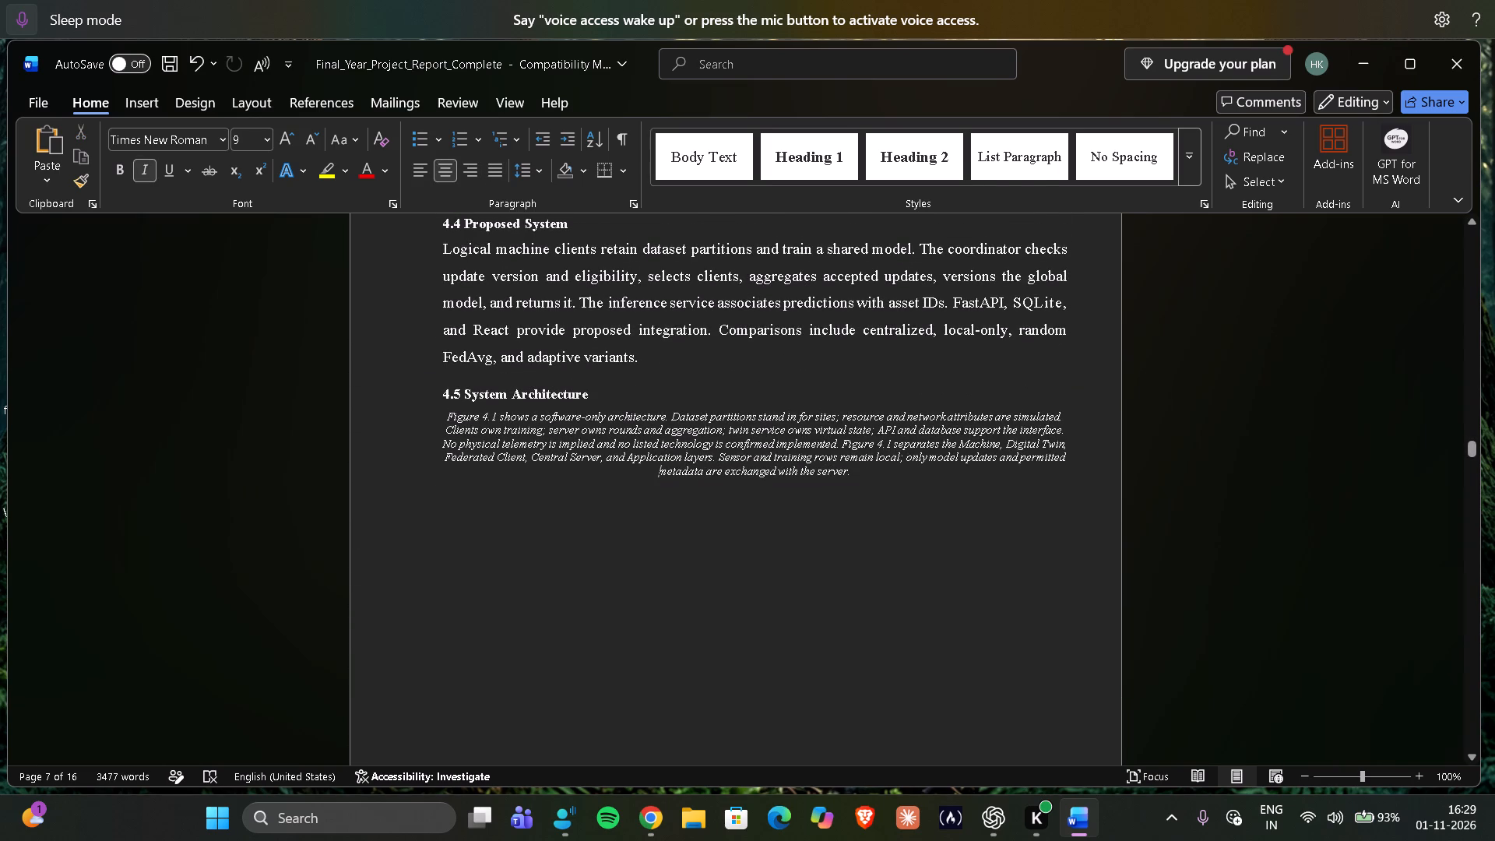
Apply Times New Roman to the 4.5 System Architecture heading text and the italic Figure 4.1 description below it.
drag(450, 408, 580, 469)
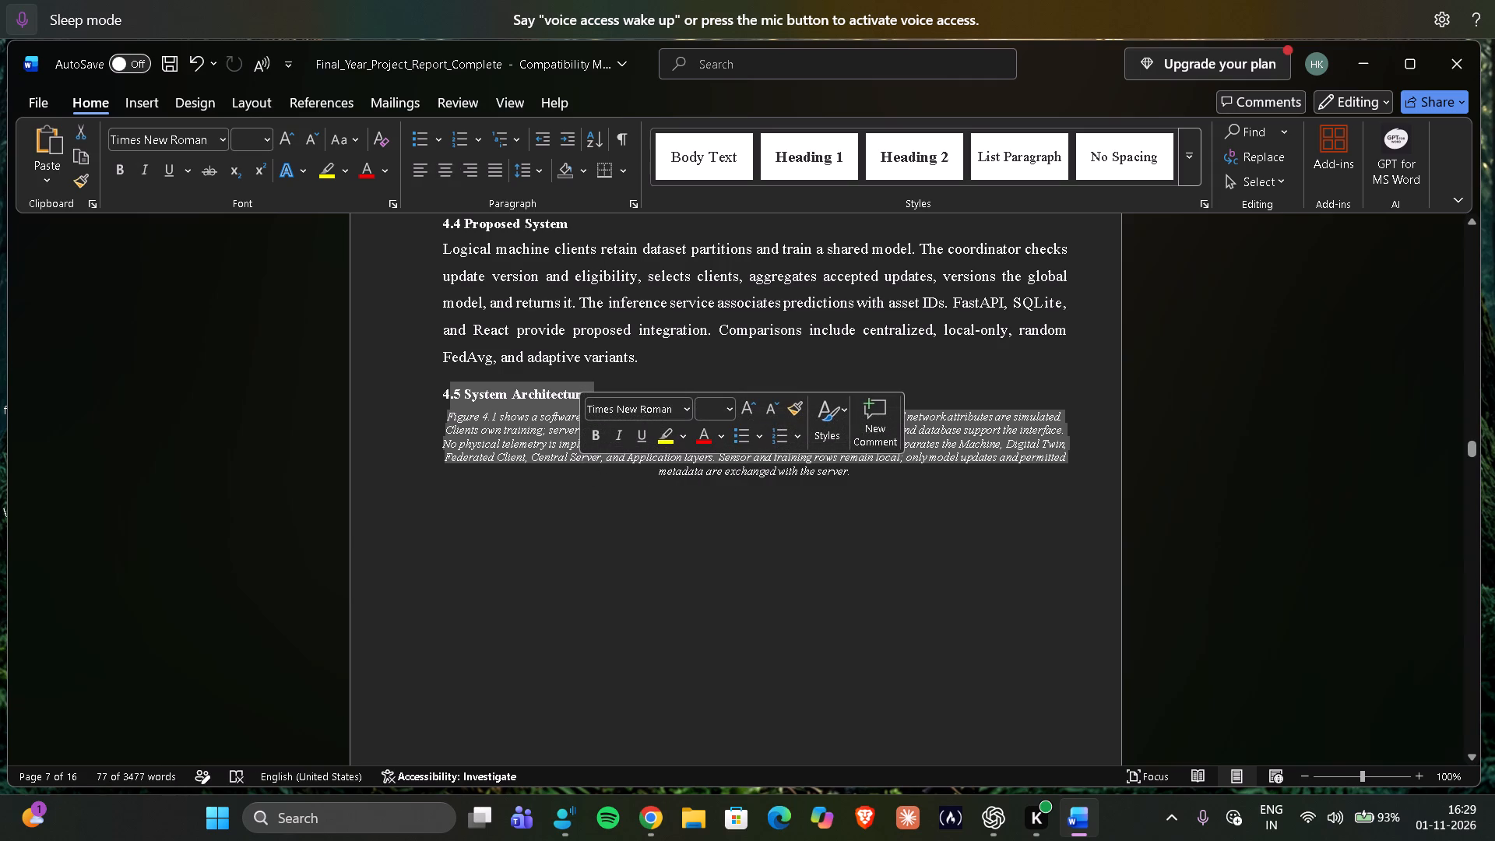
key(shift+Down)
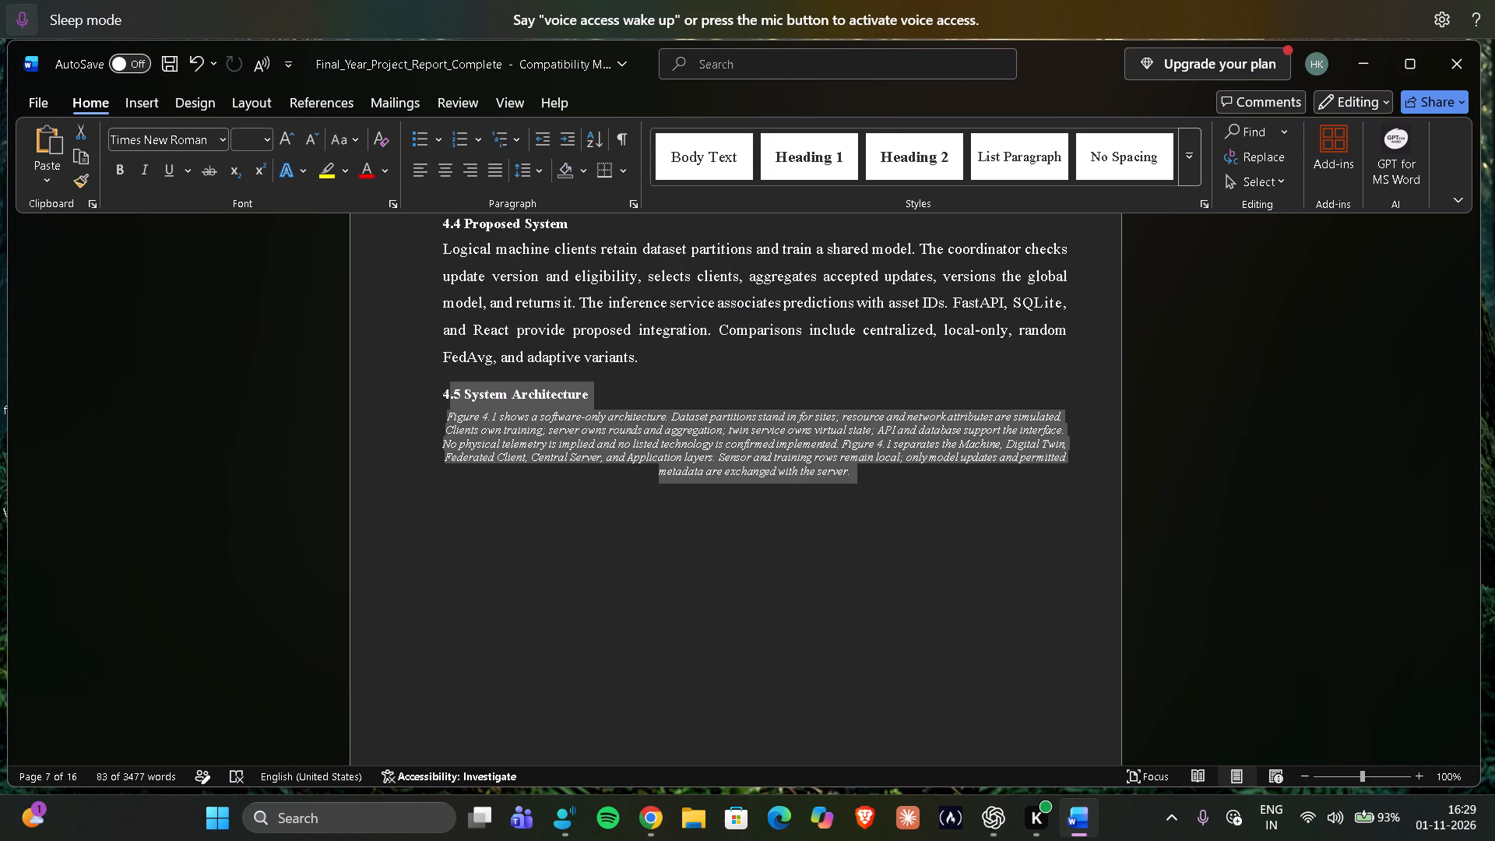
click(225, 140)
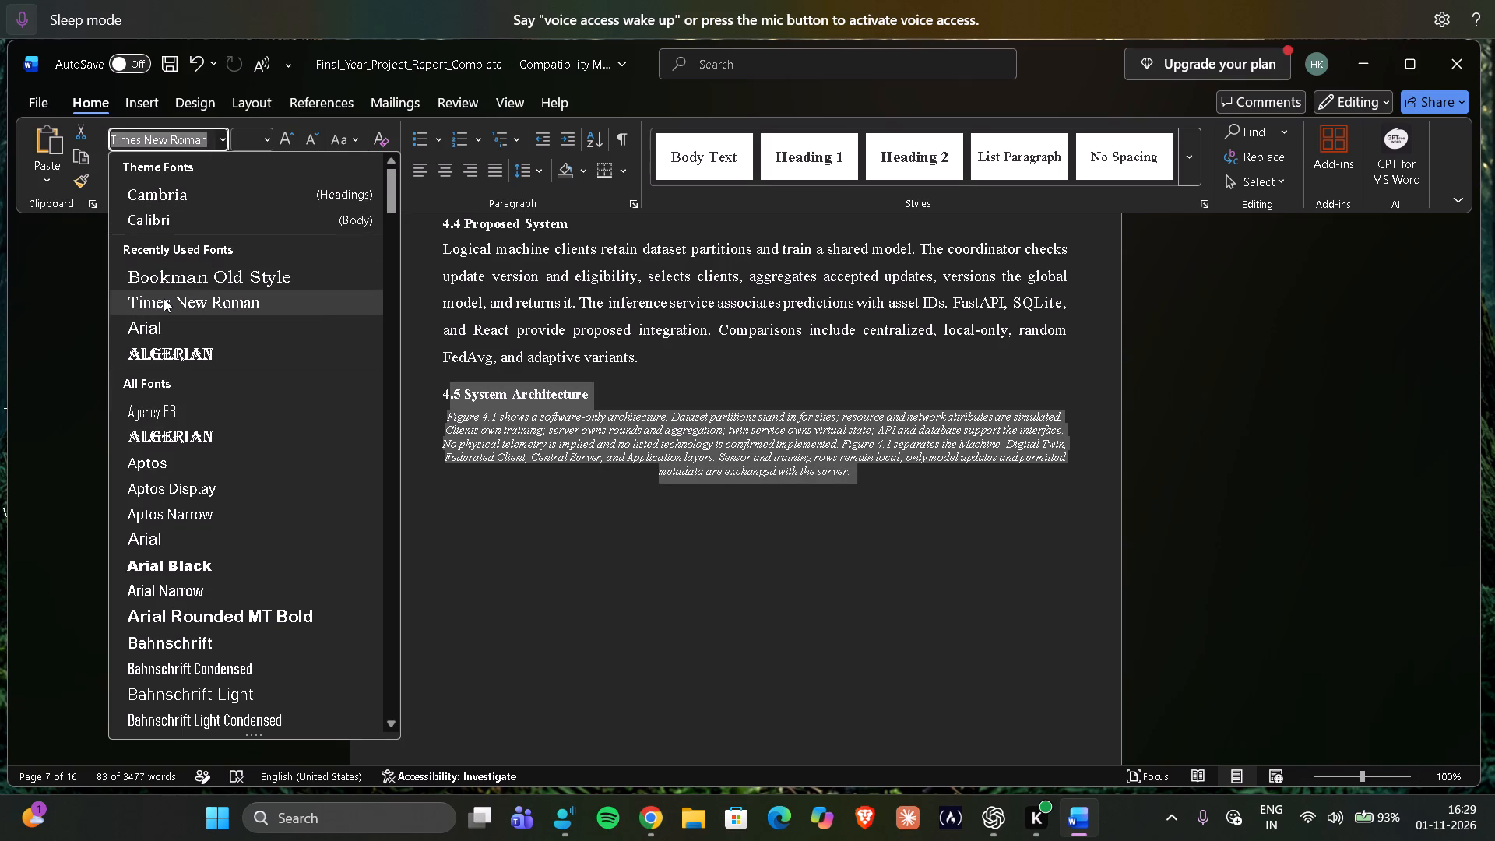
click(164, 298)
click(499, 633)
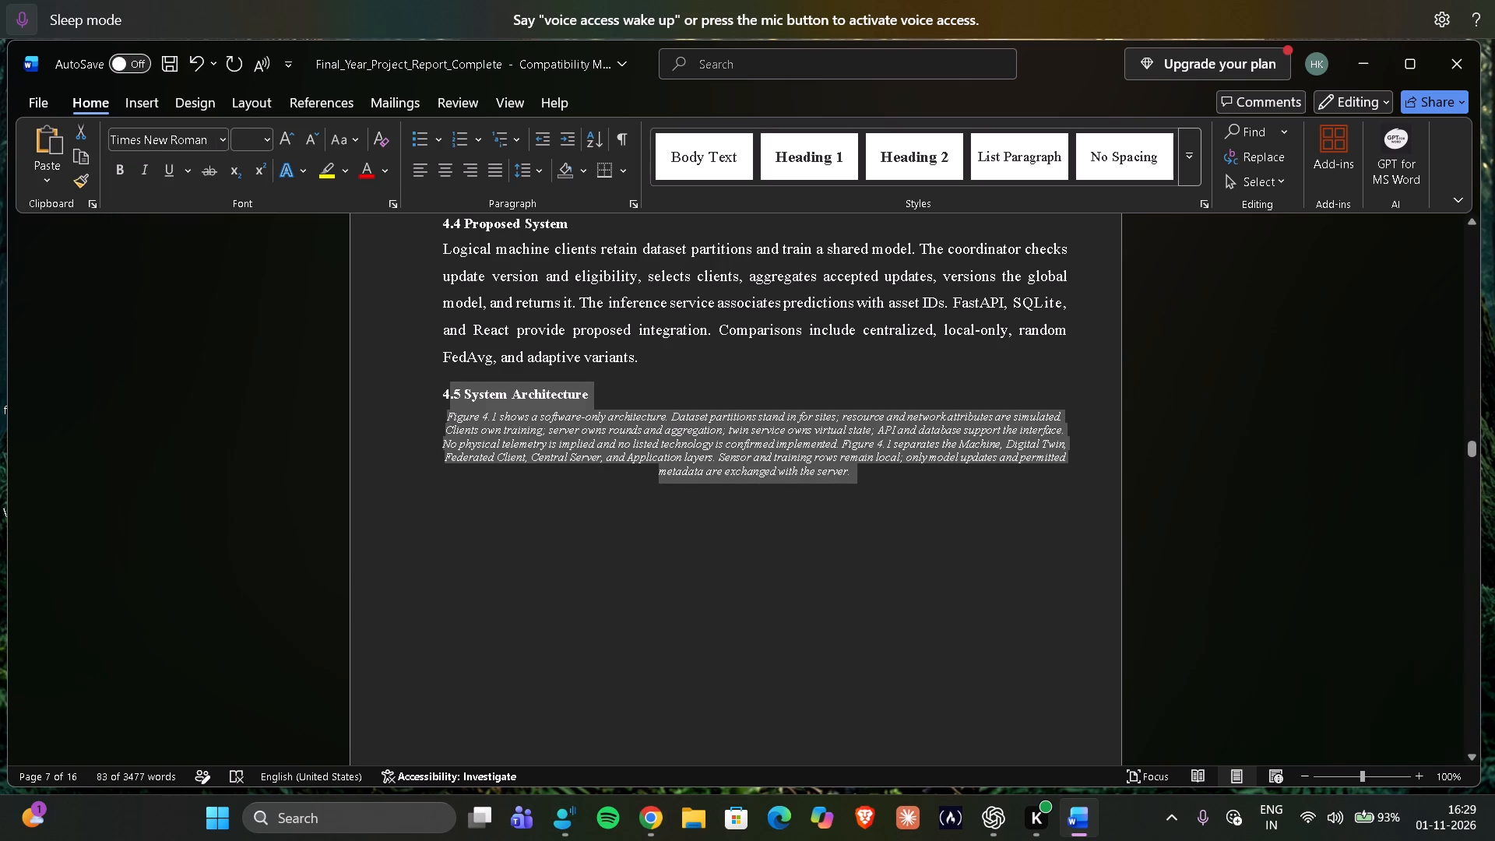
Delete the [1] citation after the FedAvg formula "N=Σn_i" in 4.8 Adaptive Aggregation, keeping the full stop.
scroll(561, 553, down, 19)
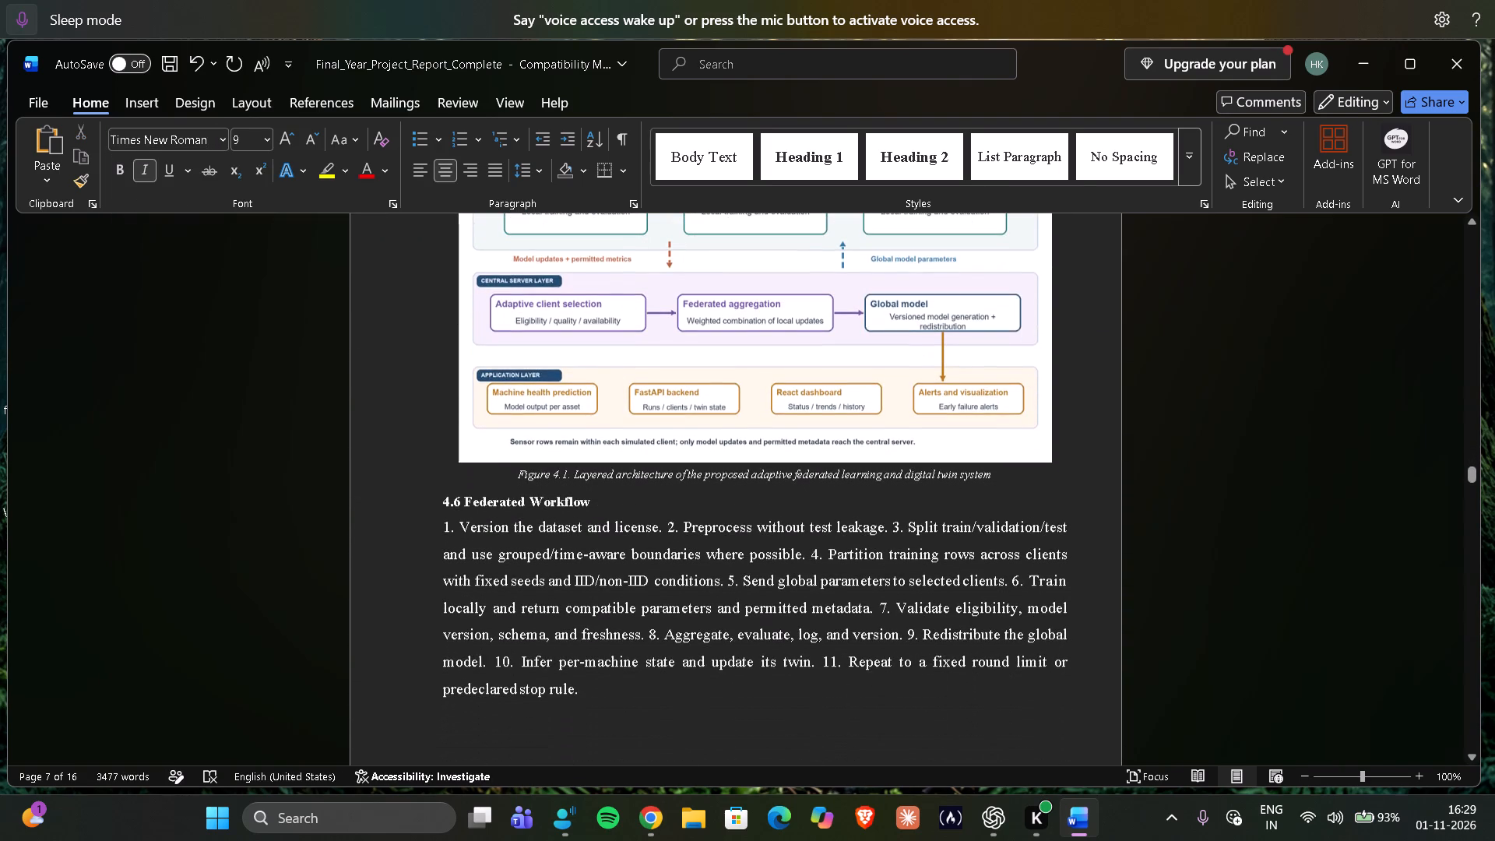
scroll(563, 533, down, 4)
scroll(552, 435, down, 2)
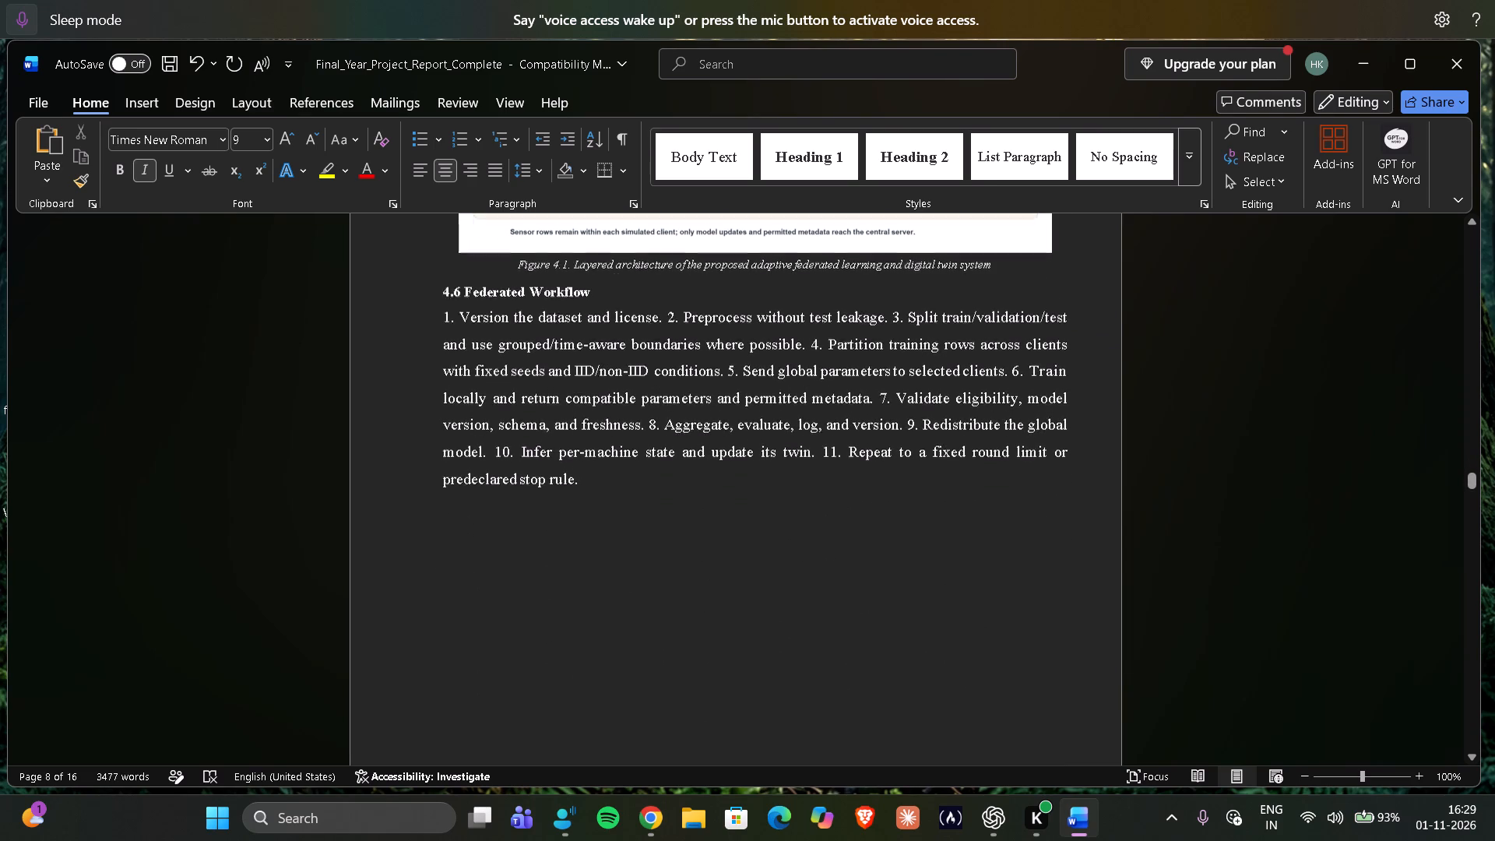
scroll(555, 437, down, 20)
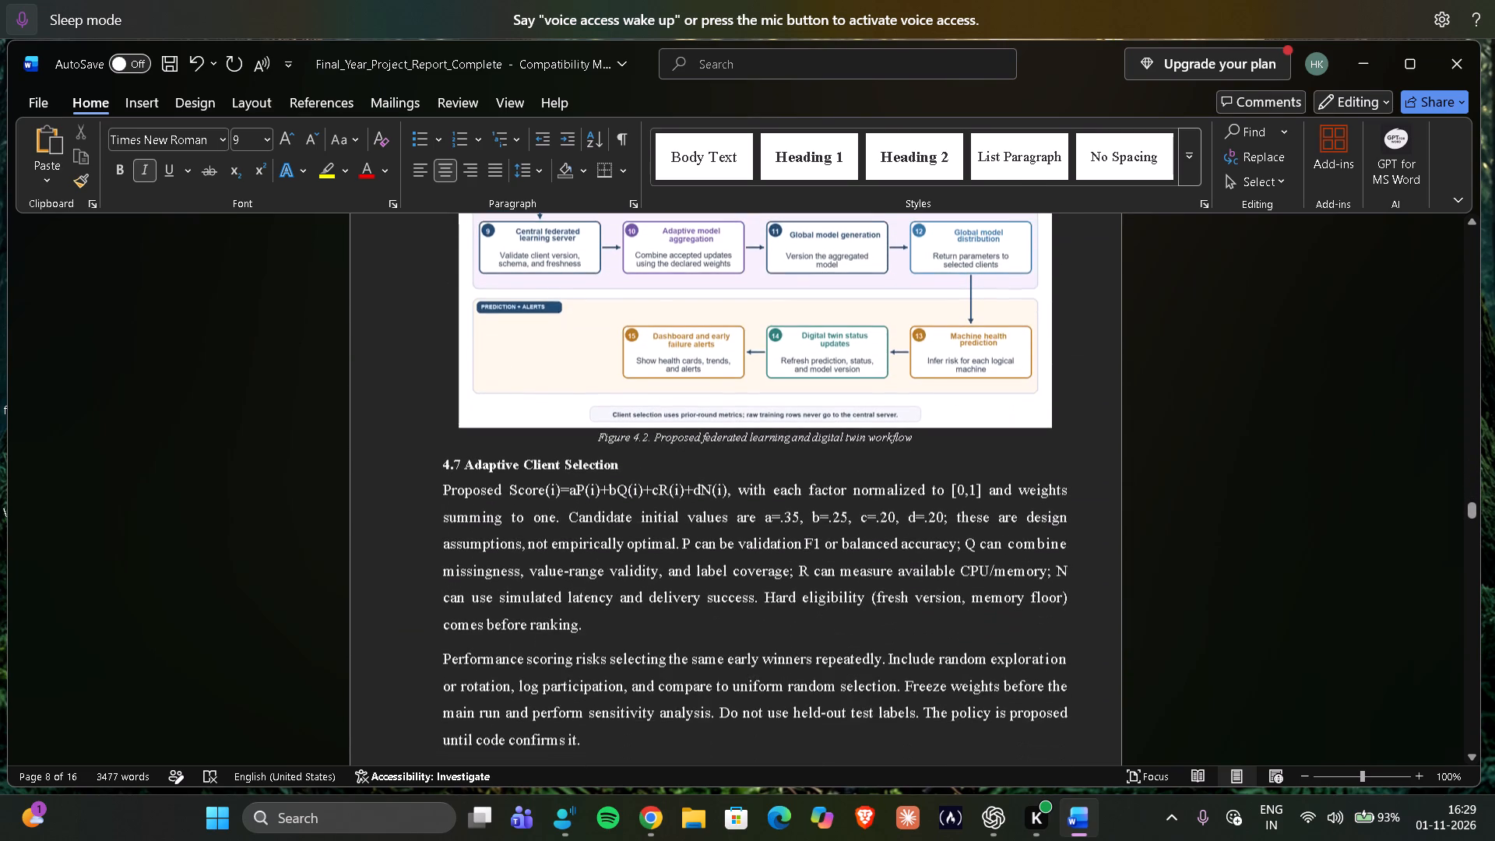
scroll(559, 450, down, 1)
scroll(741, 449, down, 2)
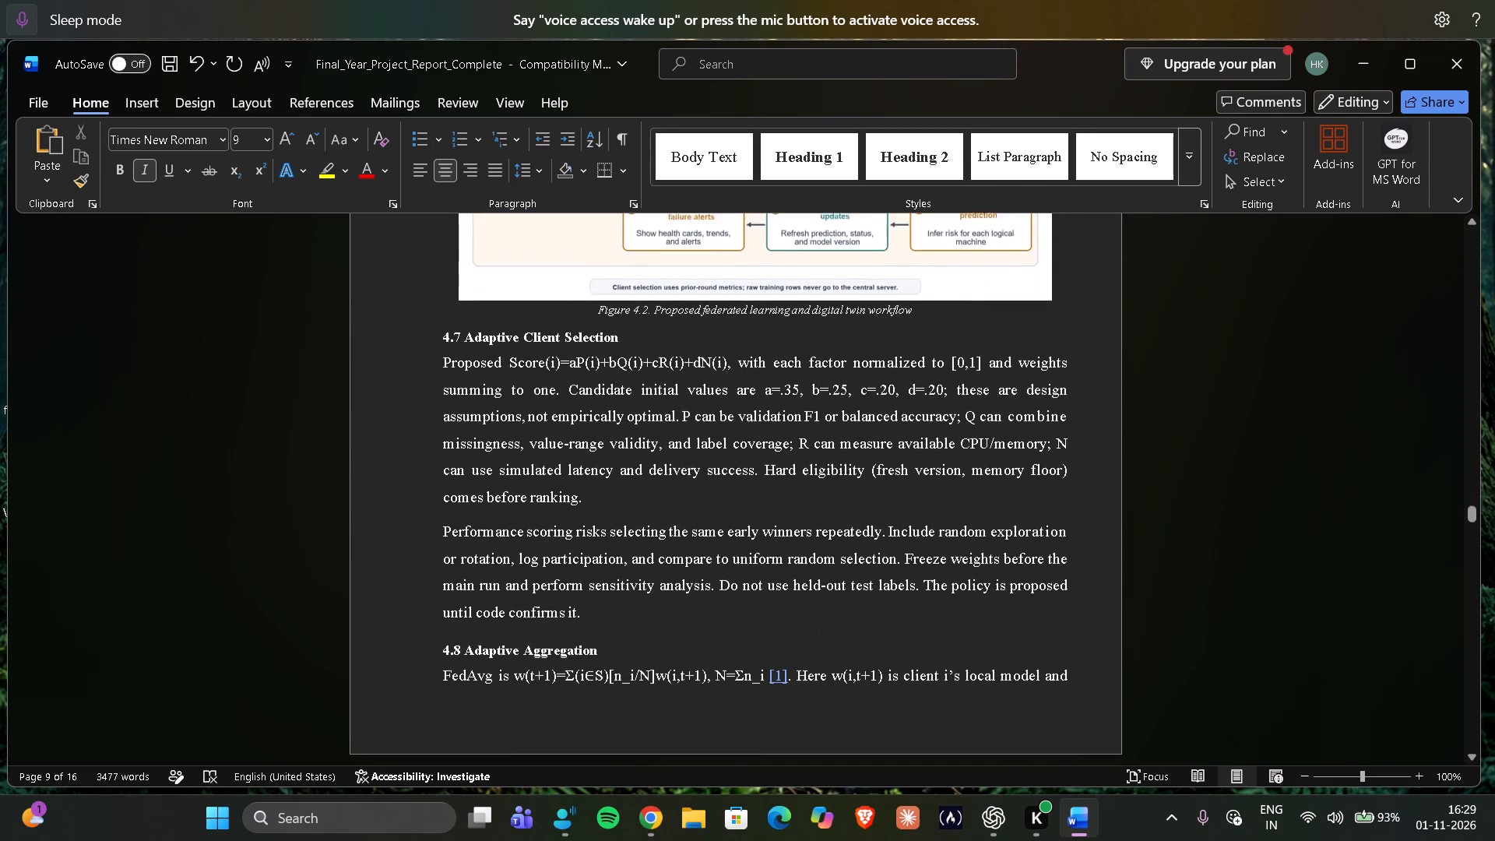
scroll(741, 448, up, 13)
scroll(741, 448, down, 14)
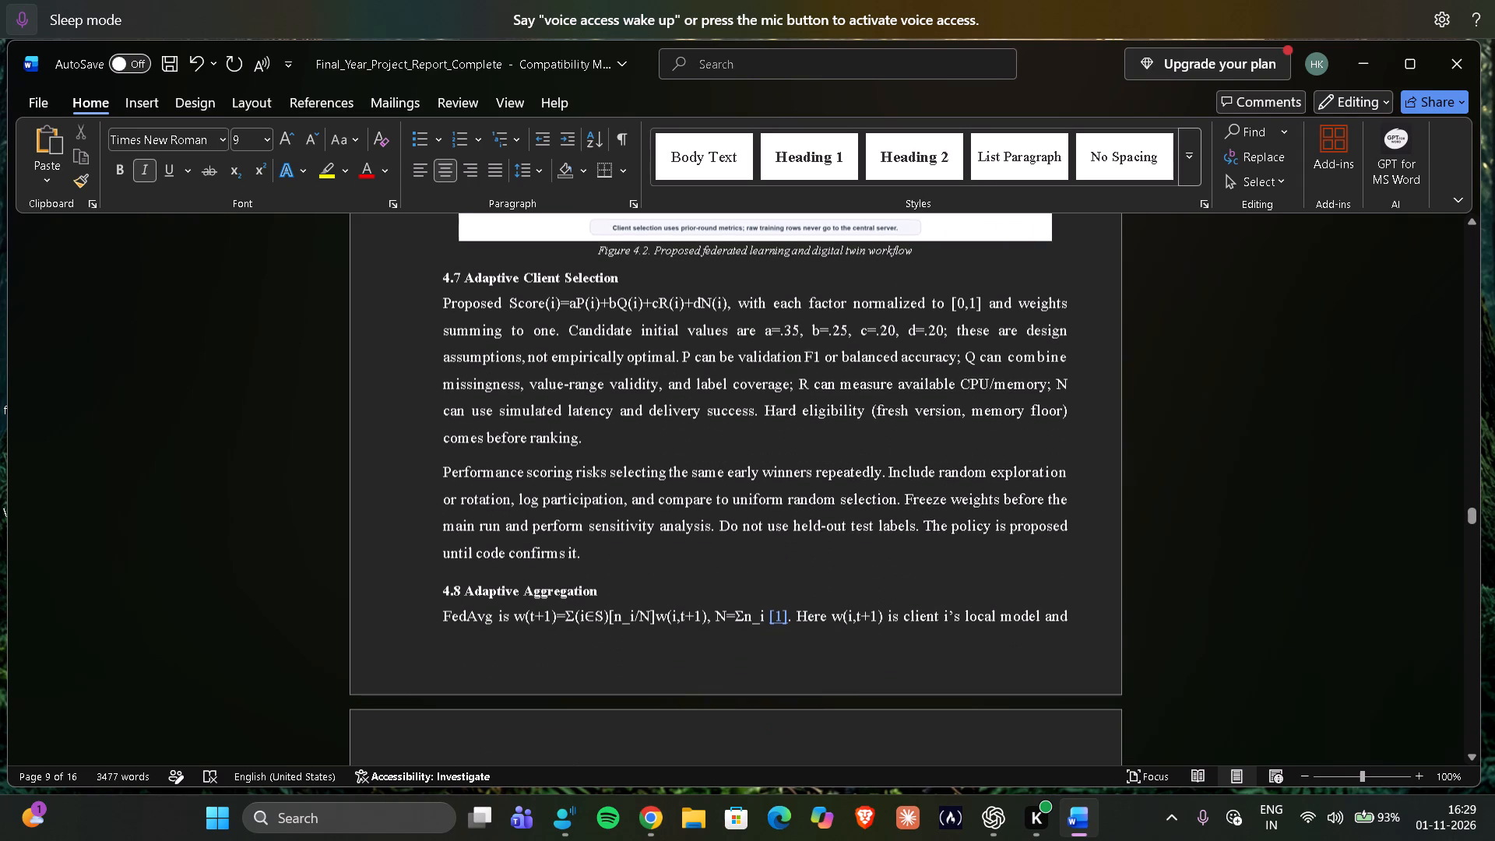
scroll(512, 322, down, 9)
scroll(706, 336, up, 2)
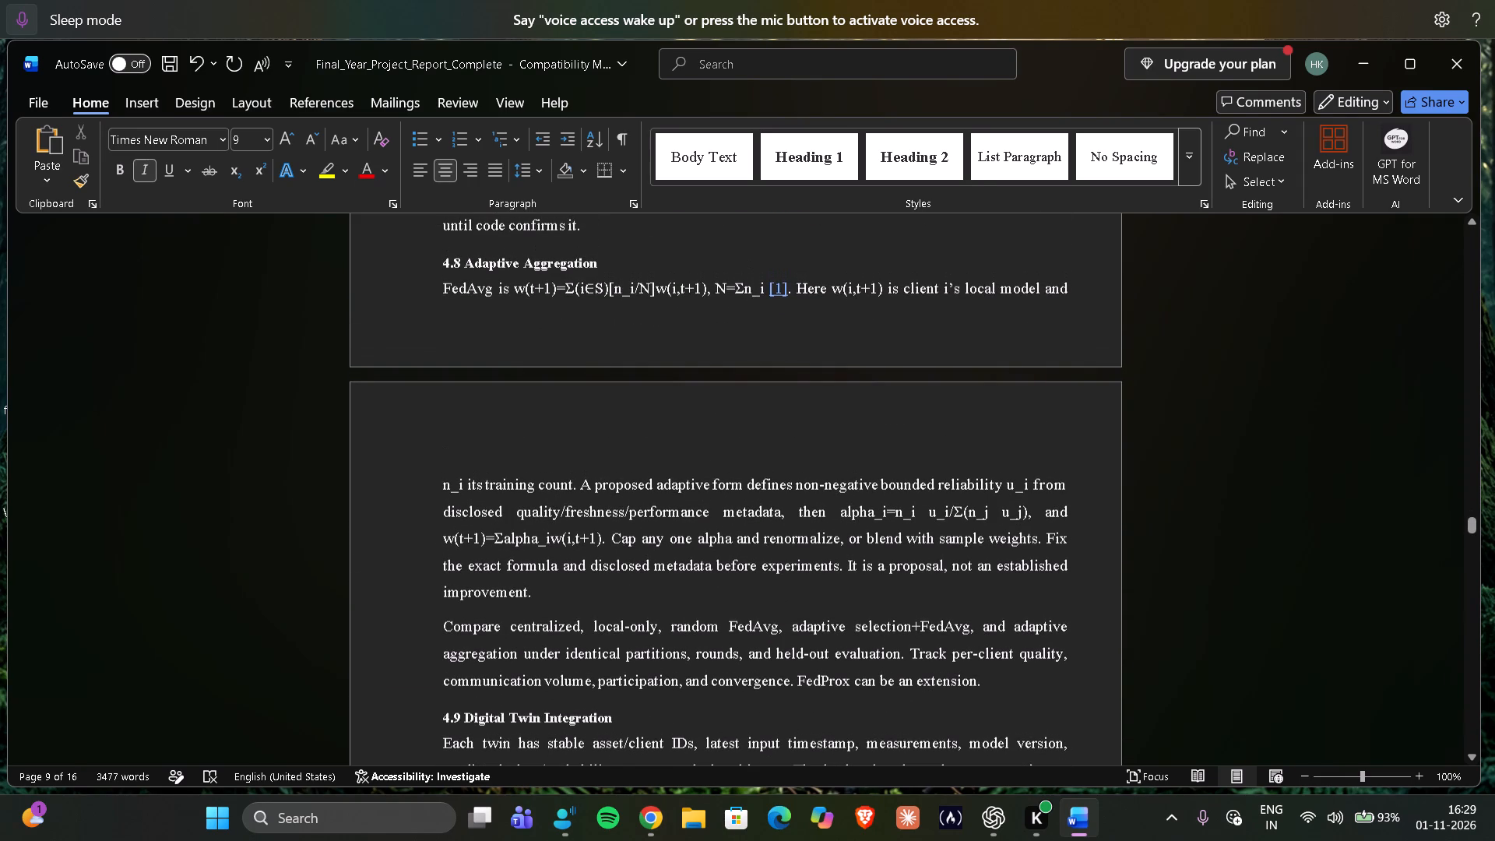
click(789, 285)
key(BackSpace)
key(BackSpace)
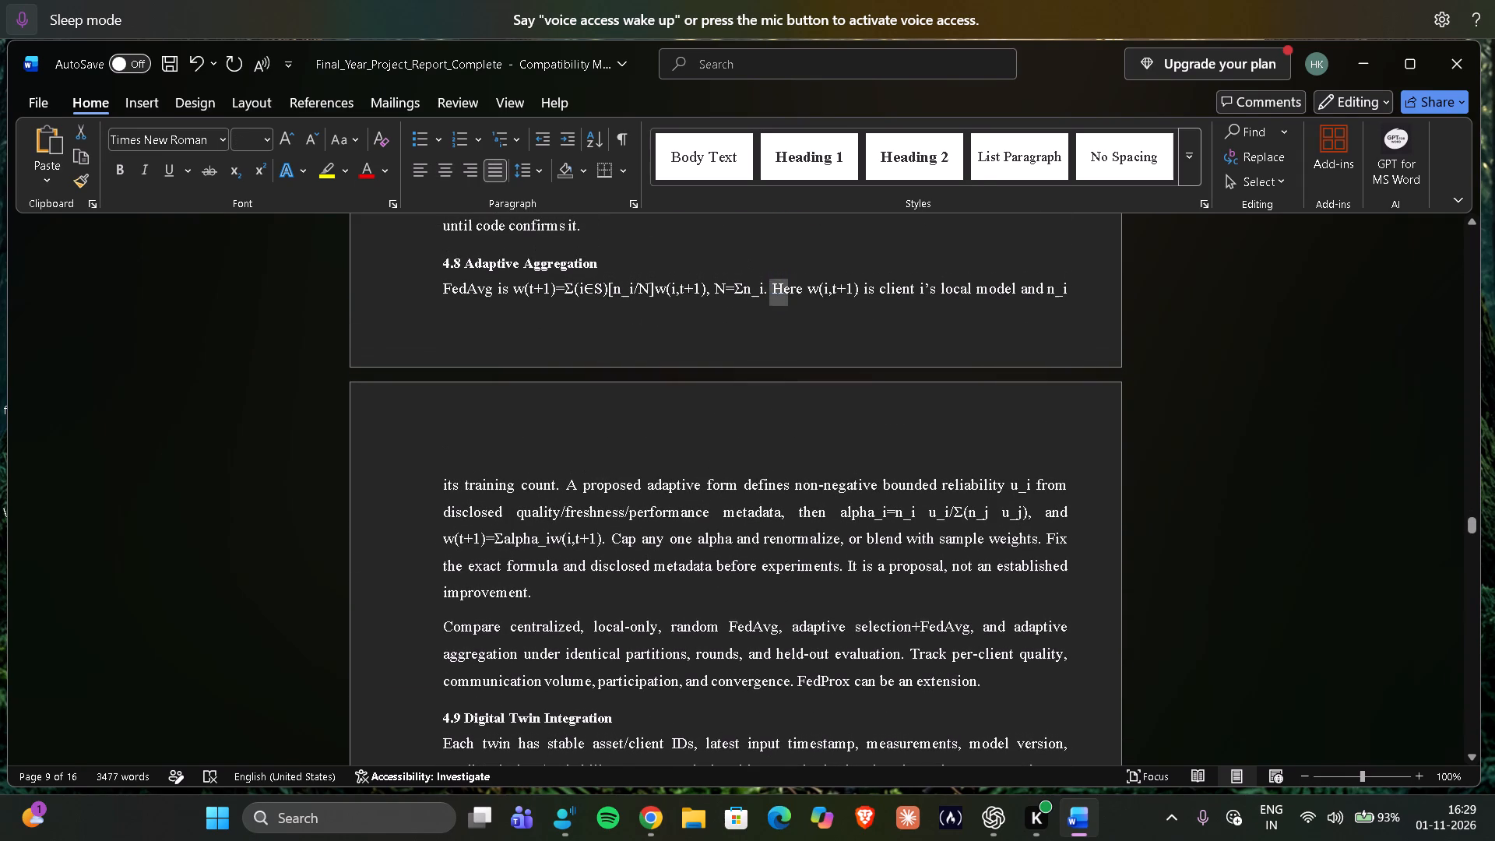
Delete the [12] and [11] citations from the Data/ML and FL rows of the 5.1 Requirements table.
scroll(734, 317, down, 9)
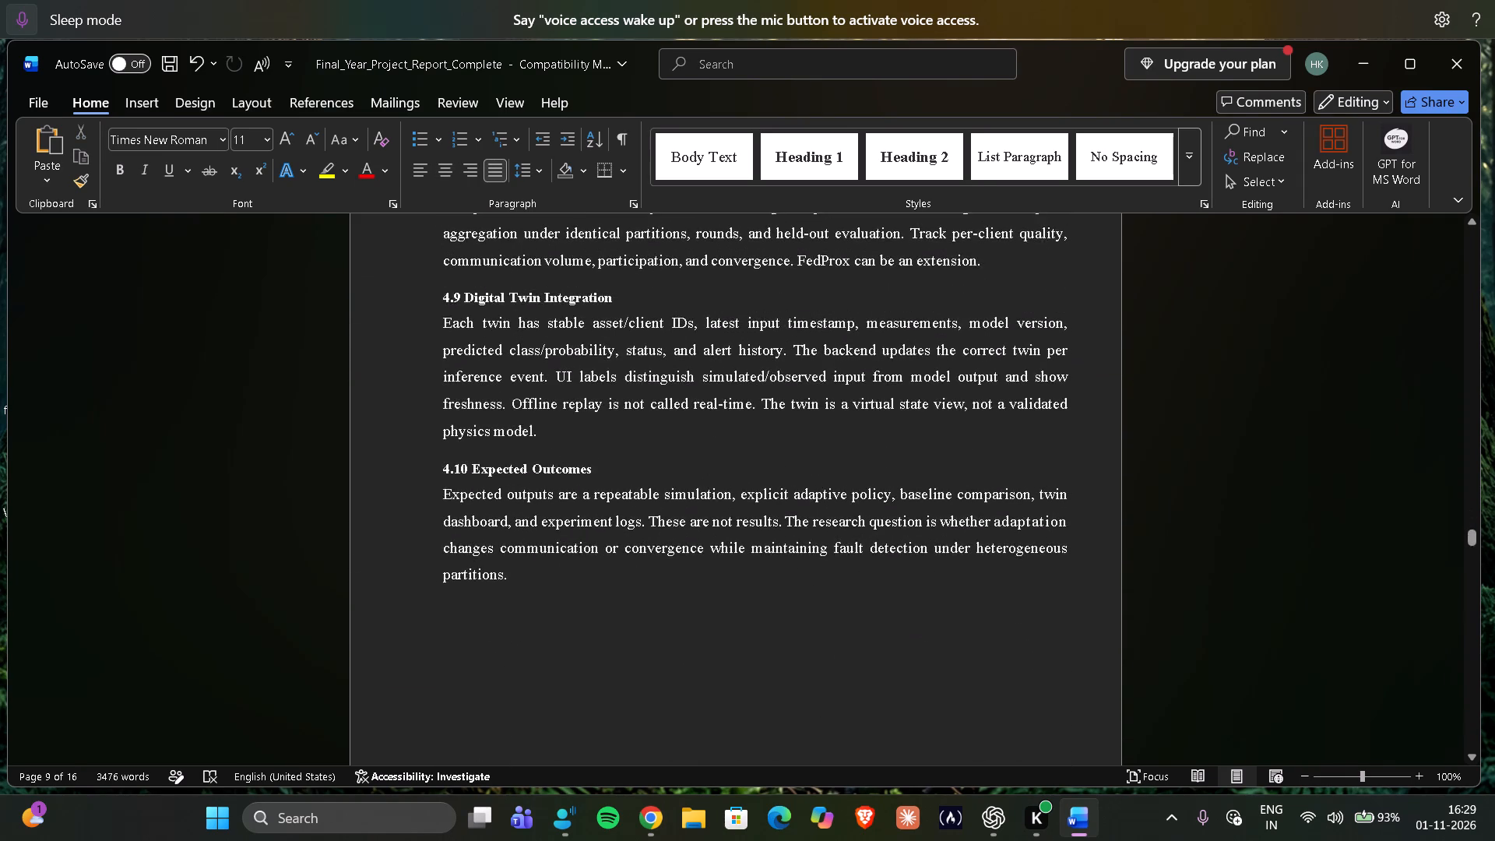
scroll(739, 337, down, 15)
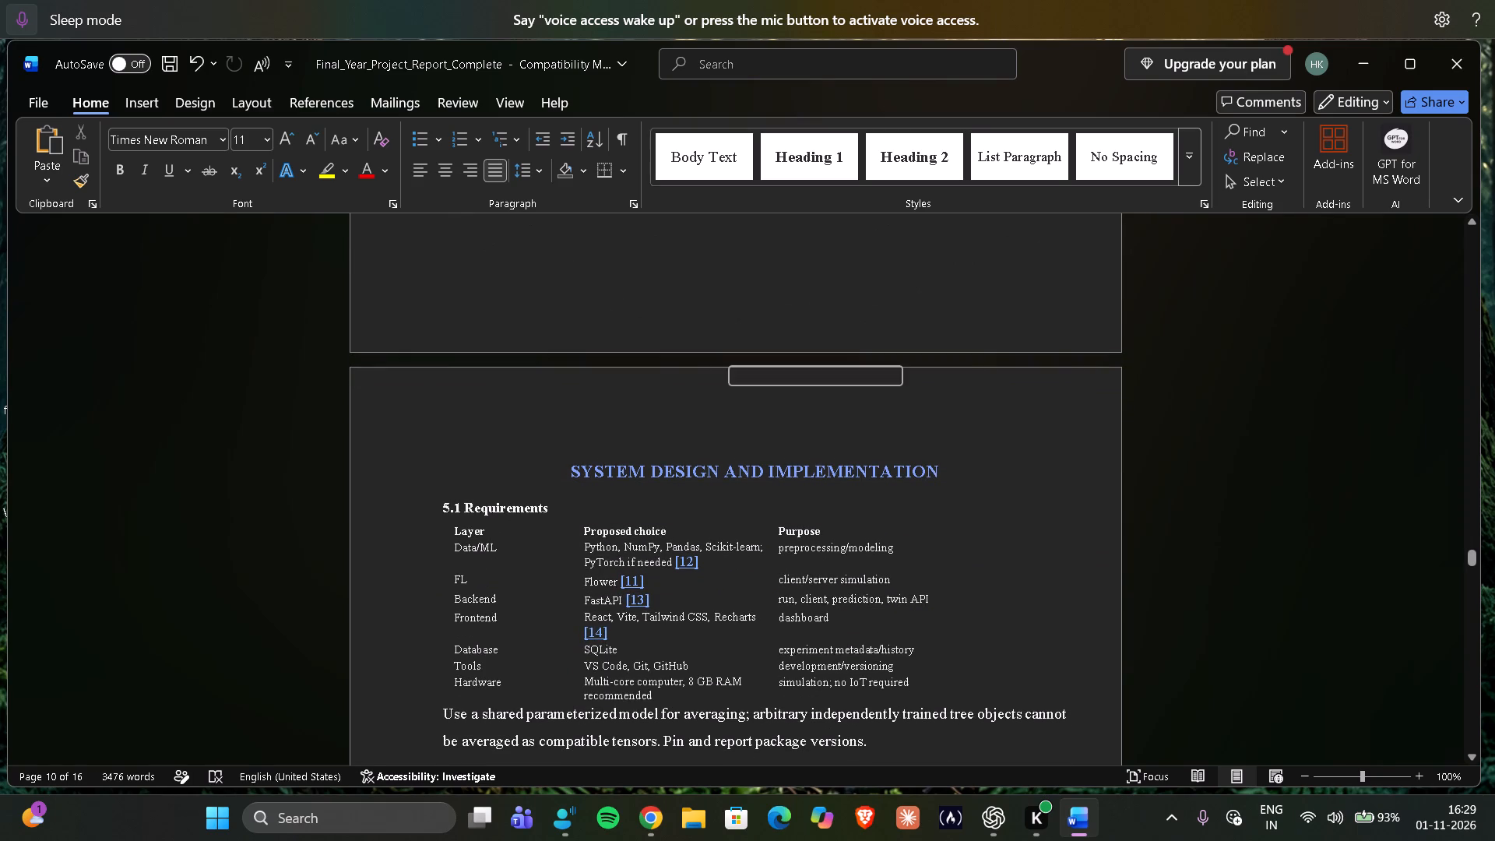
scroll(733, 371, down, 3)
click(697, 420)
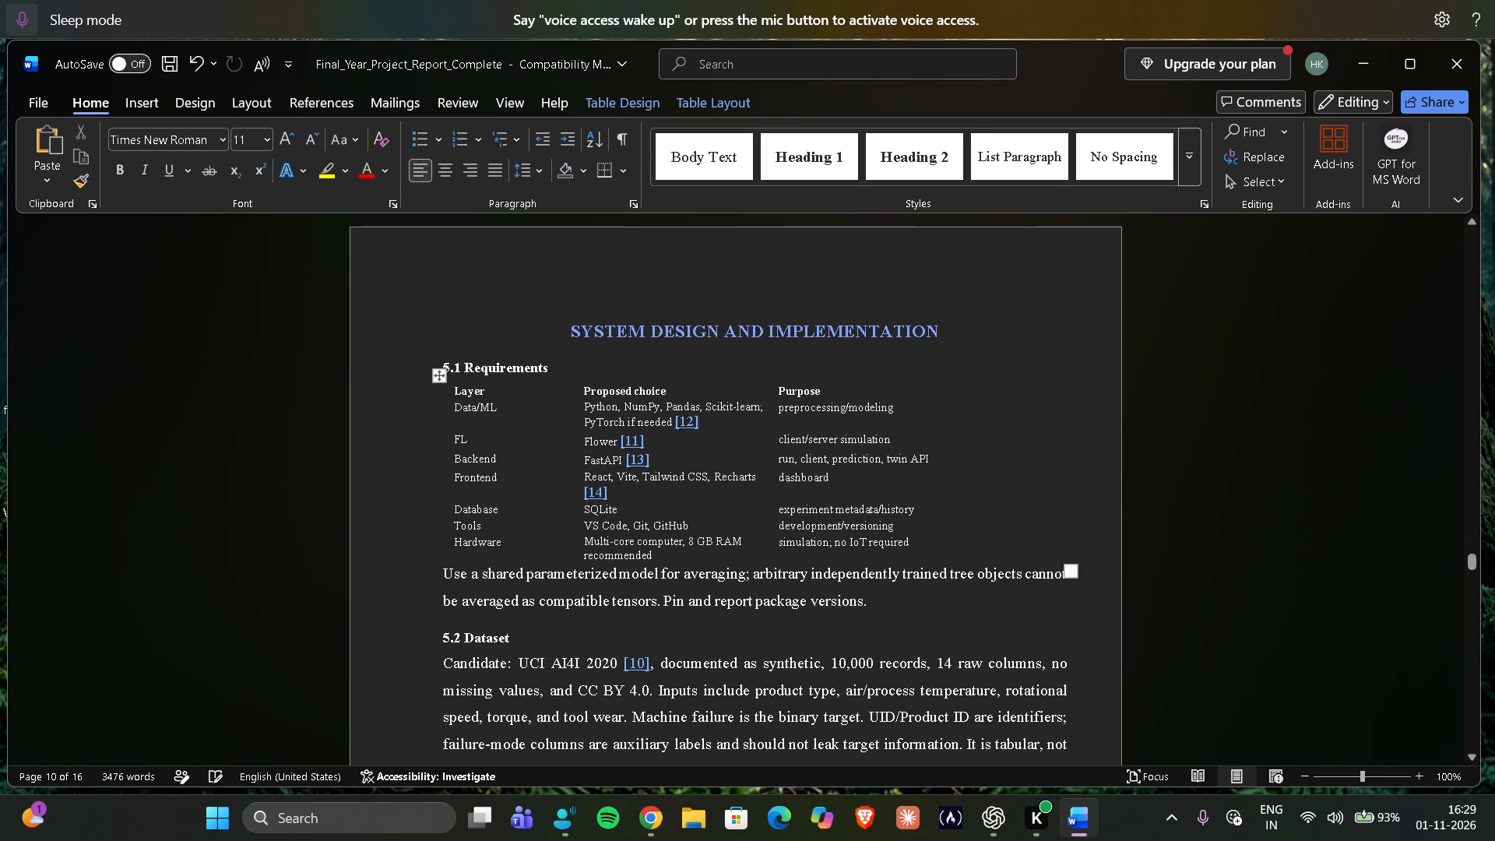
key(BackSpace)
key(BackSpace)
key(Down)
key(BackSpace)
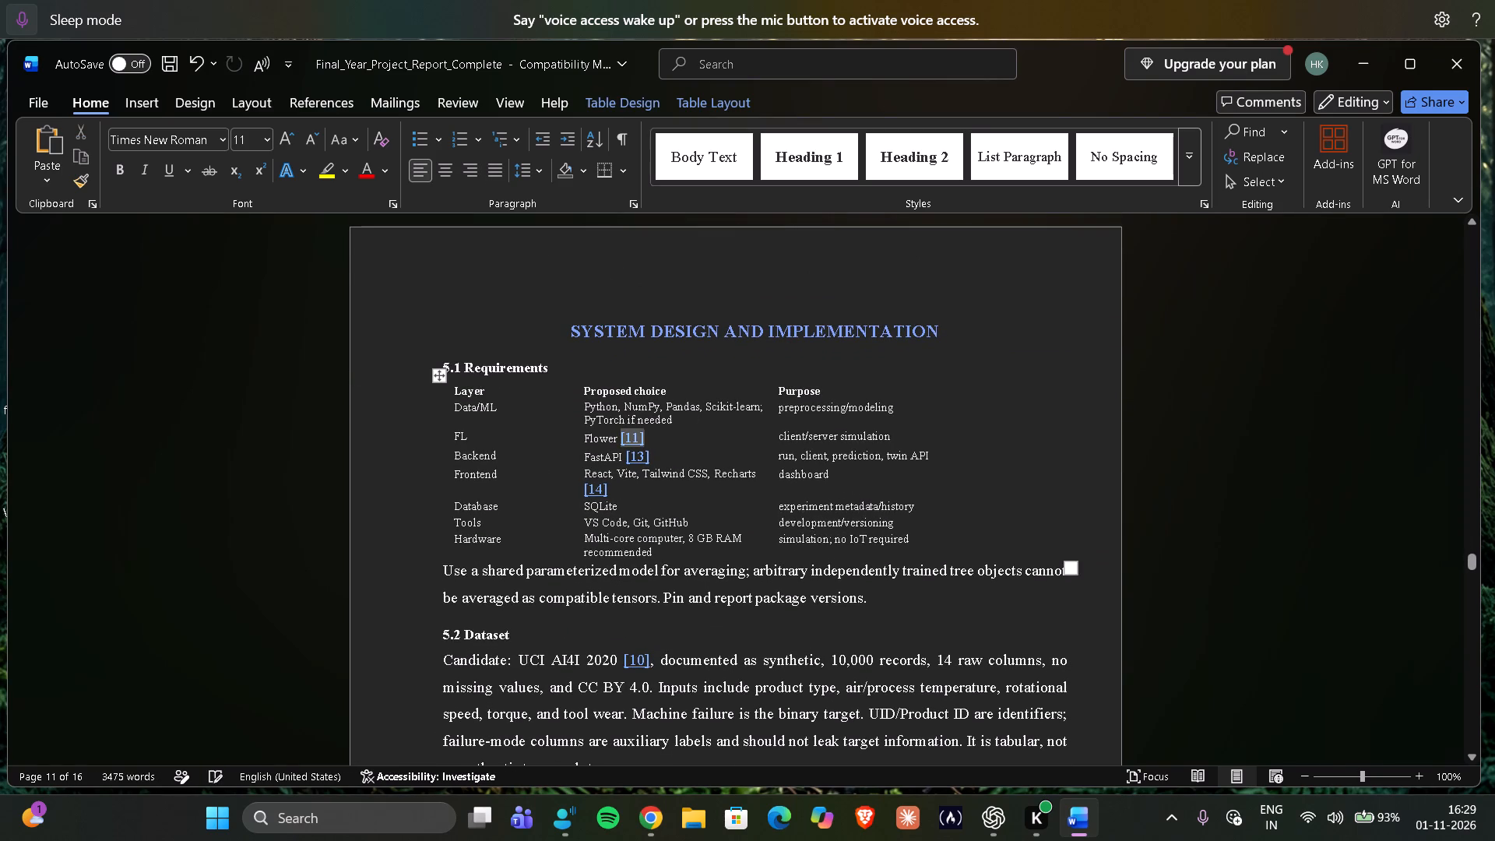
key(BackSpace)
Delete the [13] and [14] citations from the Backend and Frontend rows of the 5.1 Requirements table.
key(Down)
key(Right)
key(Right)
key(Right)
key(Right)
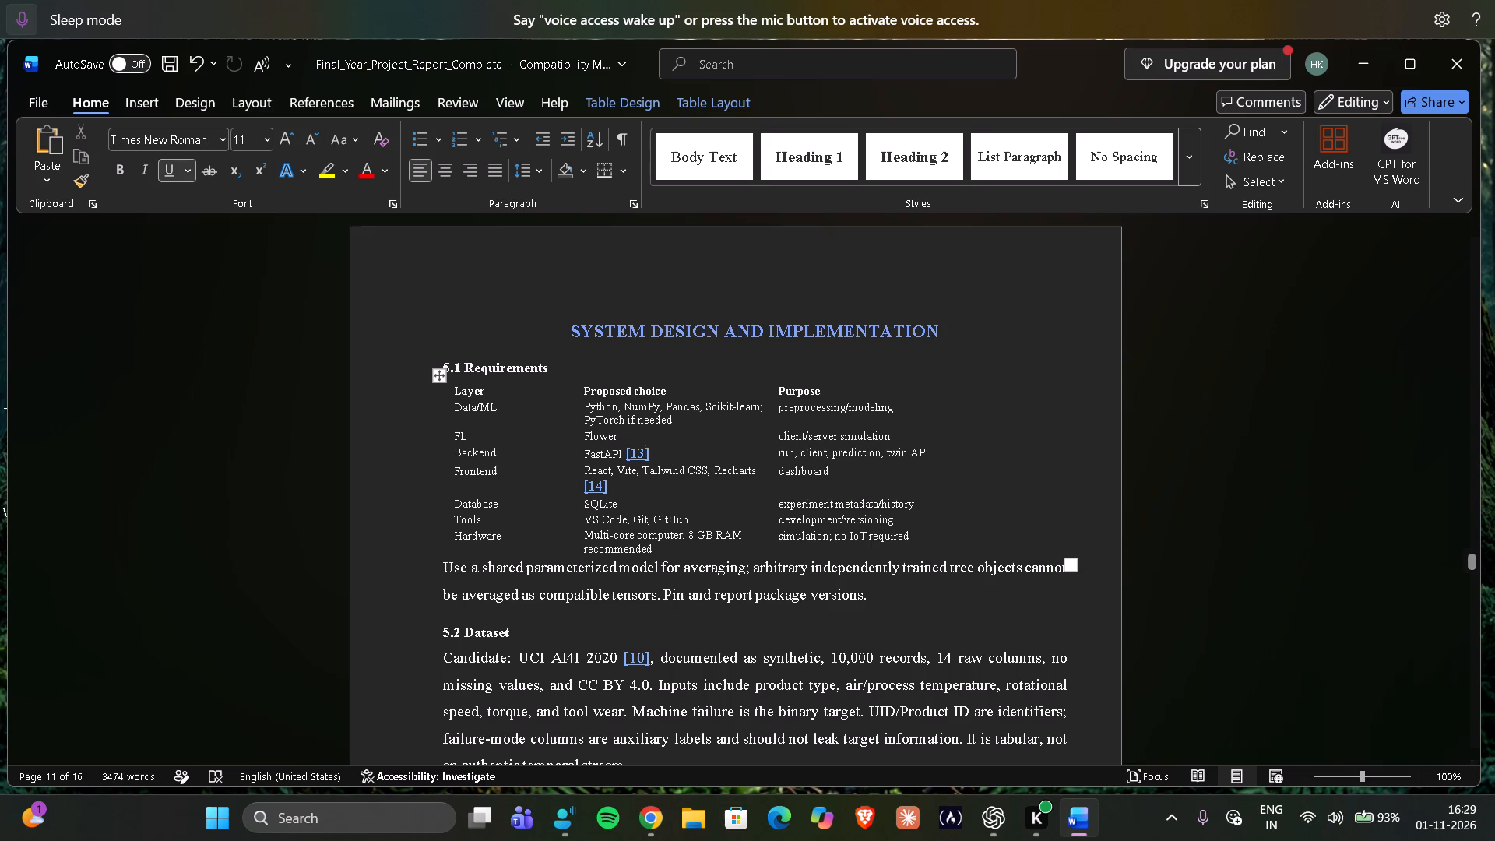
key(Right)
key(BackSpace)
key(BackSpace)
key(Down)
key(Down)
key(BackSpace)
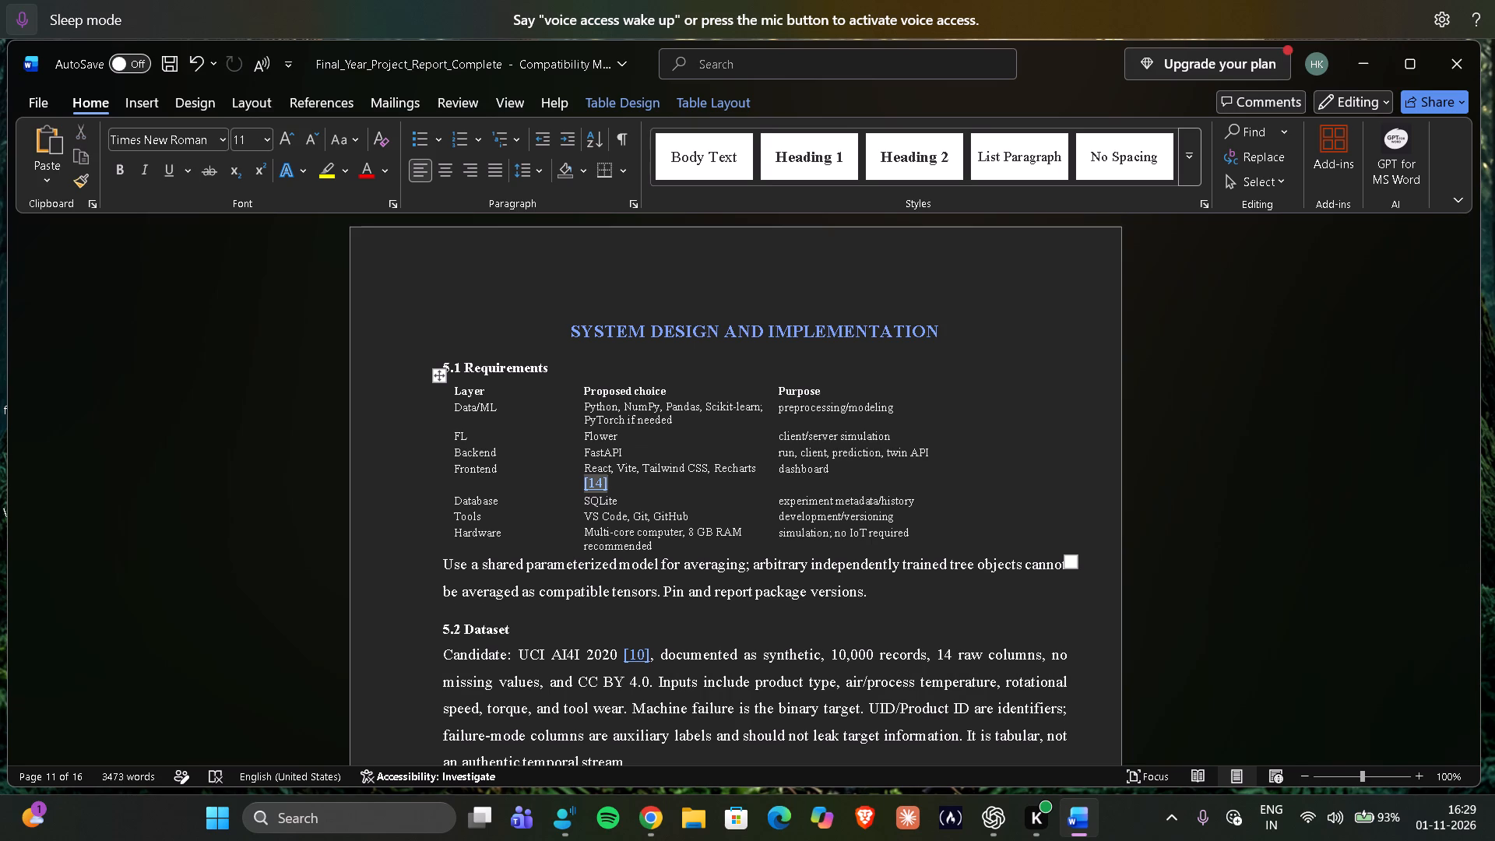
key(BackSpace)
Delete the [10] citation after "UCI AI4I 2020" in 5.2 Dataset, keeping the comma.
scroll(698, 415, down, 3)
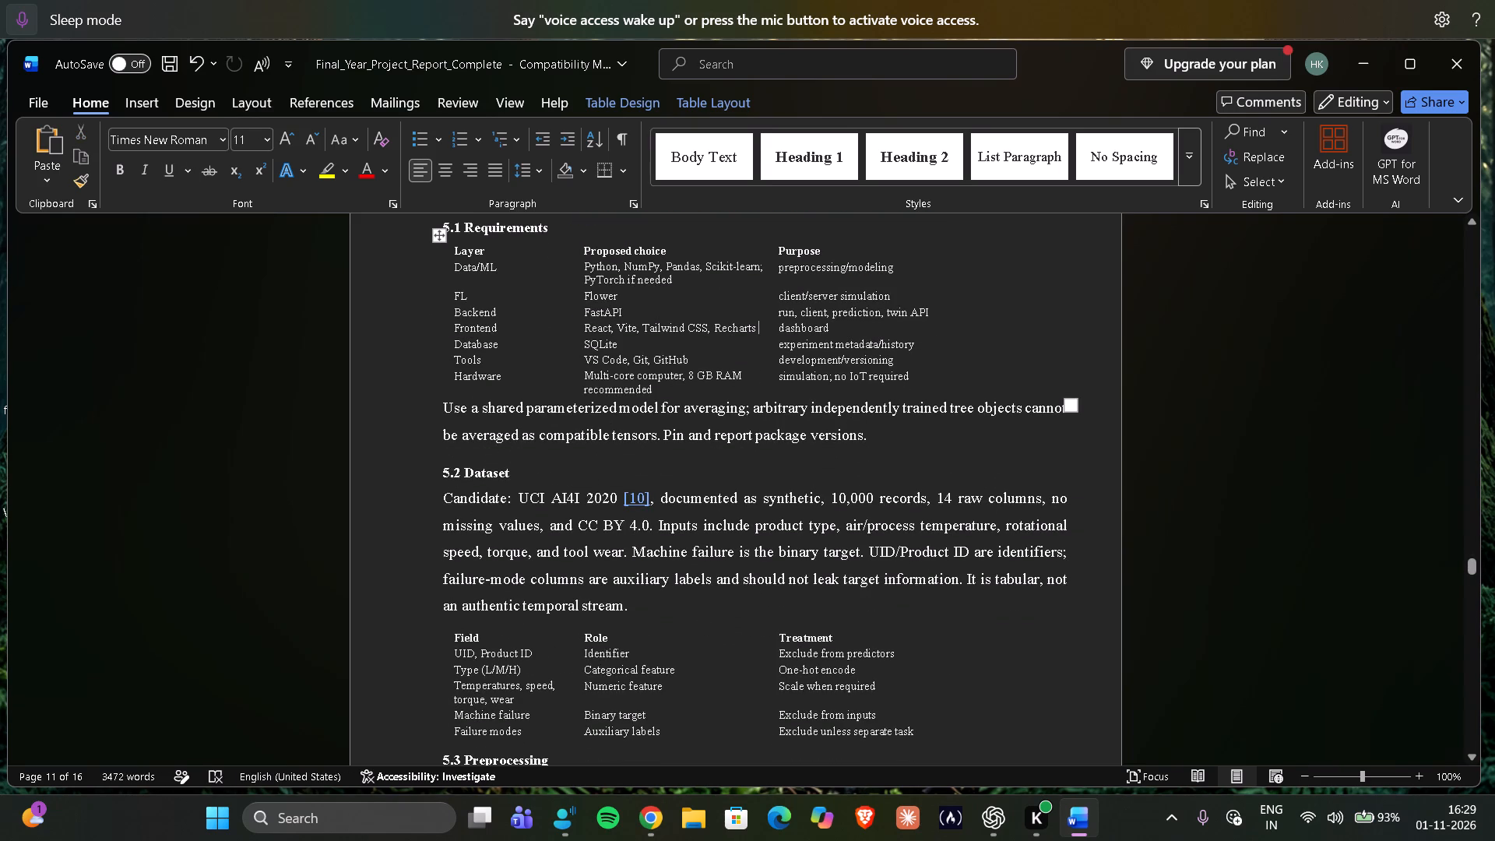
click(653, 502)
key(Left)
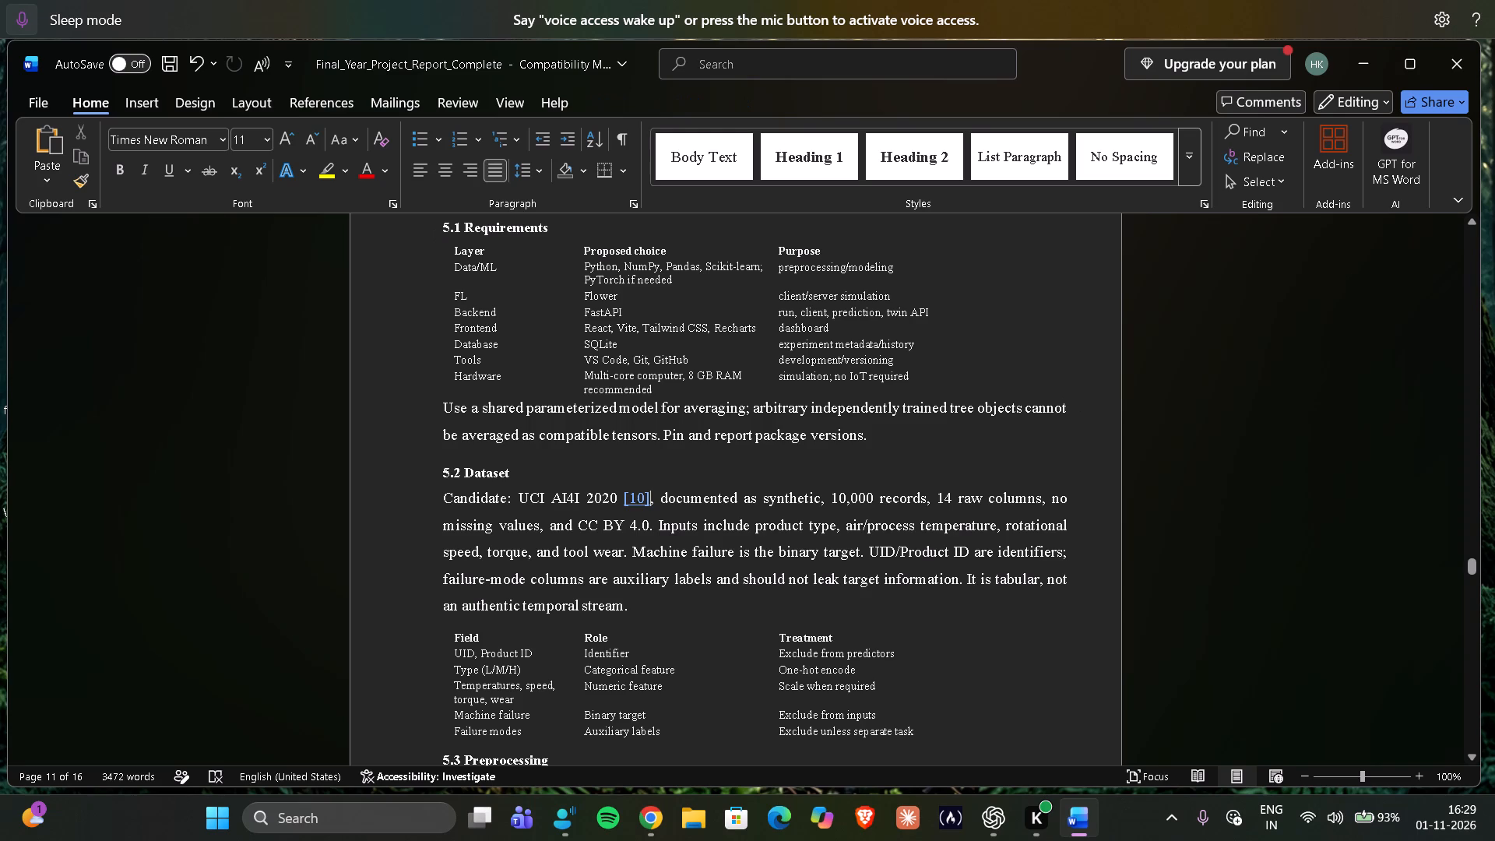
key(BackSpace)
key(BackSpace)
Delete the [11] citation after "no eligible clients" at the end of 5.5 Federated Implementation, keeping the full stop.
scroll(651, 502, down, 5)
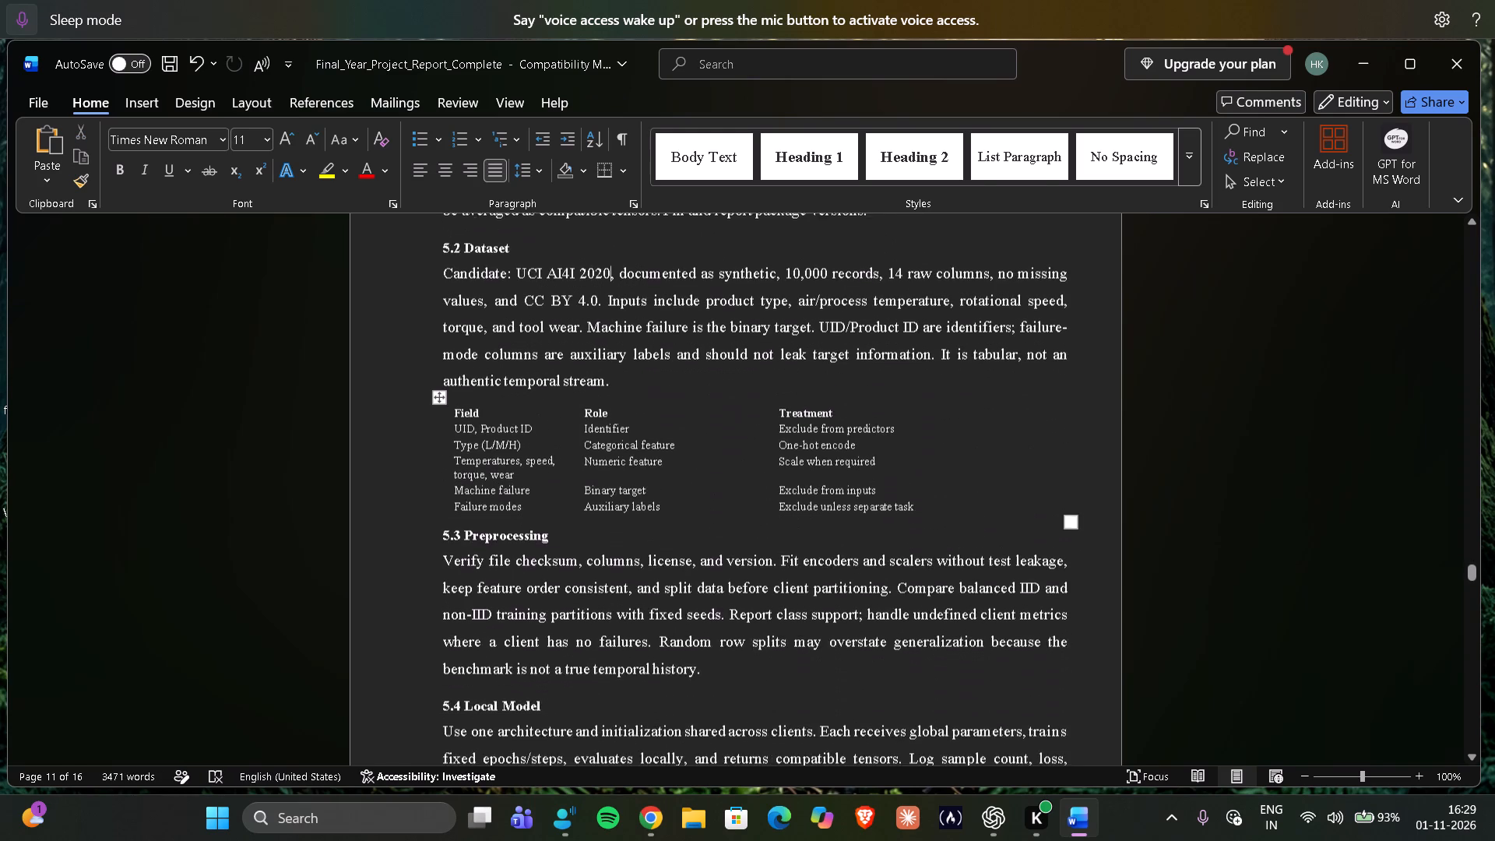
scroll(617, 498, down, 11)
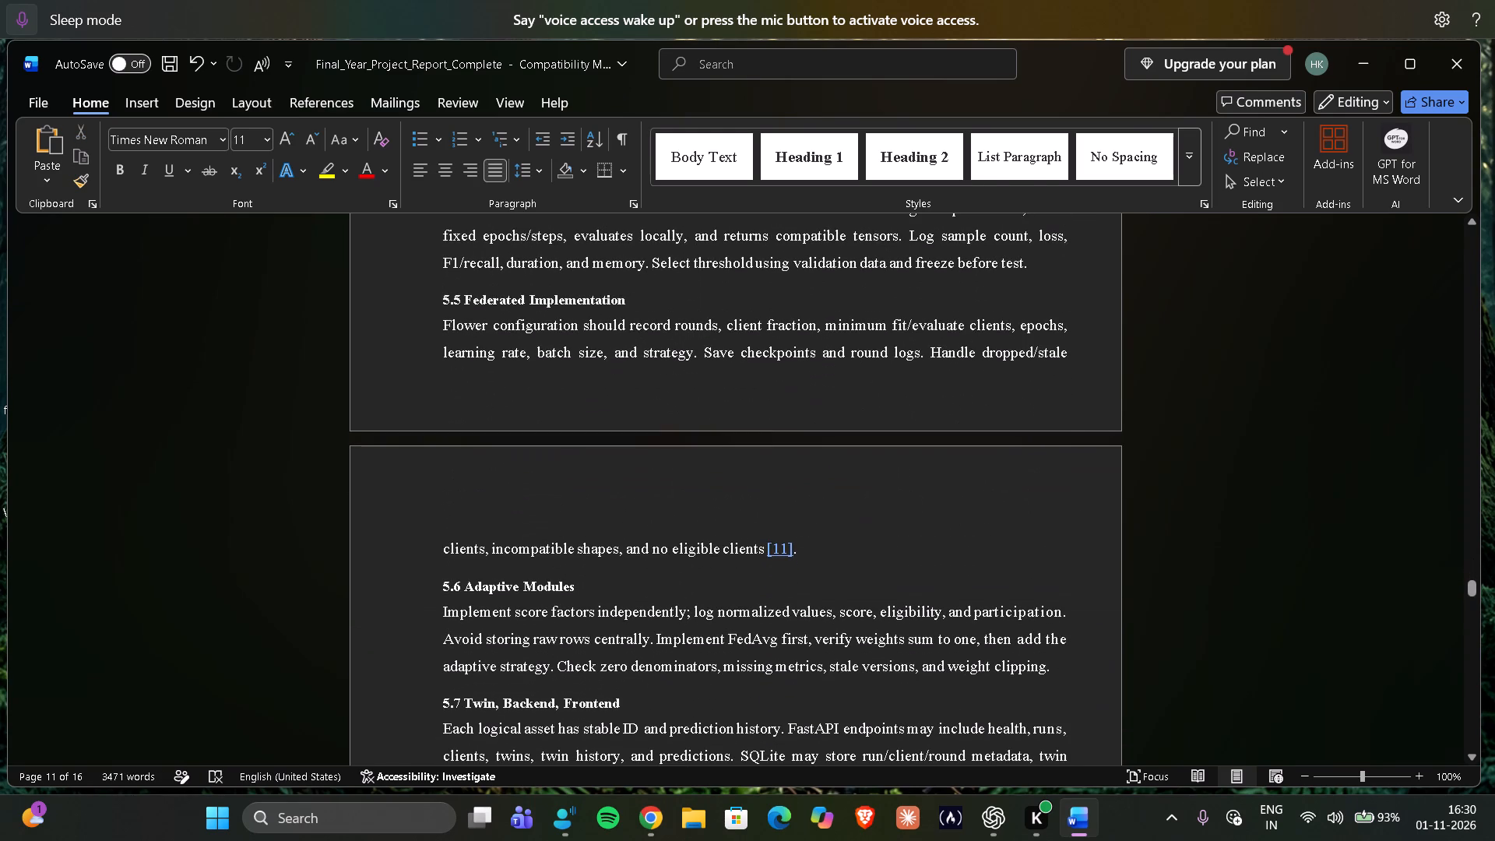
click(790, 552)
key(Right)
key(BackSpace)
key(BackSpace)
Delete the [13] and [14] citations and the comma between them at the end of 5.7 Twin, Backend, Frontend, keeping the full stop.
scroll(861, 445, down, 5)
scroll(818, 586, down, 1)
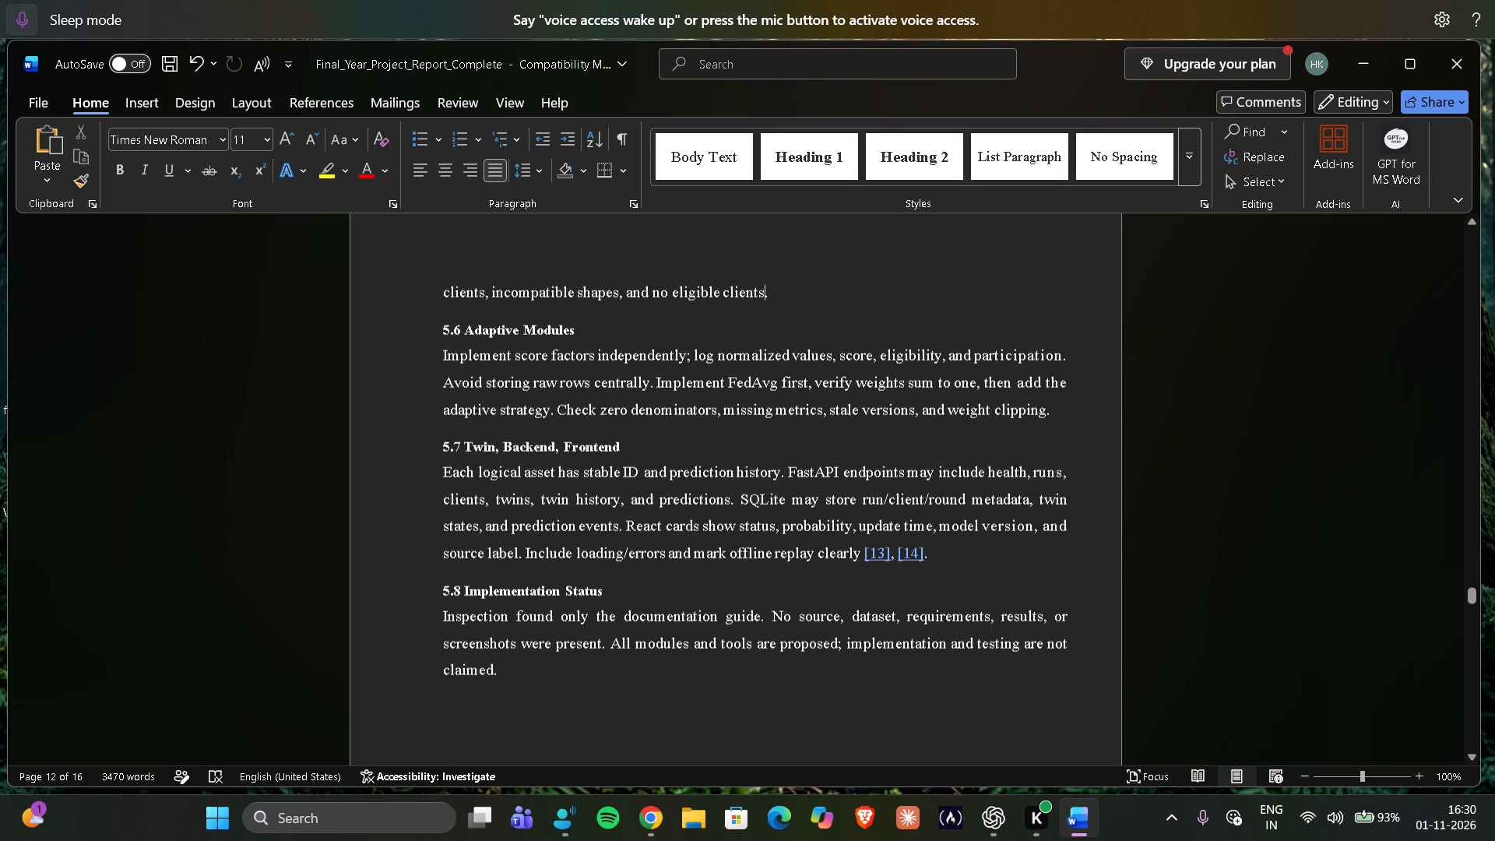
click(924, 530)
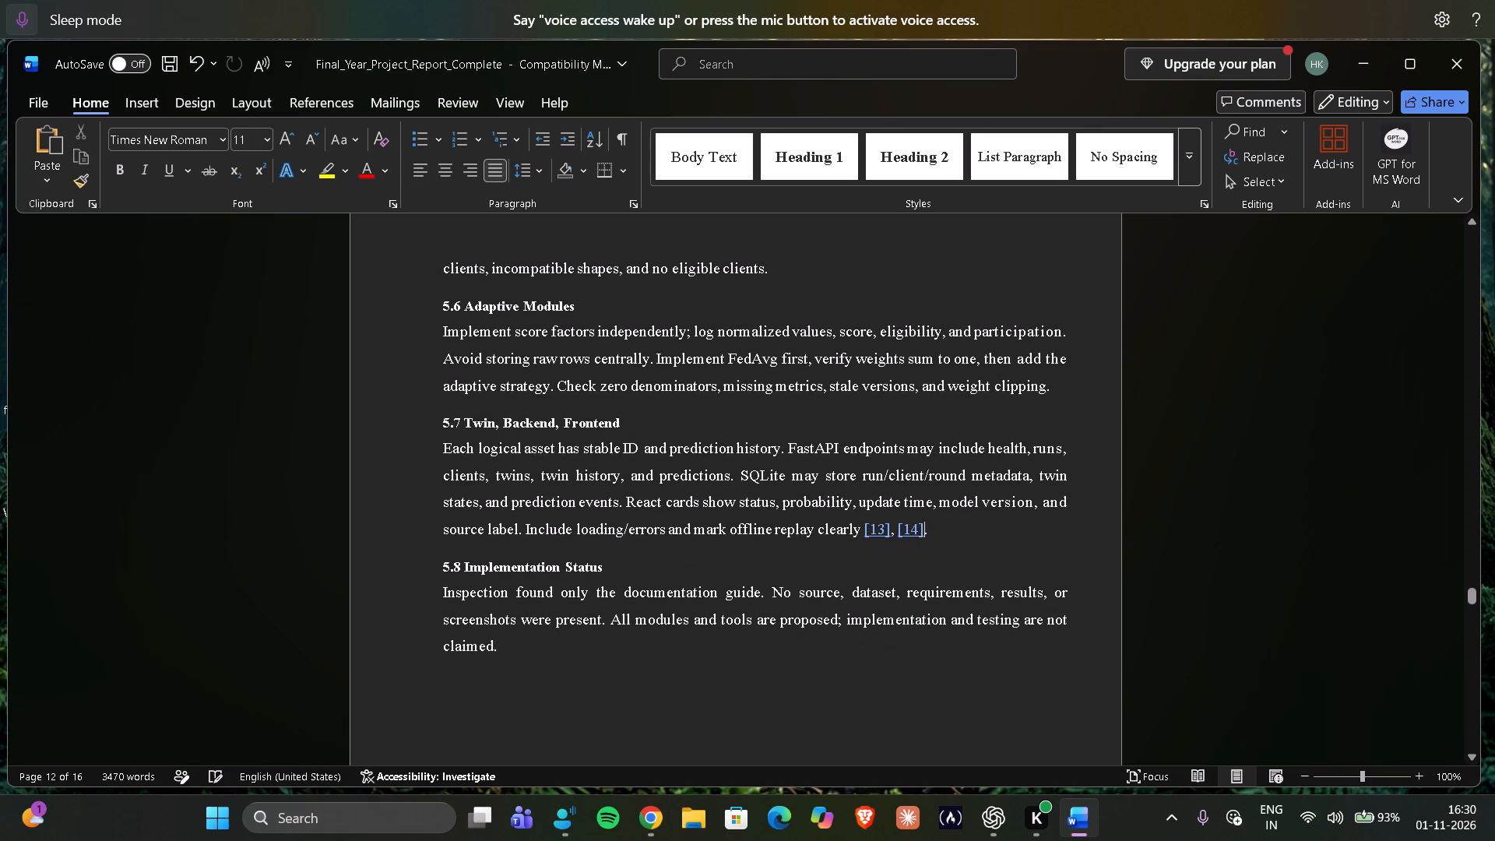
key(BackSpace)
key(BackSpace)
key(BackSpace)
key(BackSpace)
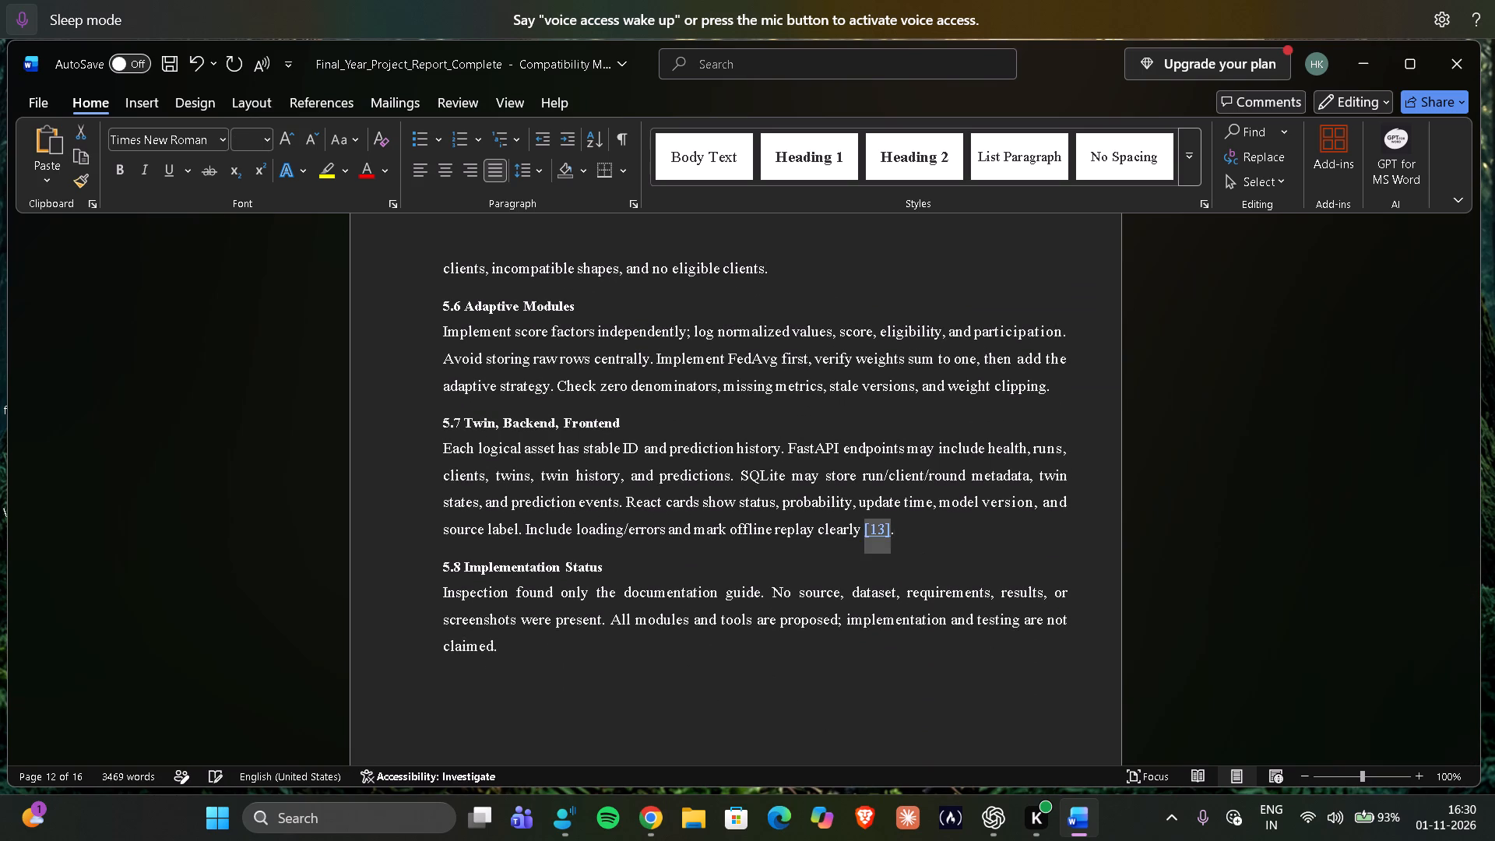
key(BackSpace)
Delete the [12] citation after "classification metric functions" at the end of 6.2 Metrics, keeping the full stop.
scroll(927, 565, down, 5)
scroll(861, 553, down, 10)
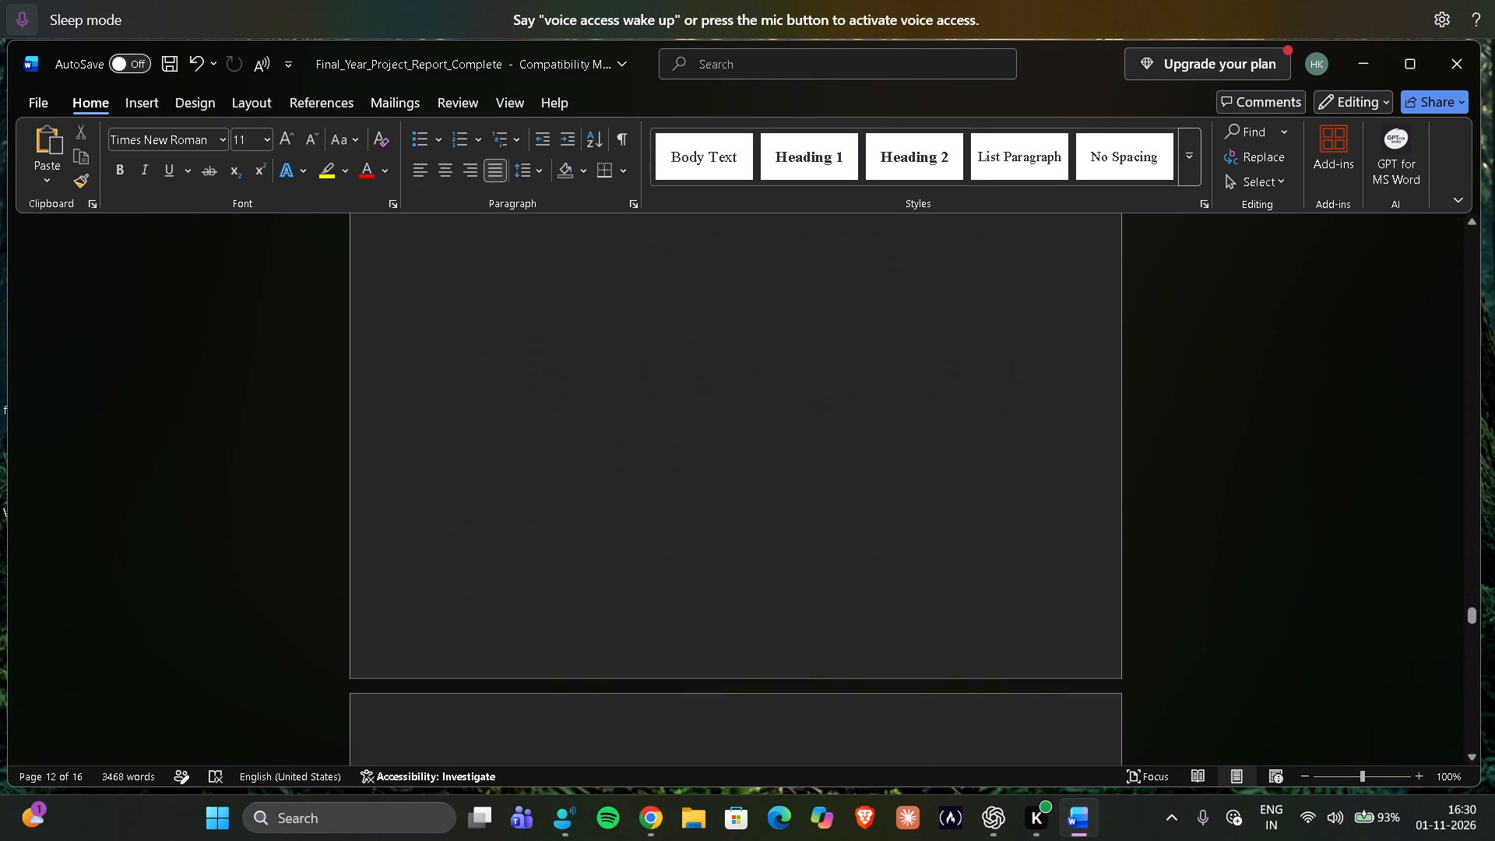
scroll(822, 550, down, 6)
scroll(667, 495, down, 4)
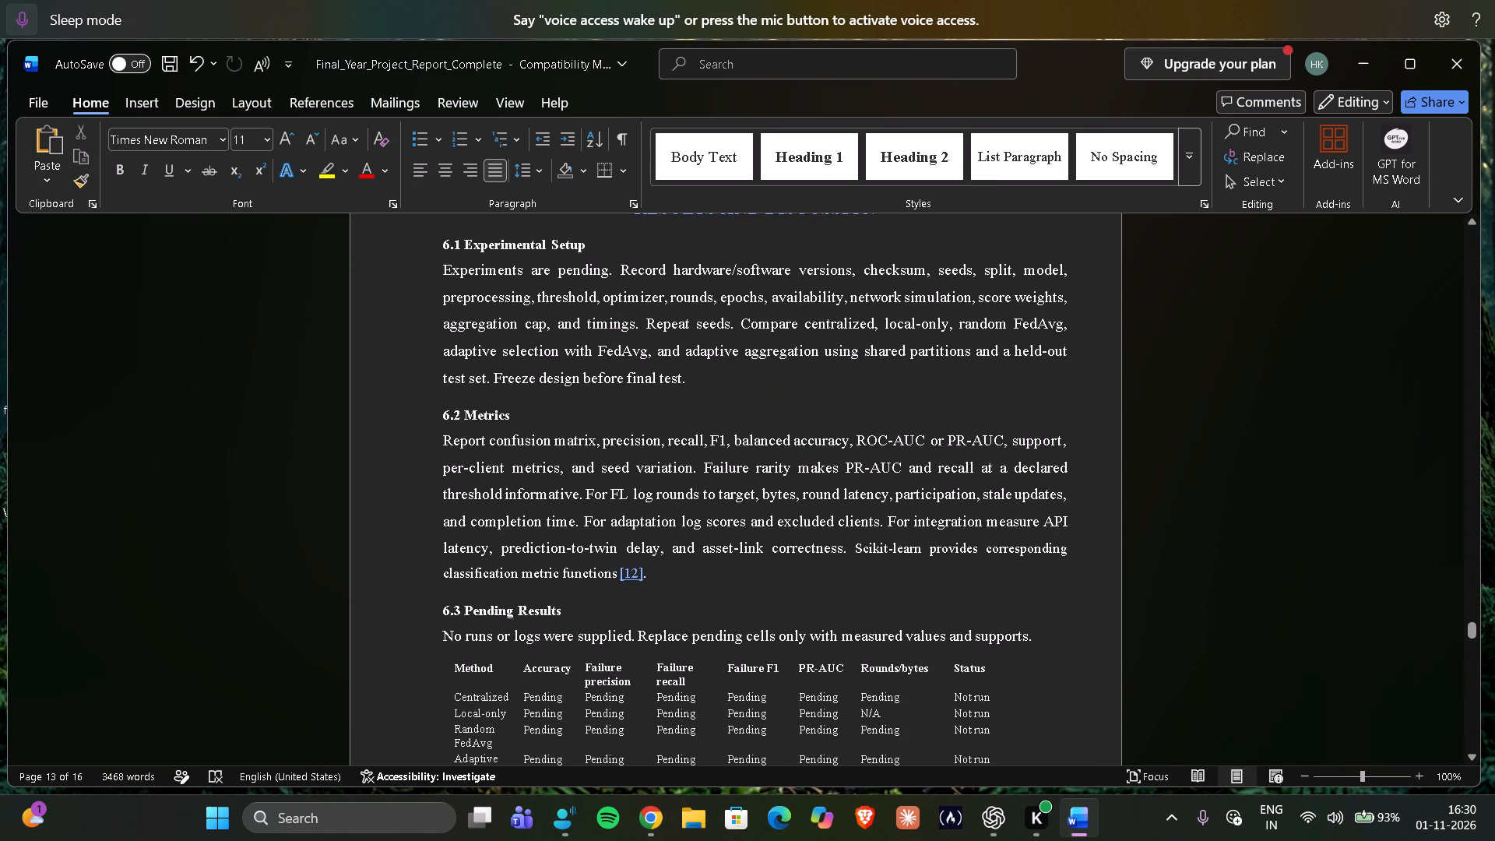
click(642, 574)
key(BackSpace)
key(BackSpace)
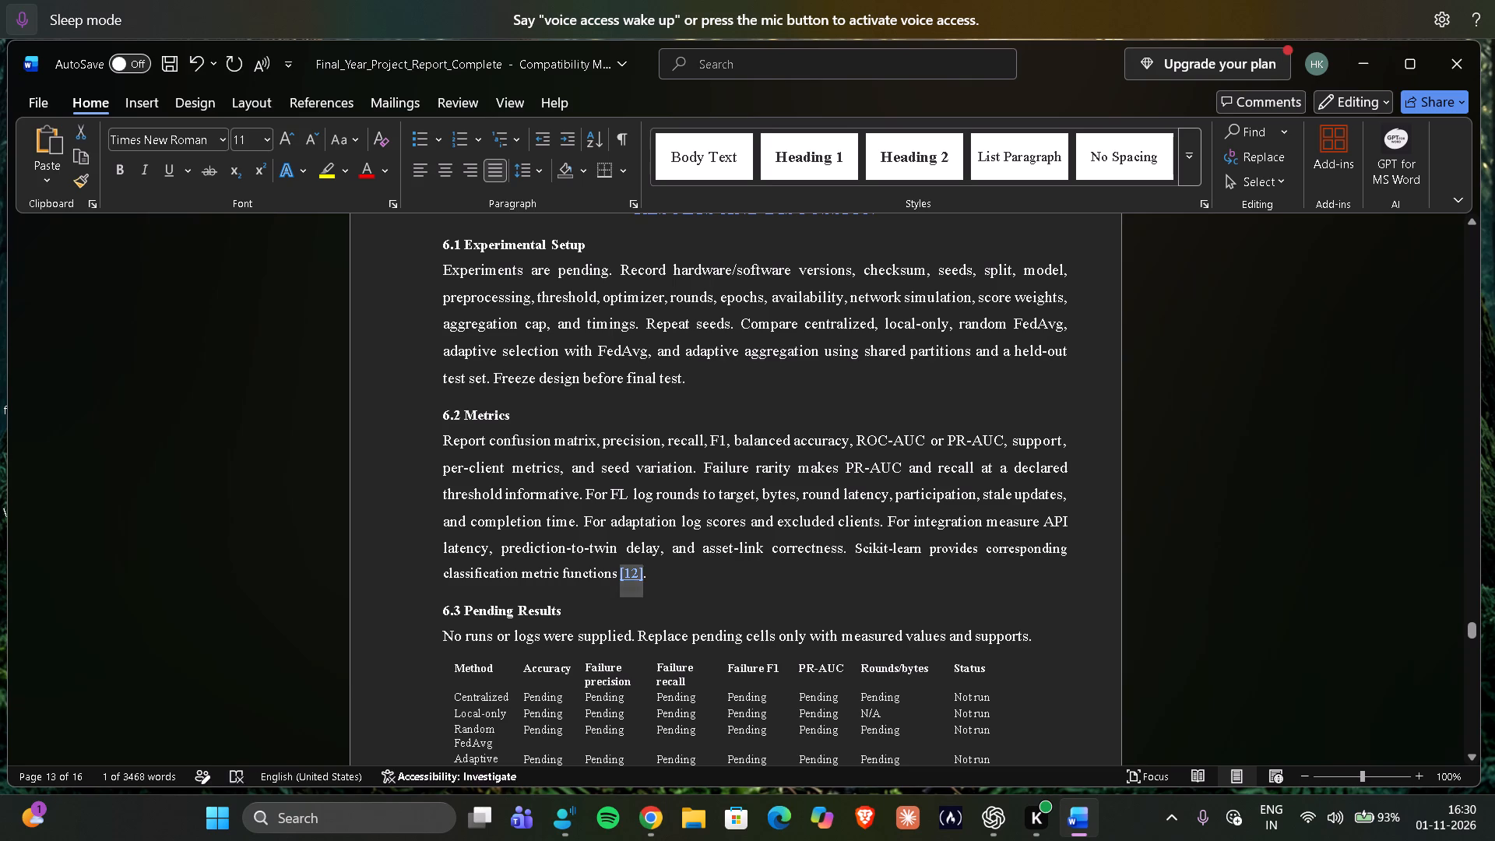
Check the rest of the report from 6.3 Pending Results through the References list for remaining in-text citations.
scroll(616, 590, down, 13)
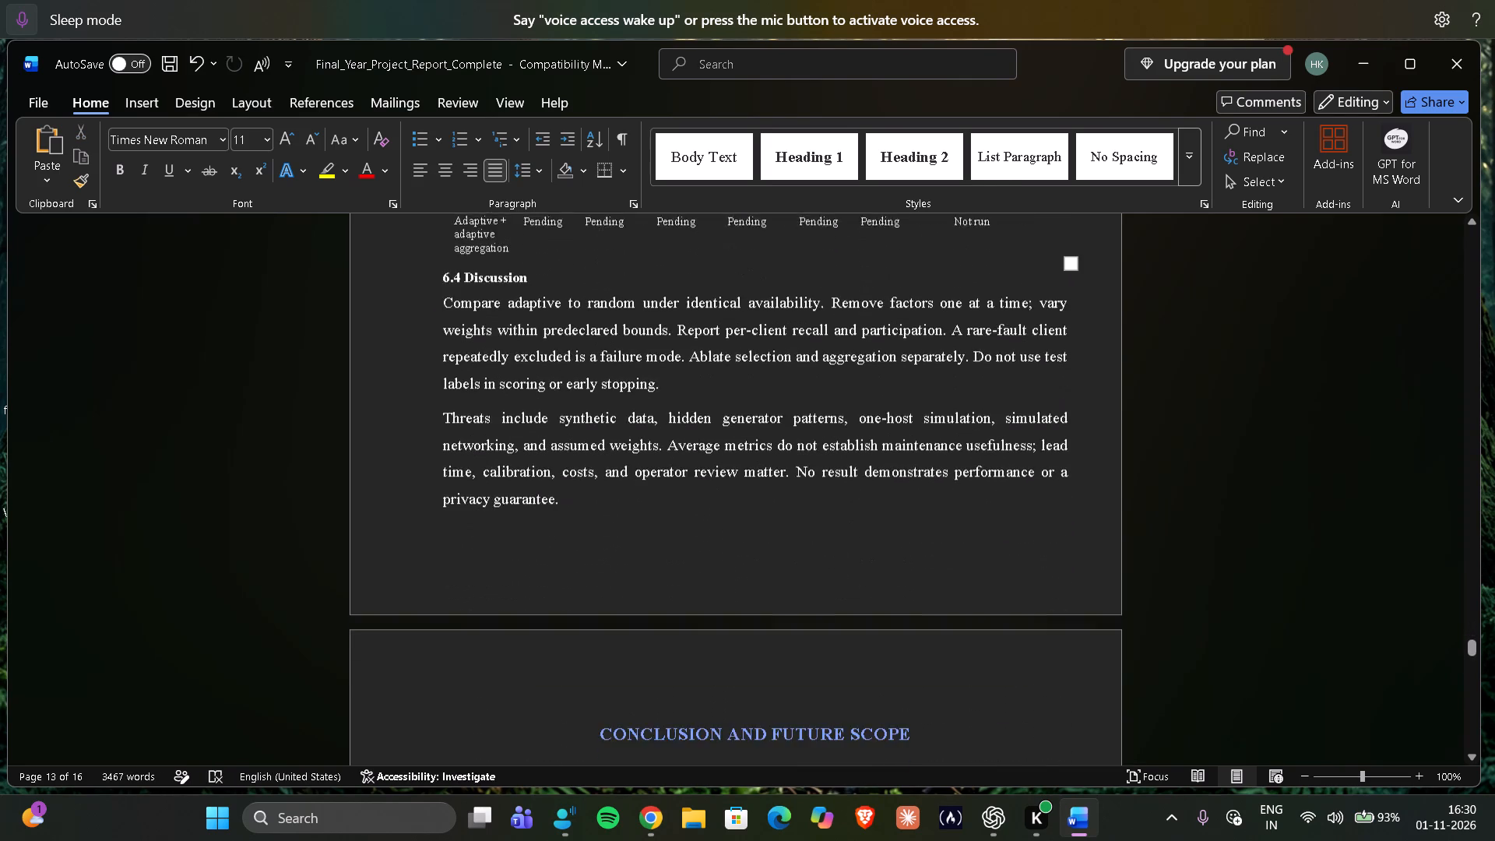
scroll(617, 533, down, 20)
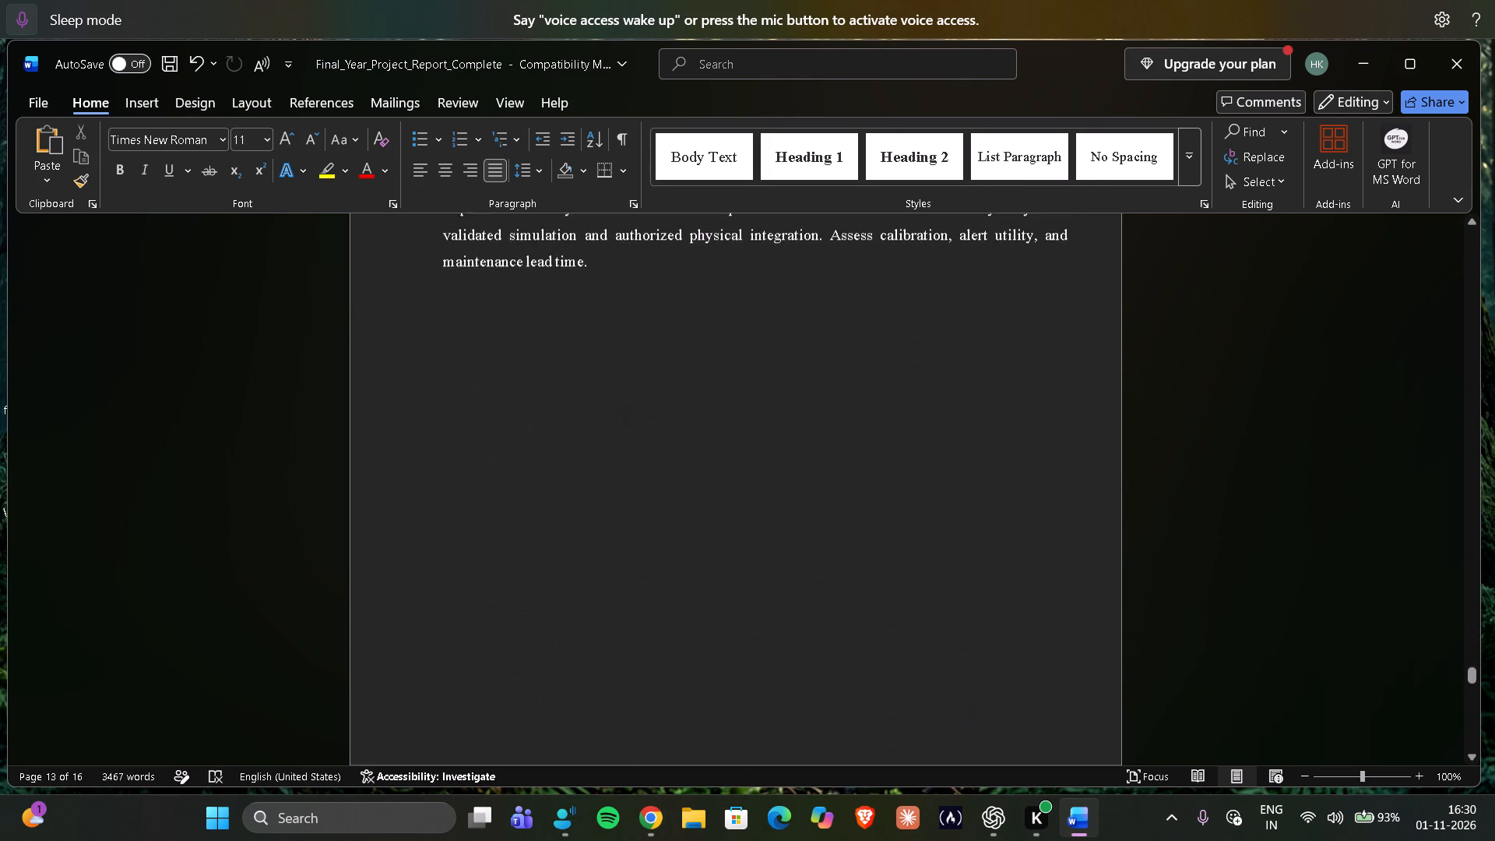
scroll(621, 516, down, 17)
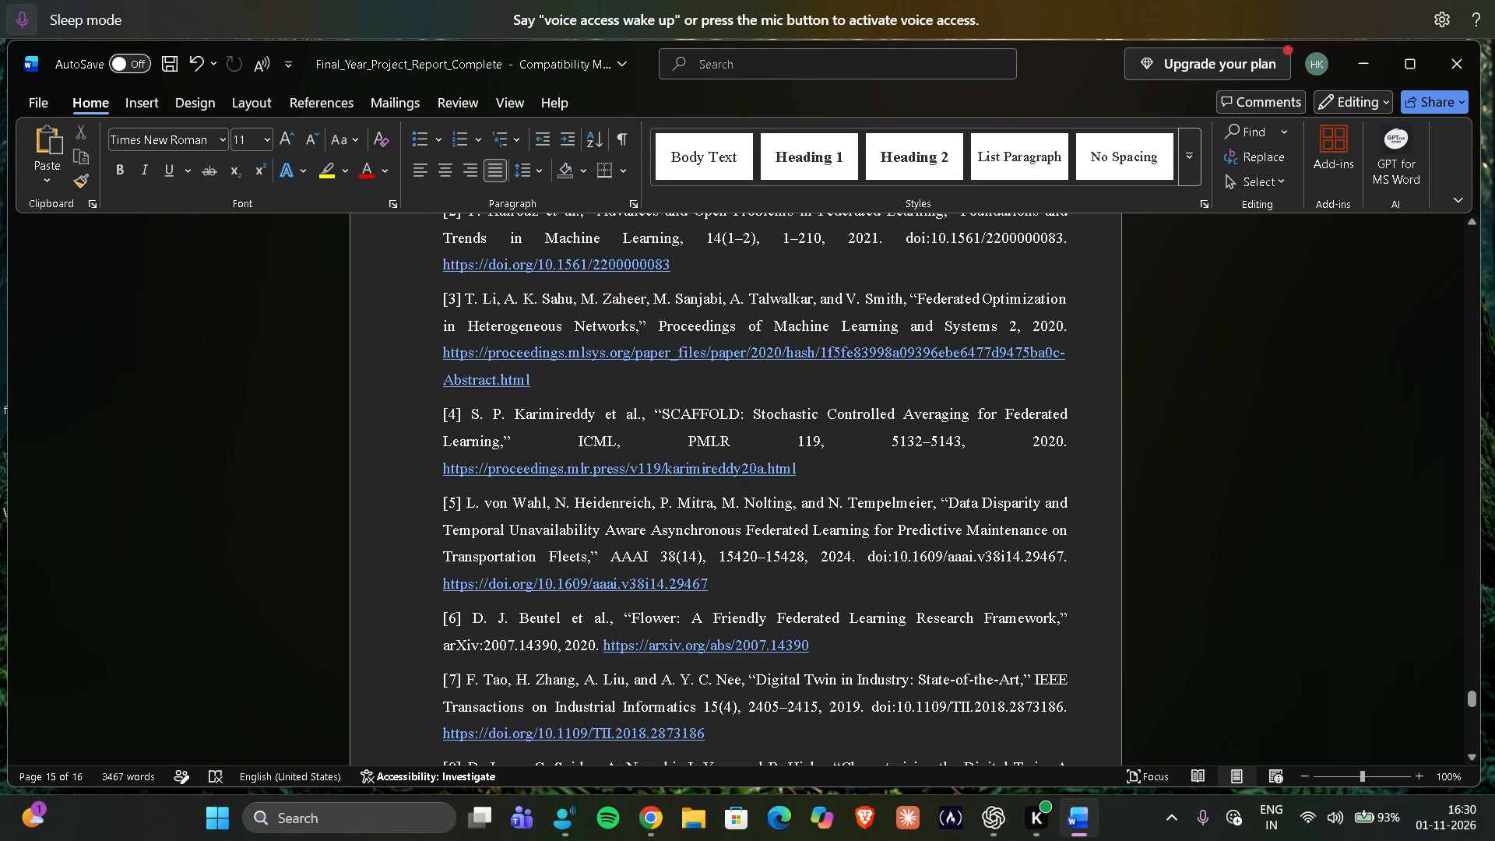
scroll(640, 527, down, 18)
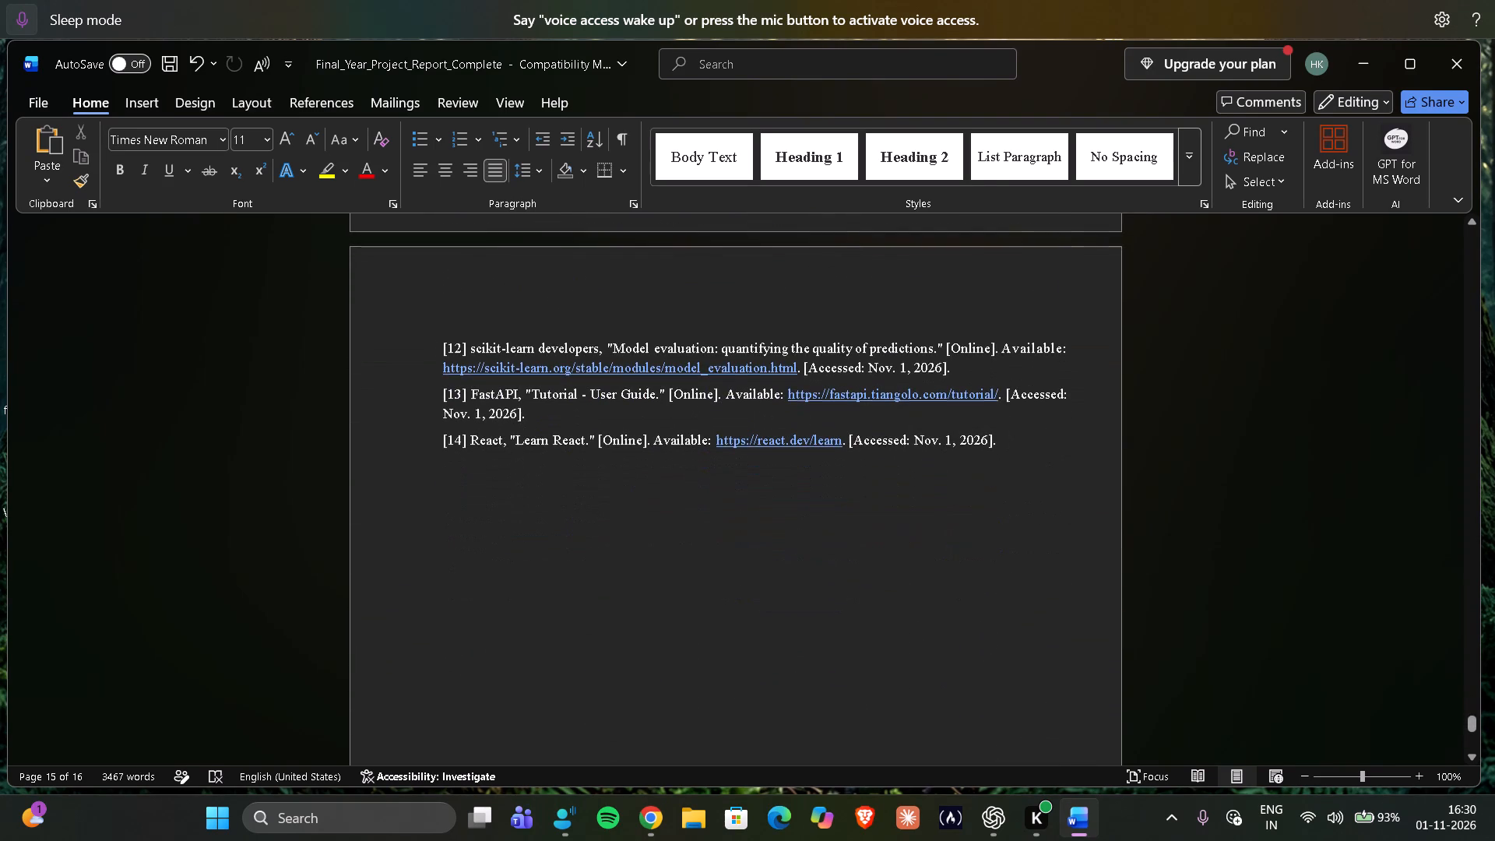
scroll(669, 538, down, 6)
scroll(669, 538, up, 20)
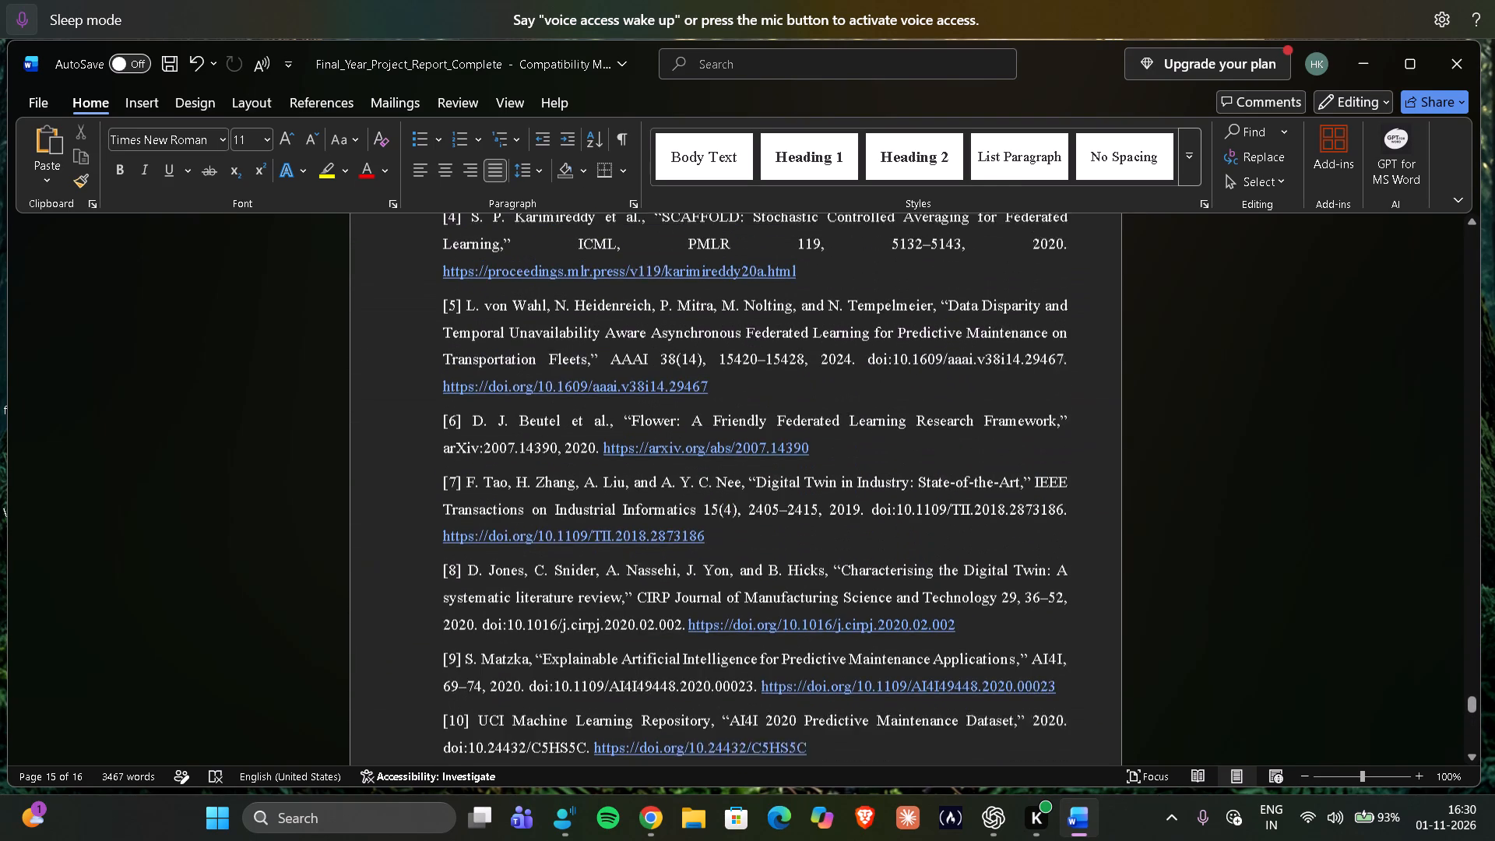
scroll(656, 583, down, 3)
scroll(655, 589, up, 10)
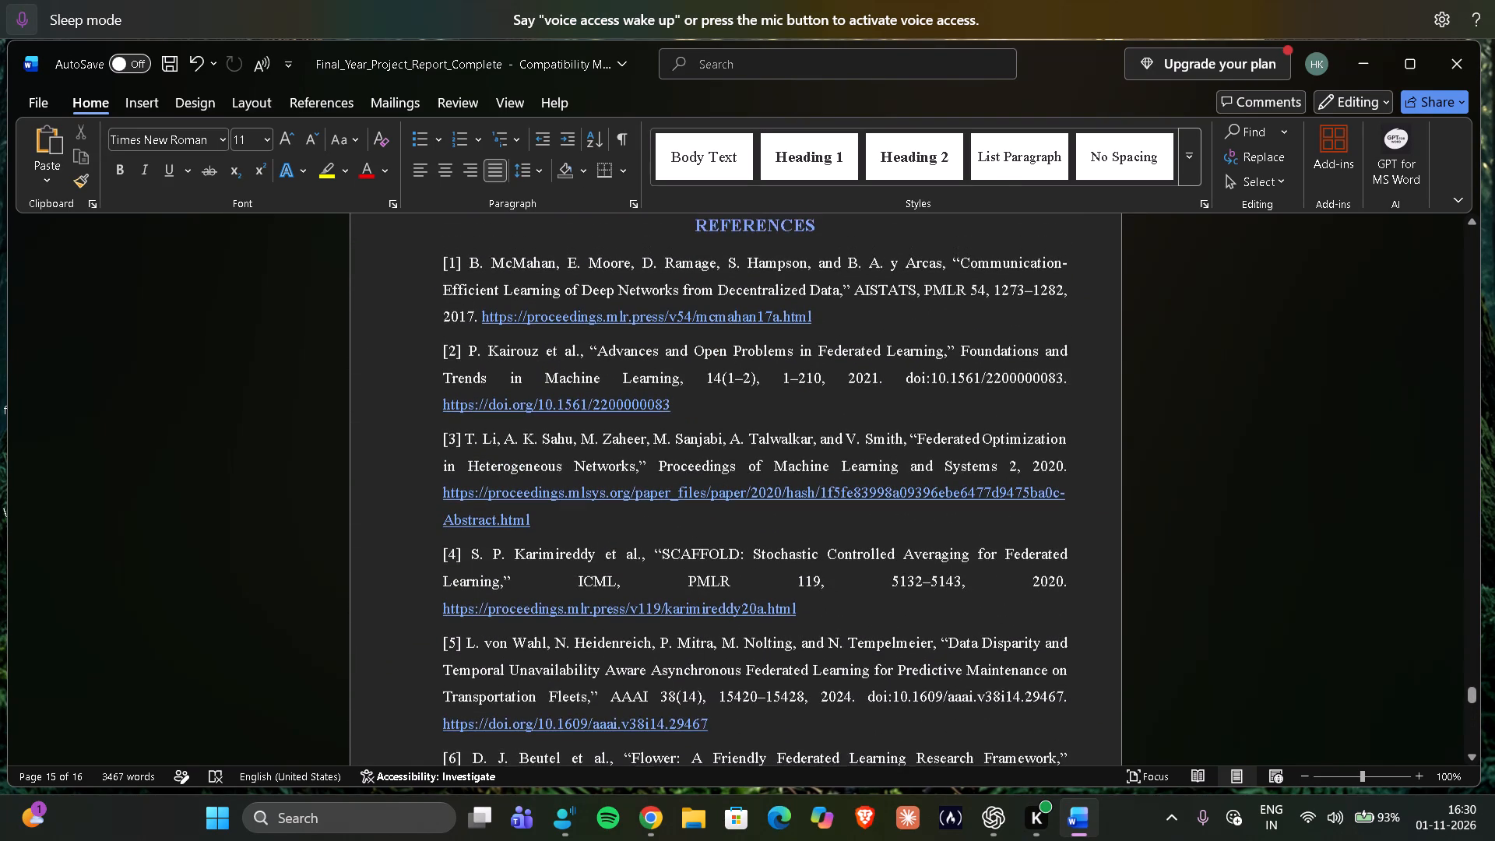
scroll(681, 560, up, 3)
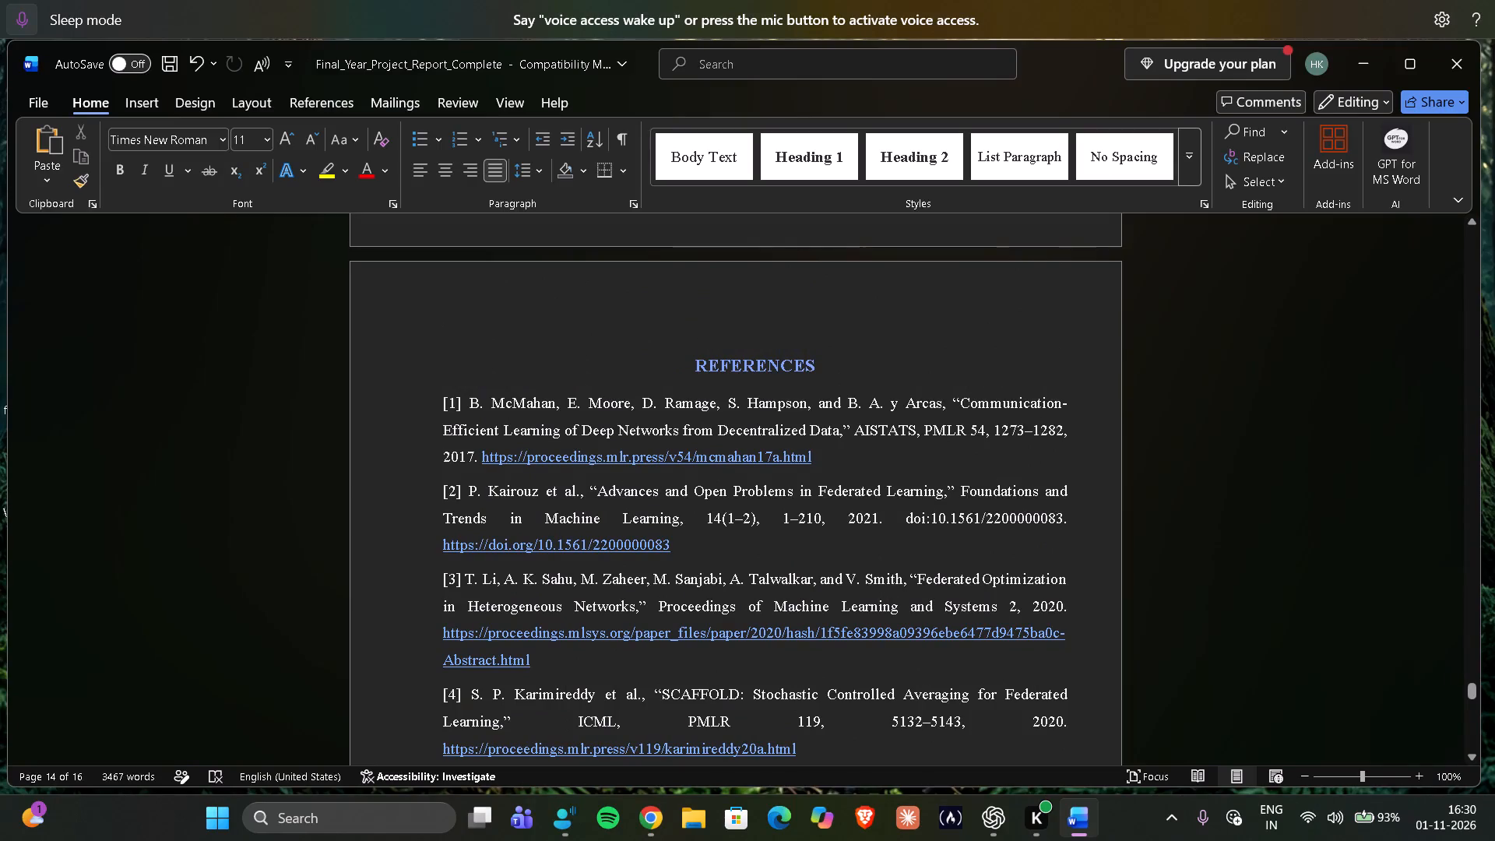
Save the report as Word document Final_Year_Project_Report_Complete in Downloads, replacing the existing file, and accept the newest-format upgrade without being asked again.
click(26, 100)
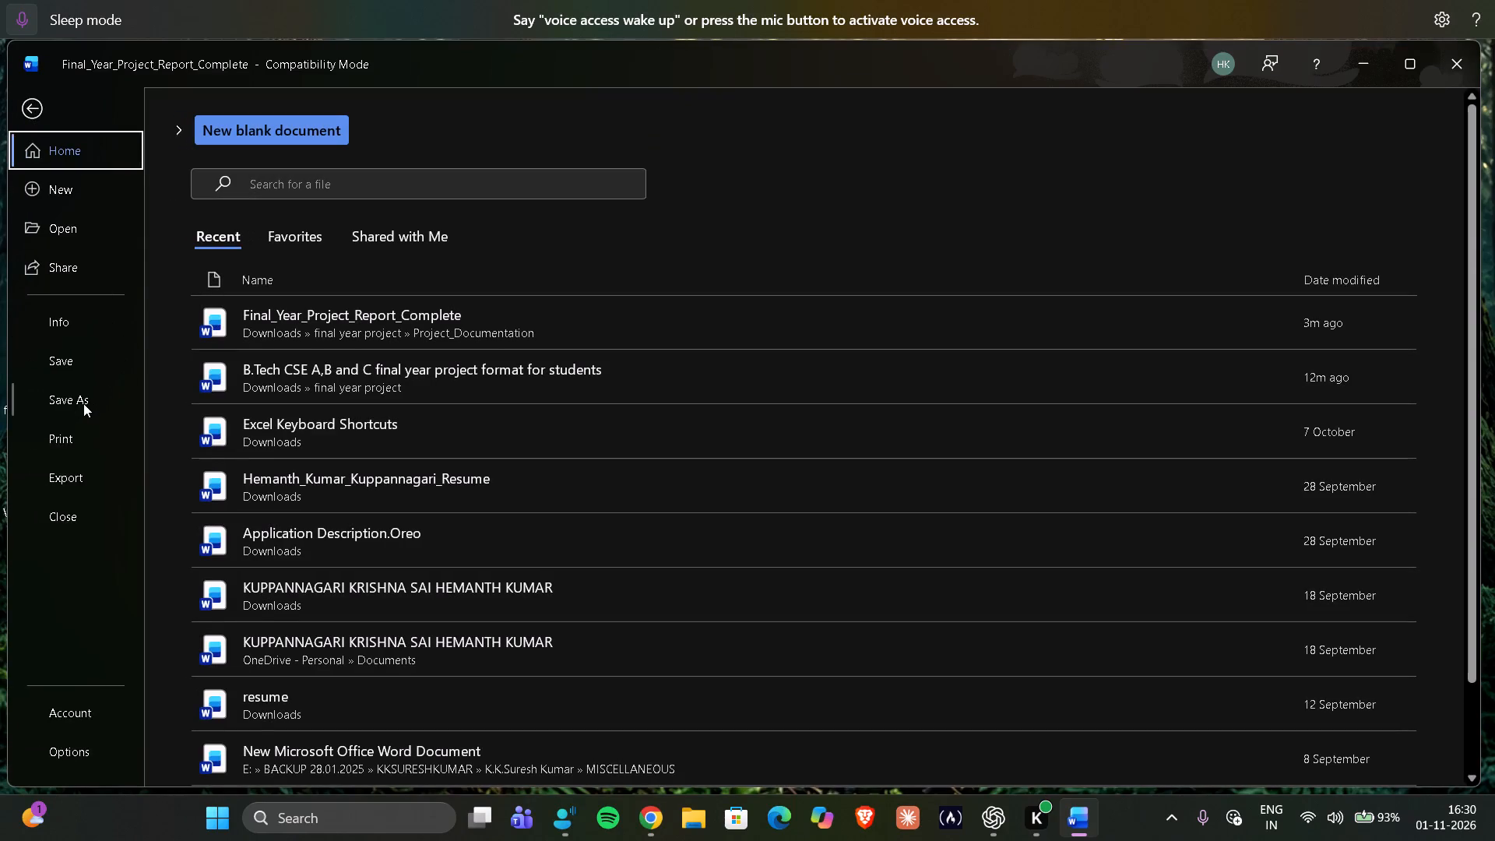
click(83, 403)
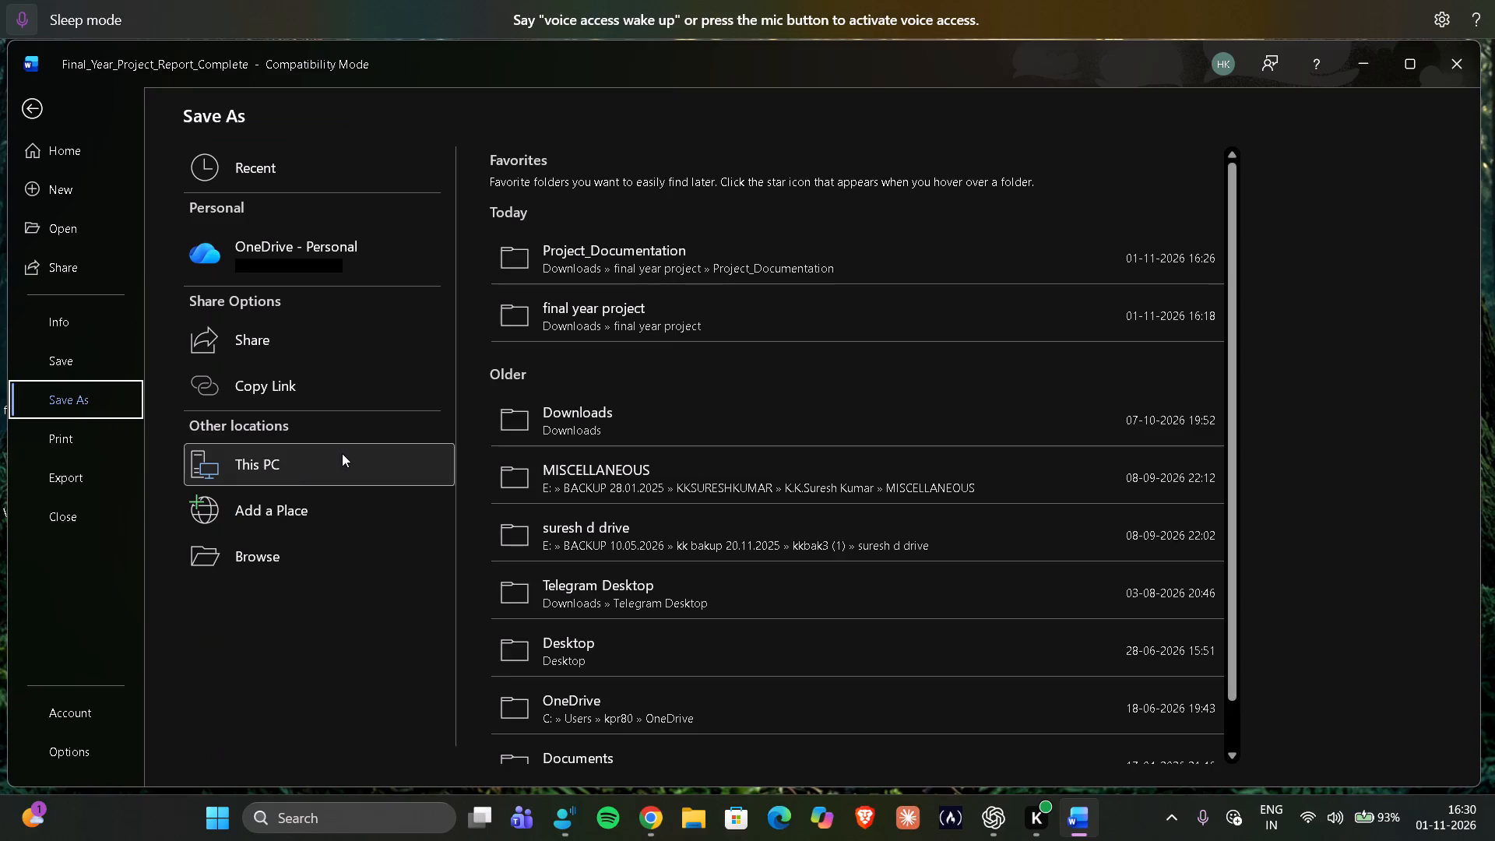
click(689, 410)
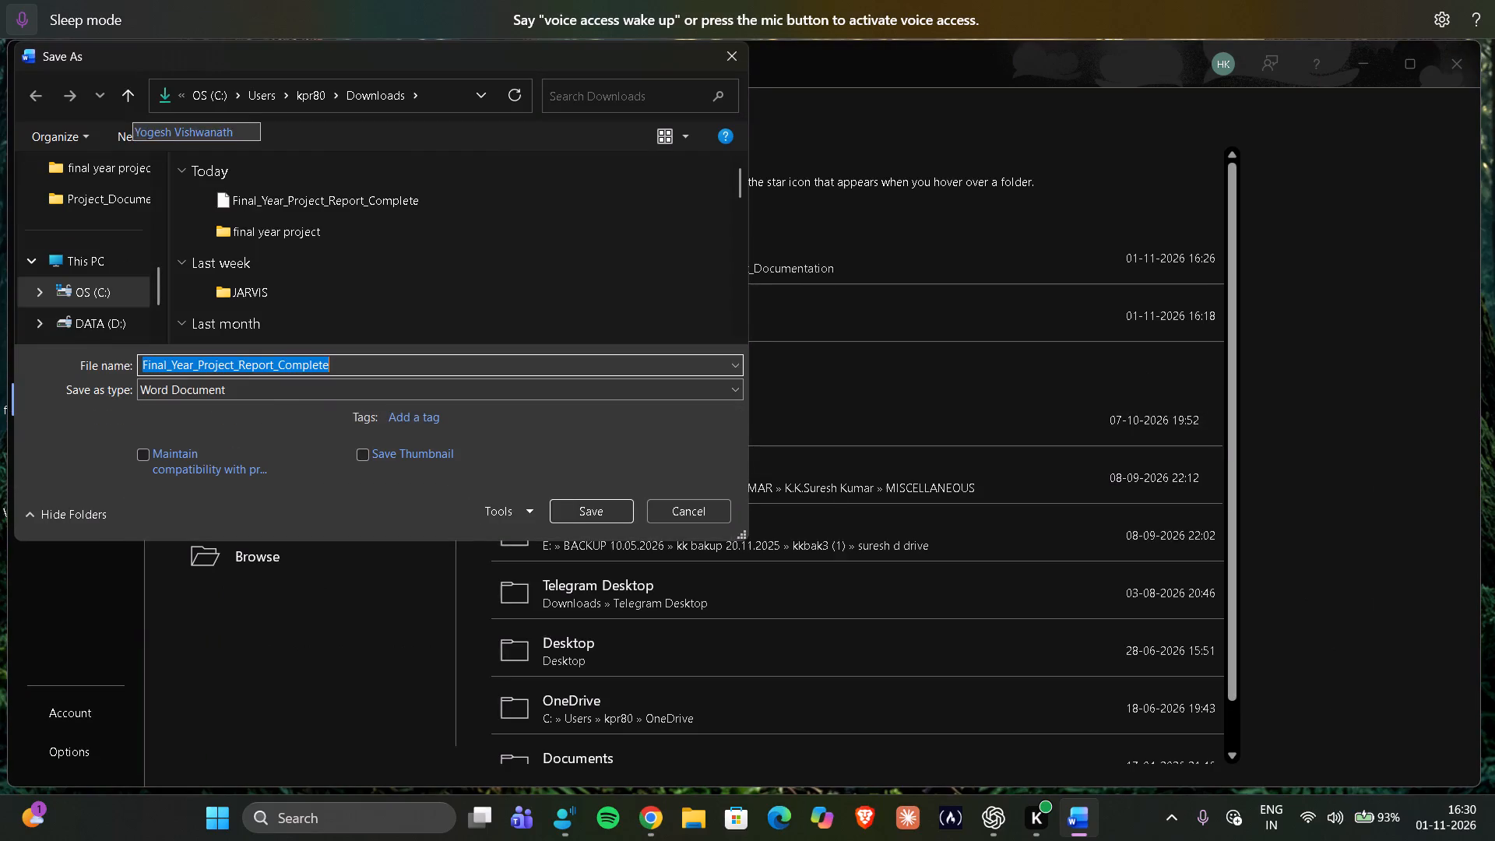
scroll(79, 243, up, 3)
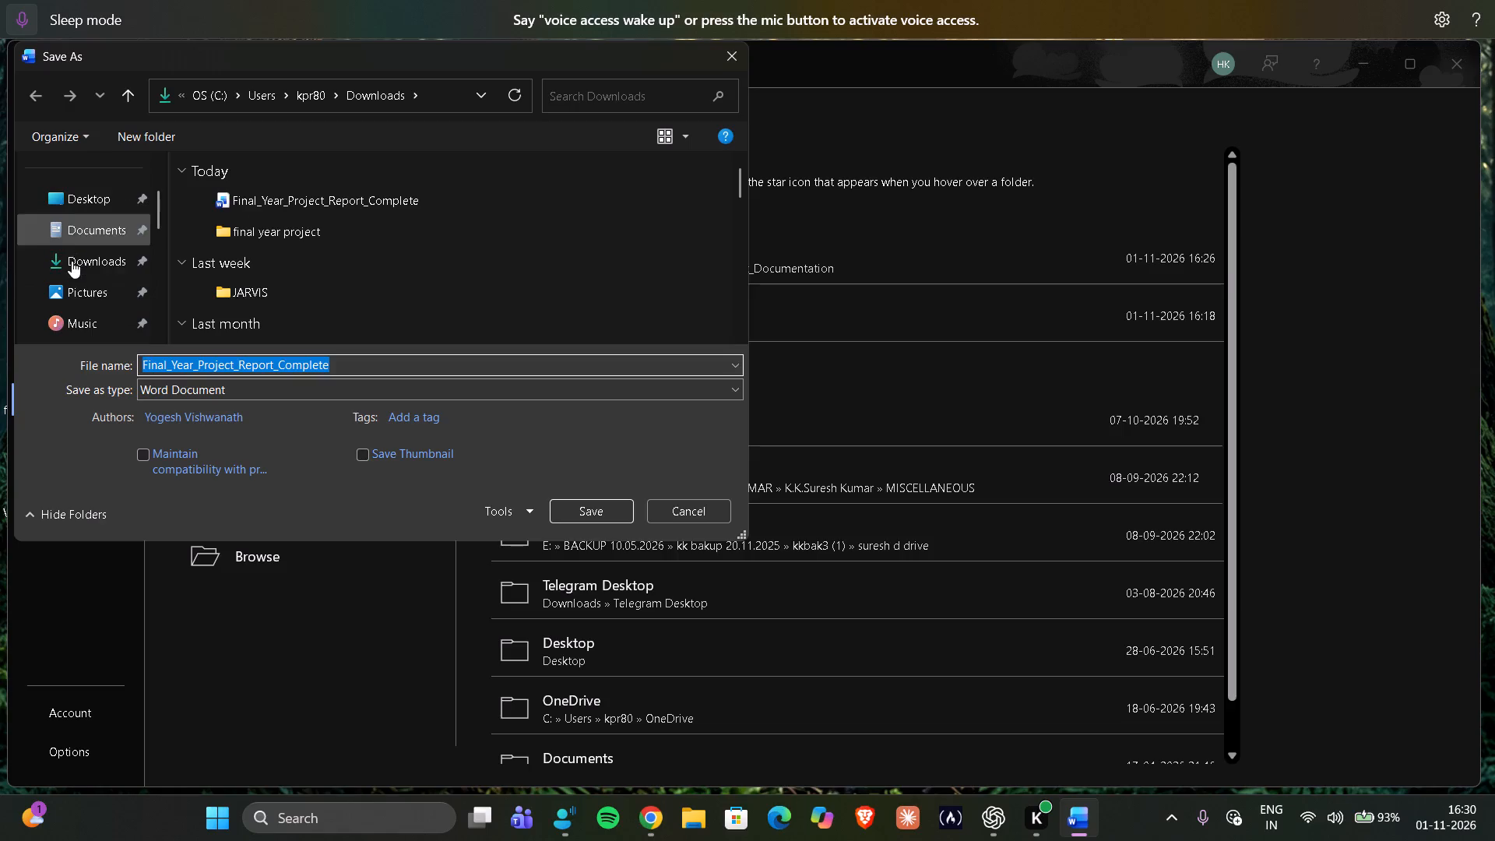
click(72, 261)
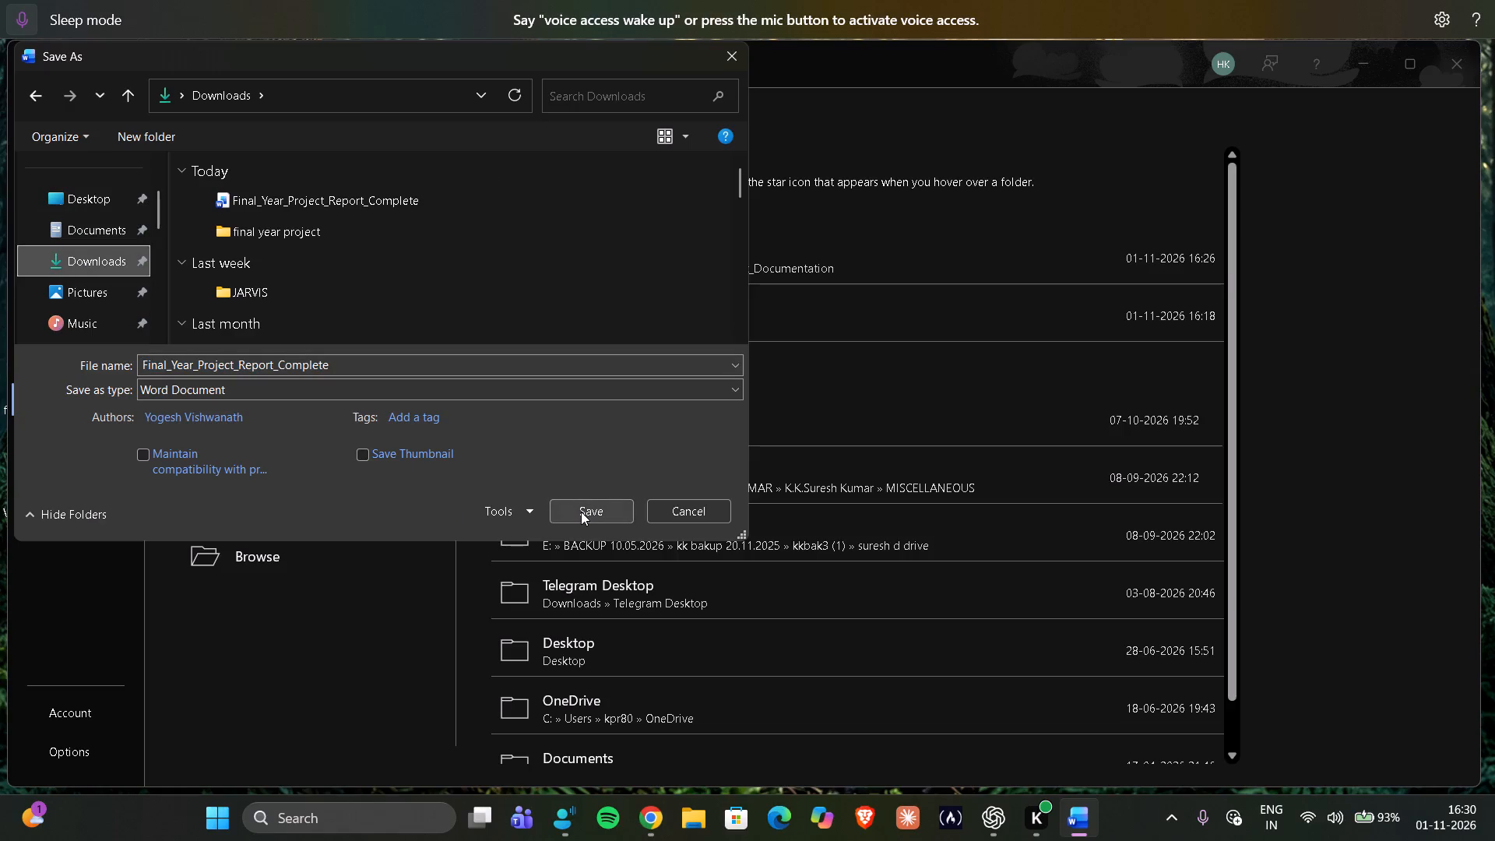
click(581, 512)
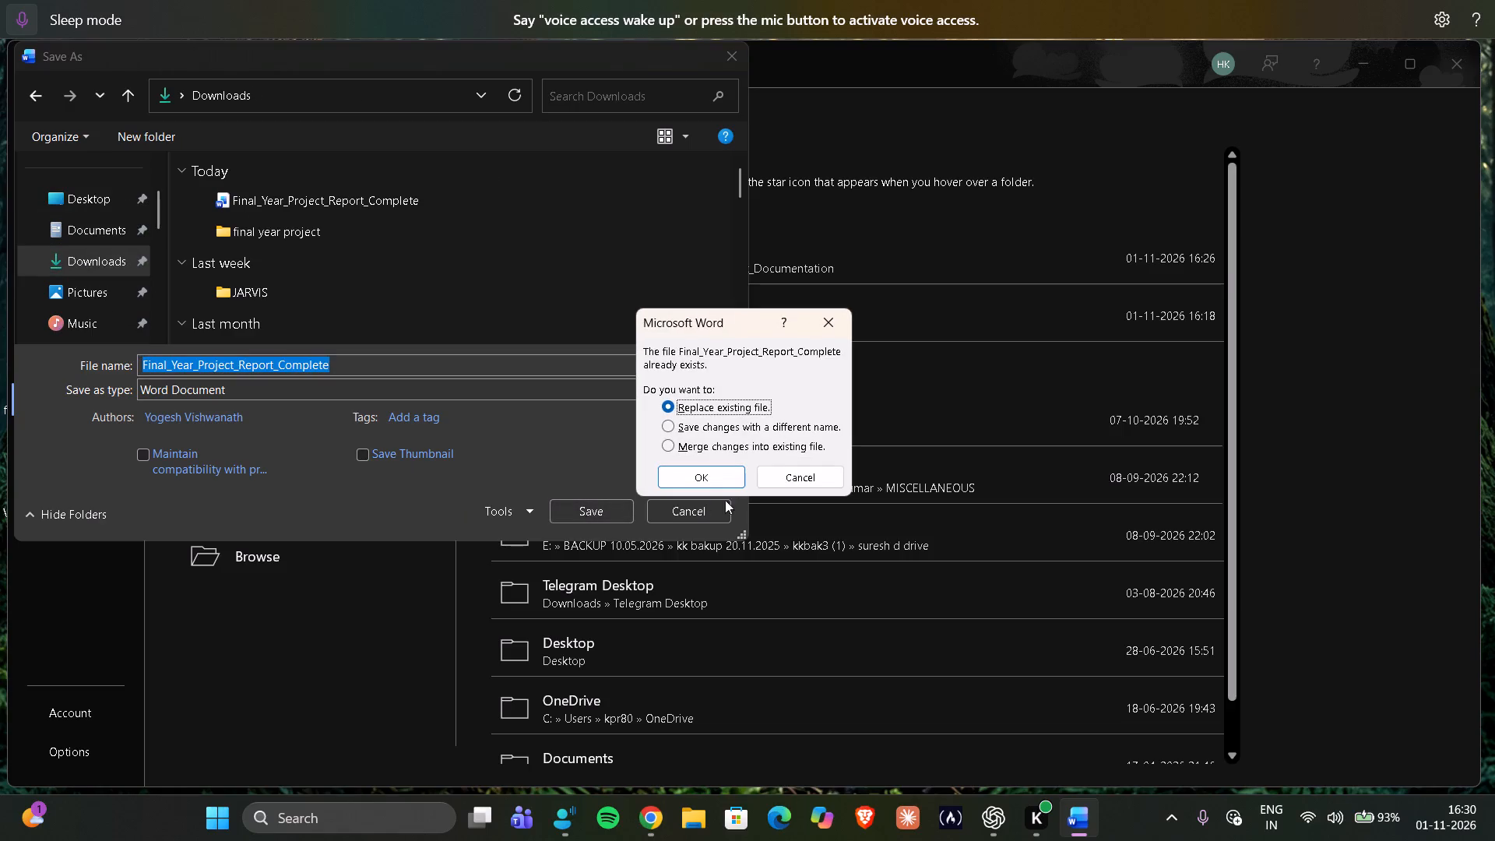
click(717, 478)
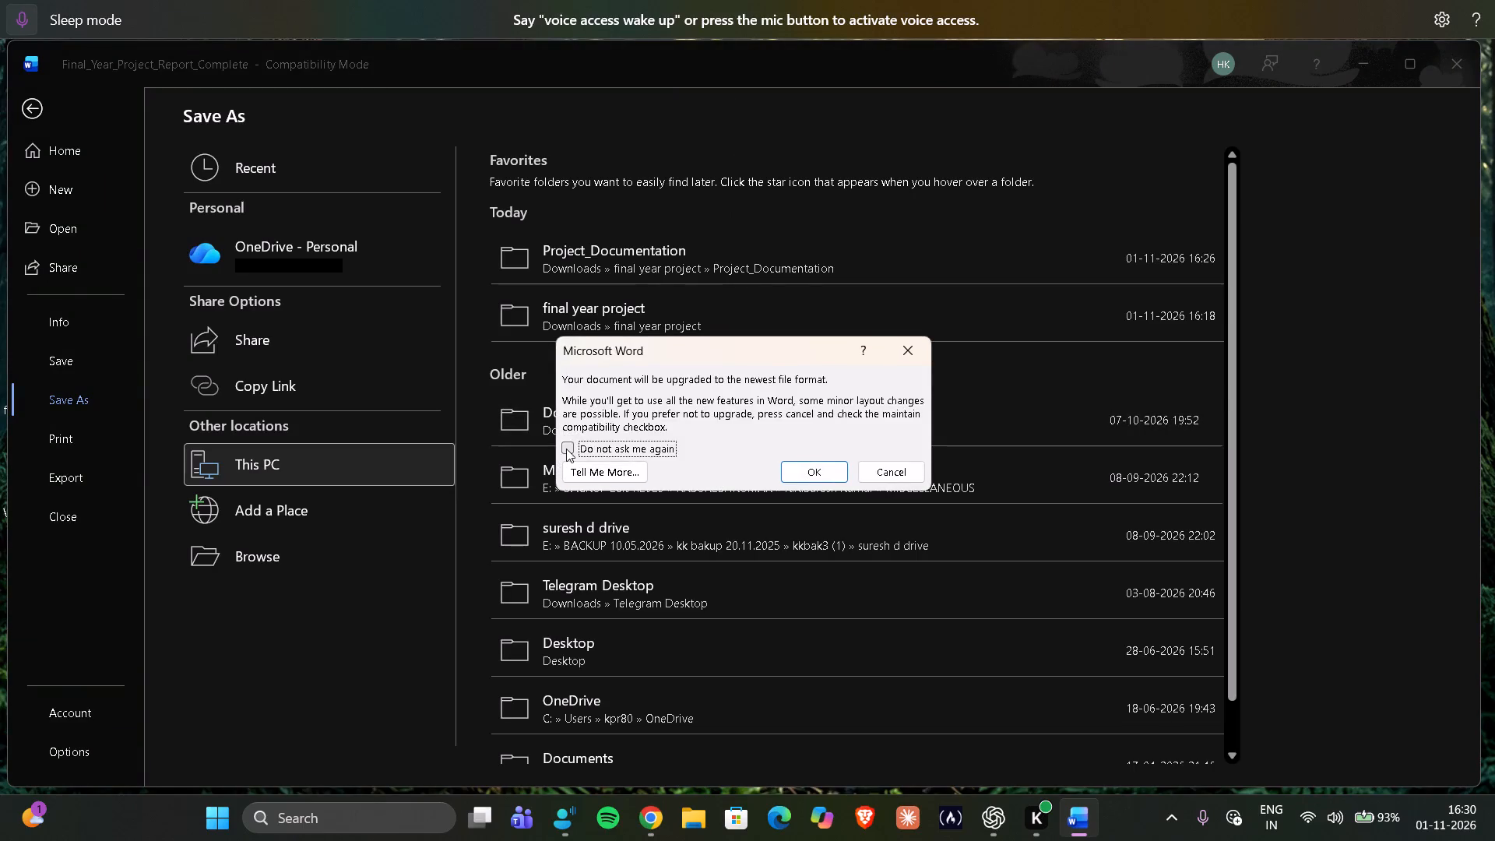
click(566, 449)
click(806, 467)
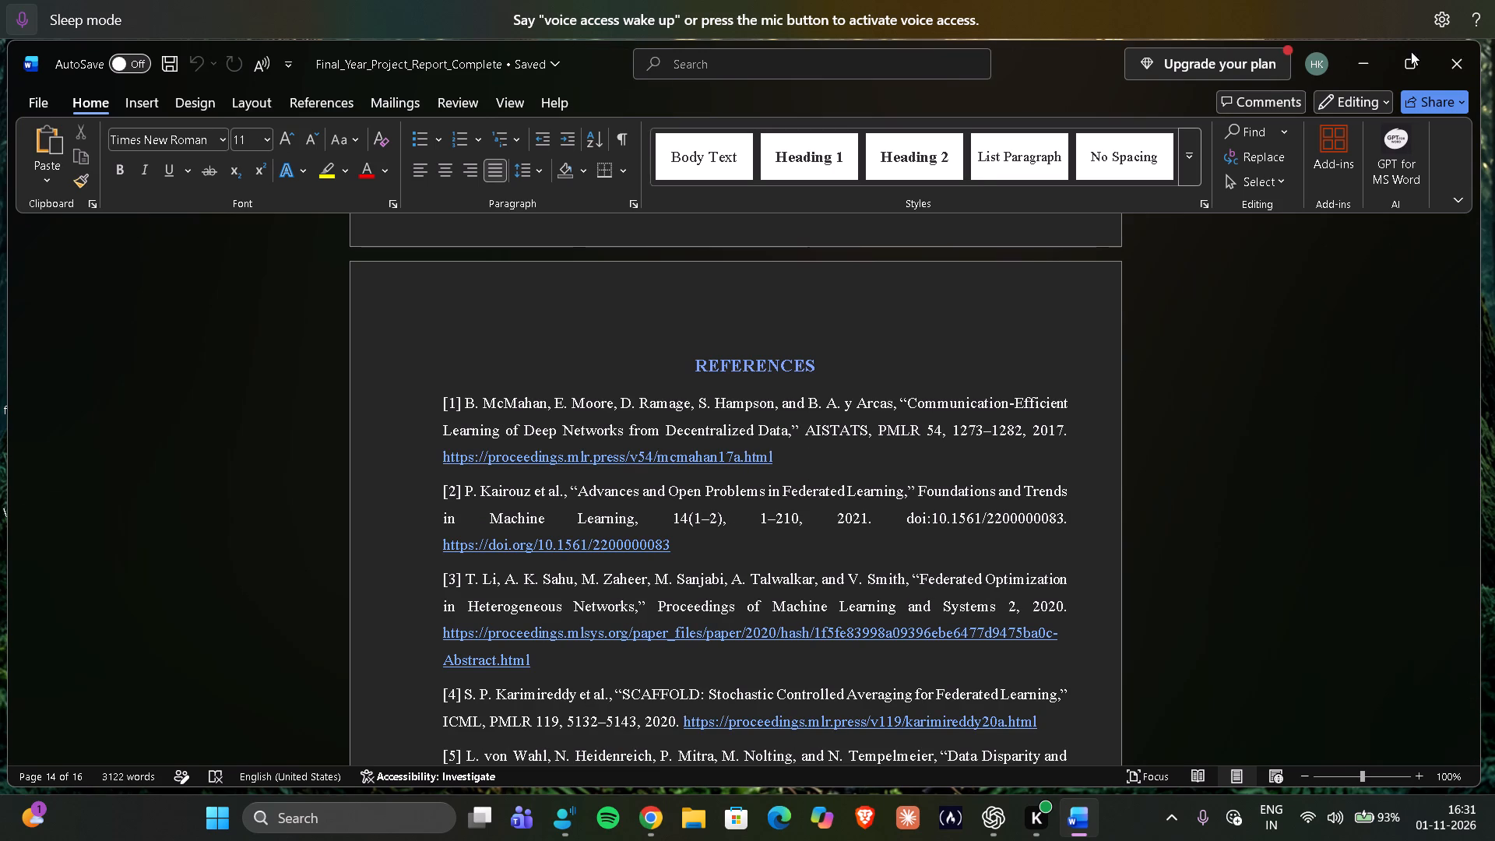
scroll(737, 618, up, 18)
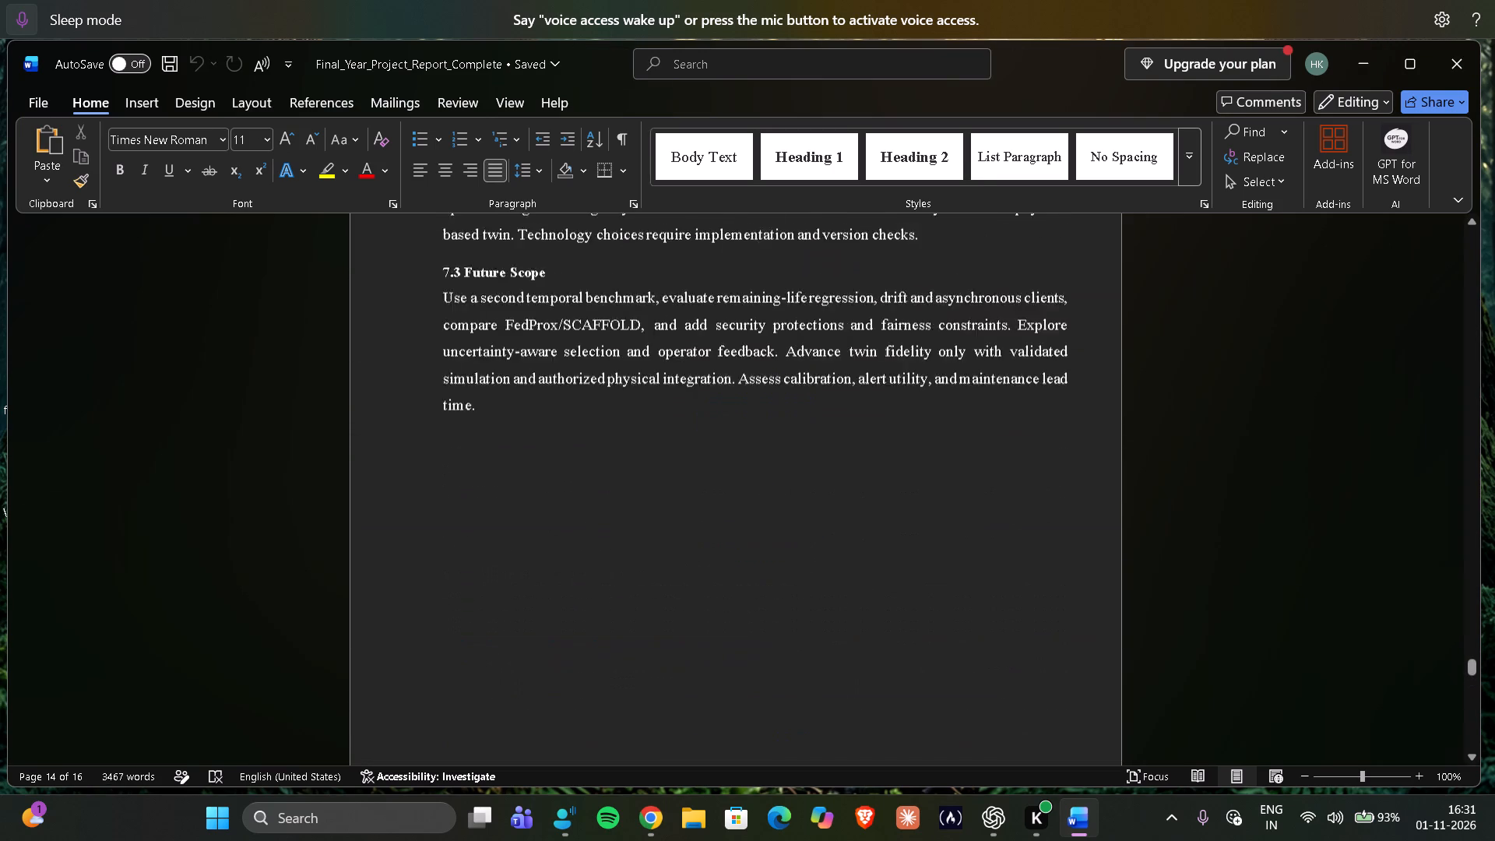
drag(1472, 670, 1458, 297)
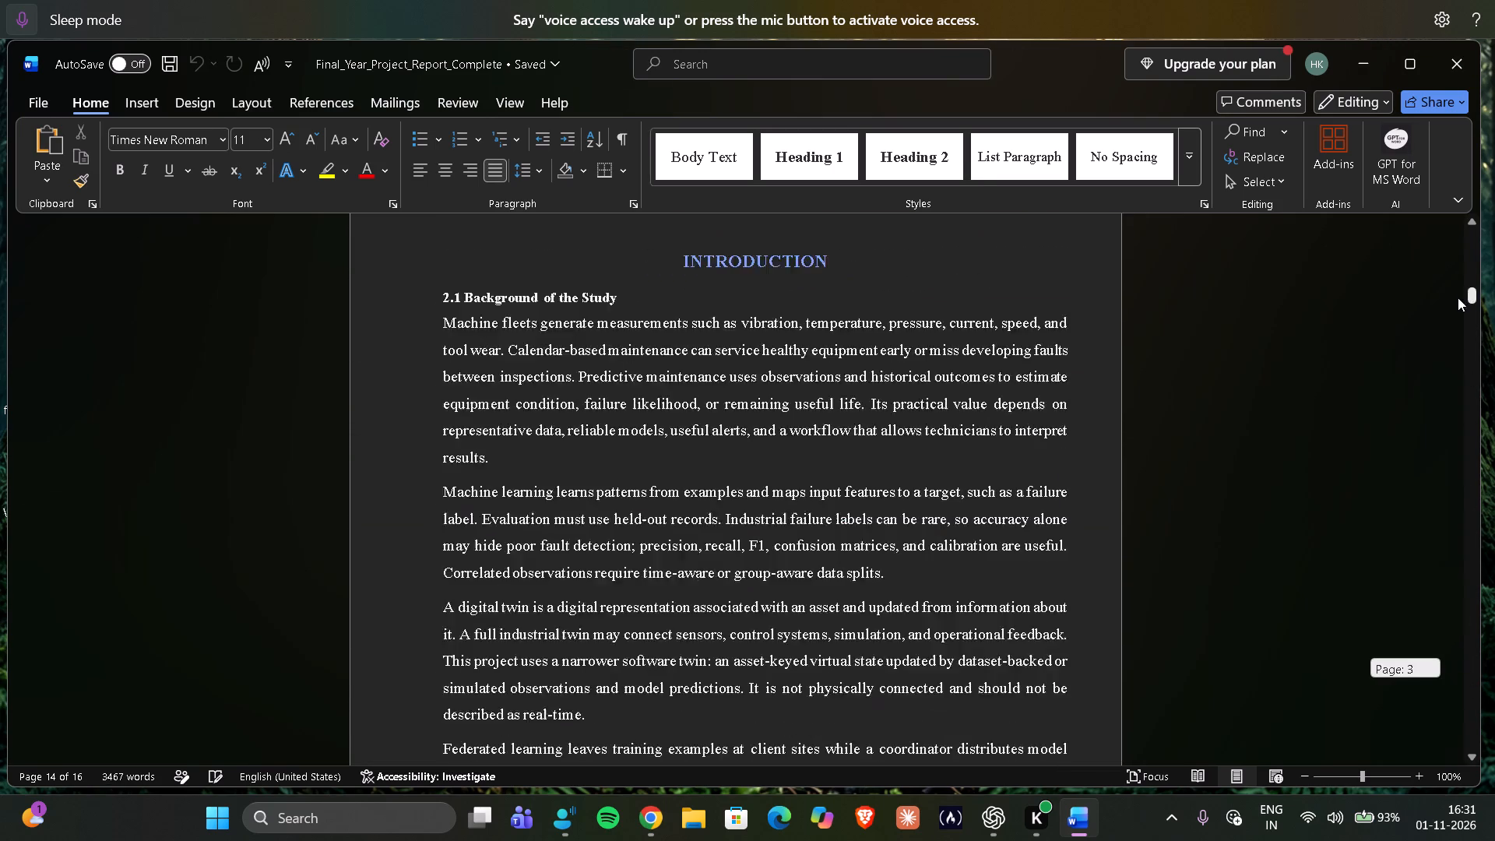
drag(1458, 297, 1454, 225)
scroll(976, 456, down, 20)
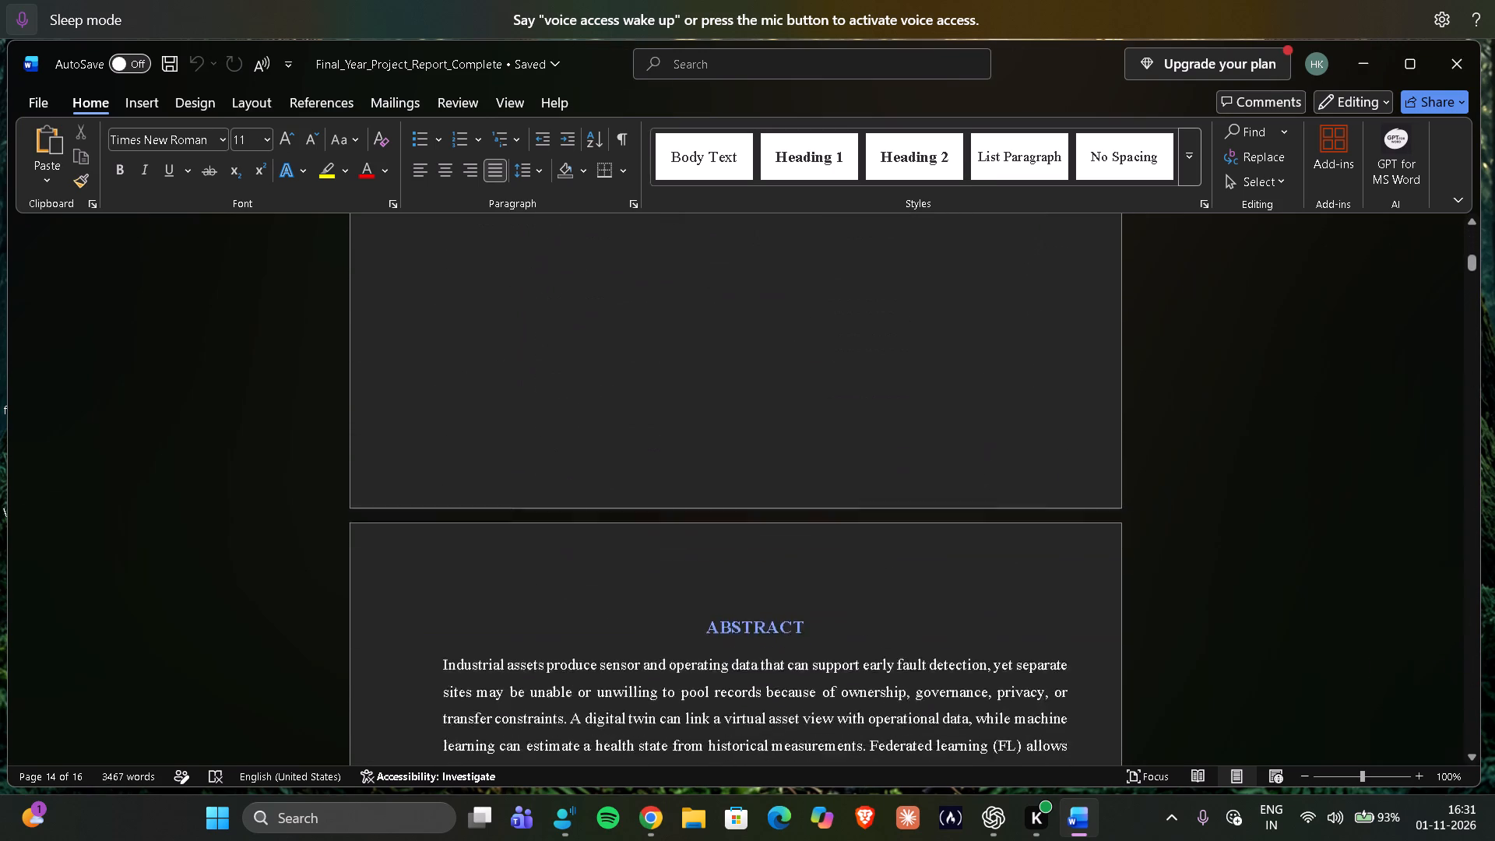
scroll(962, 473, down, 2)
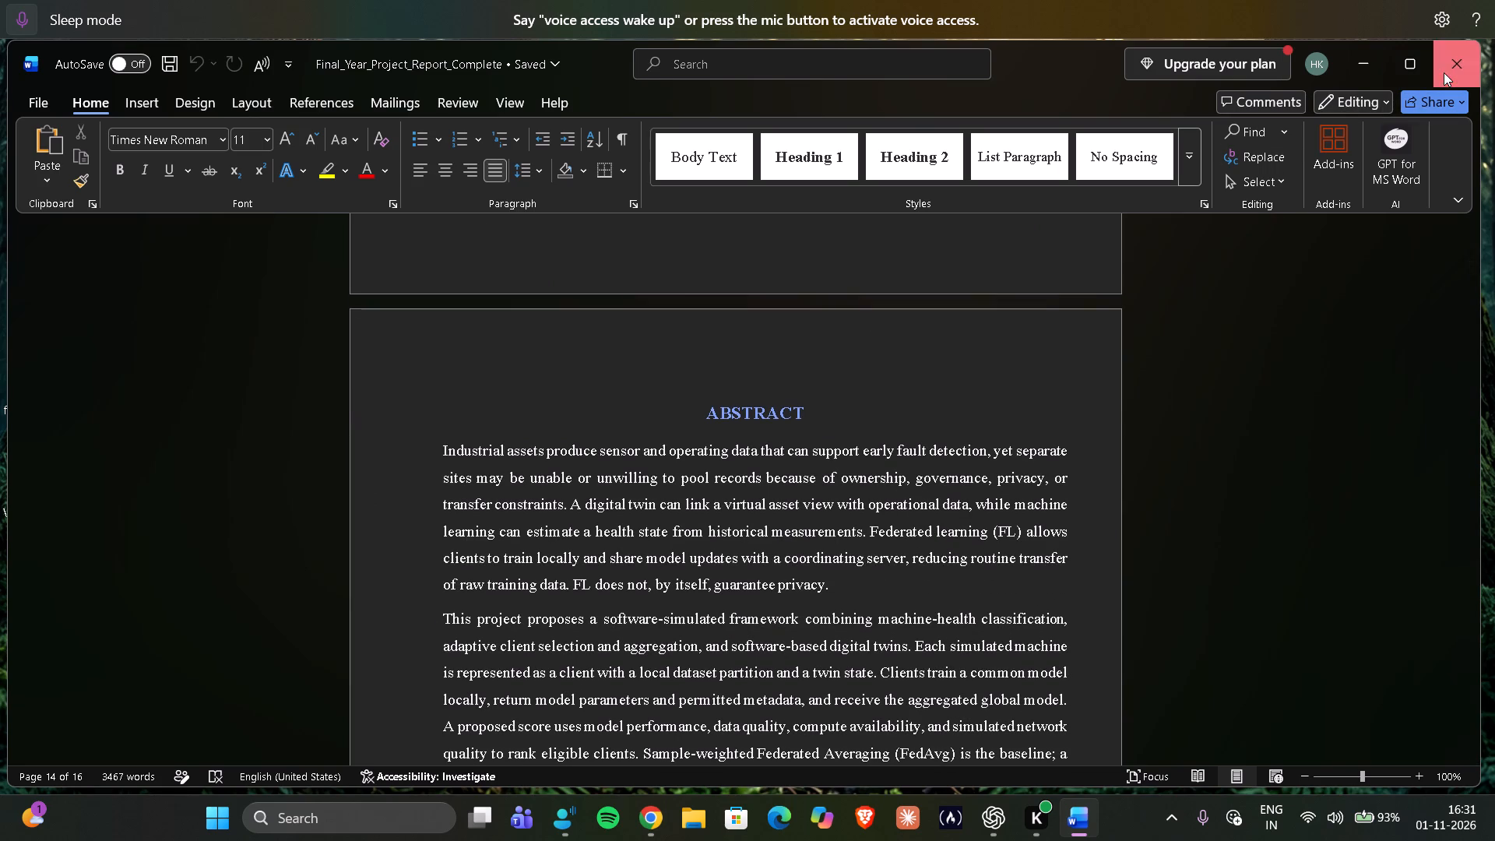
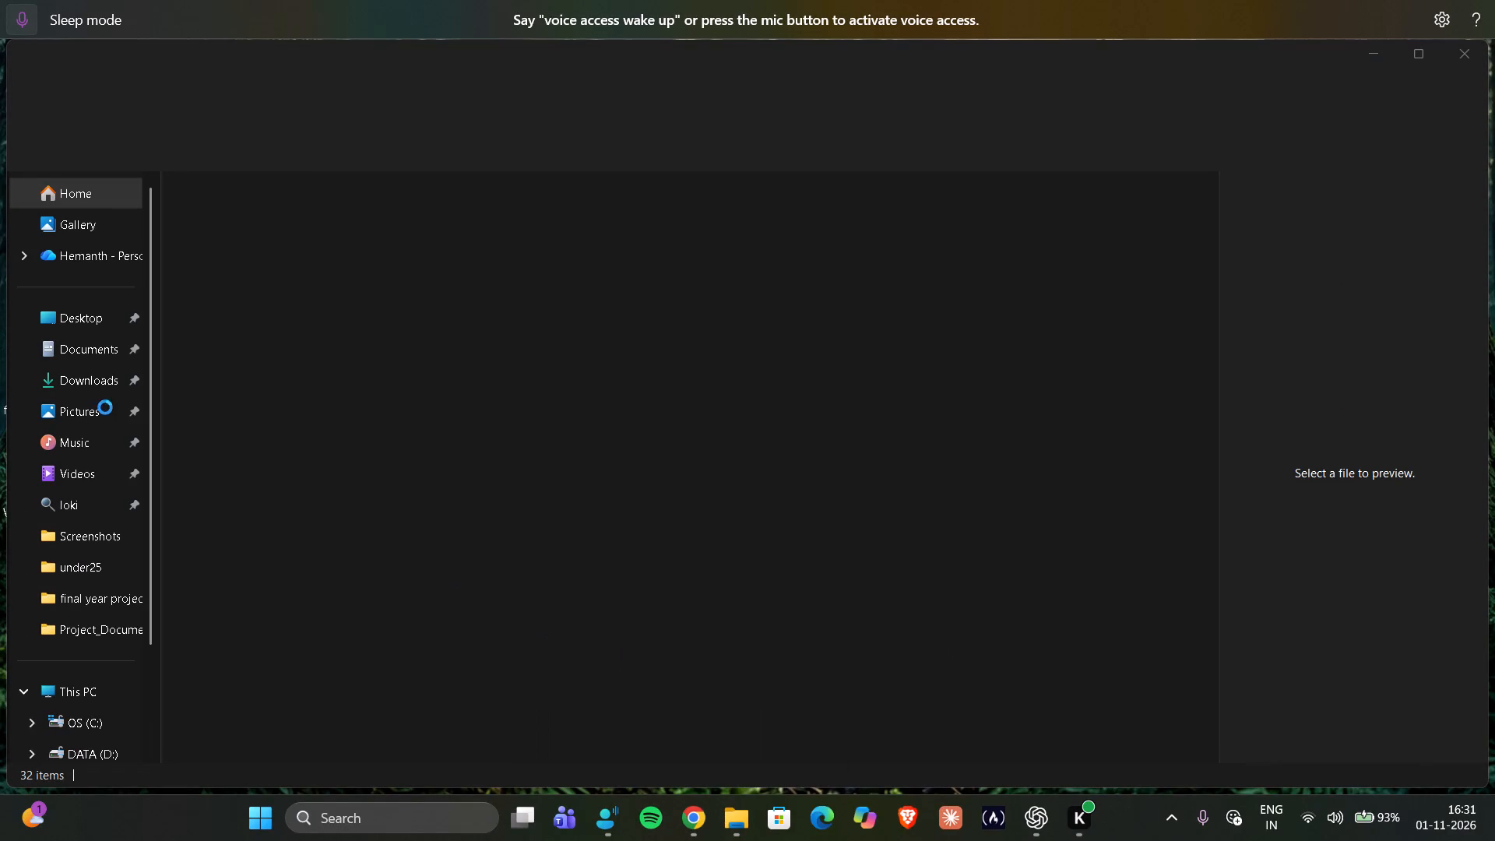
Delete the old PDF copy of Final_Year_Project_Report_Complete from the Downloads folder.
click(95, 388)
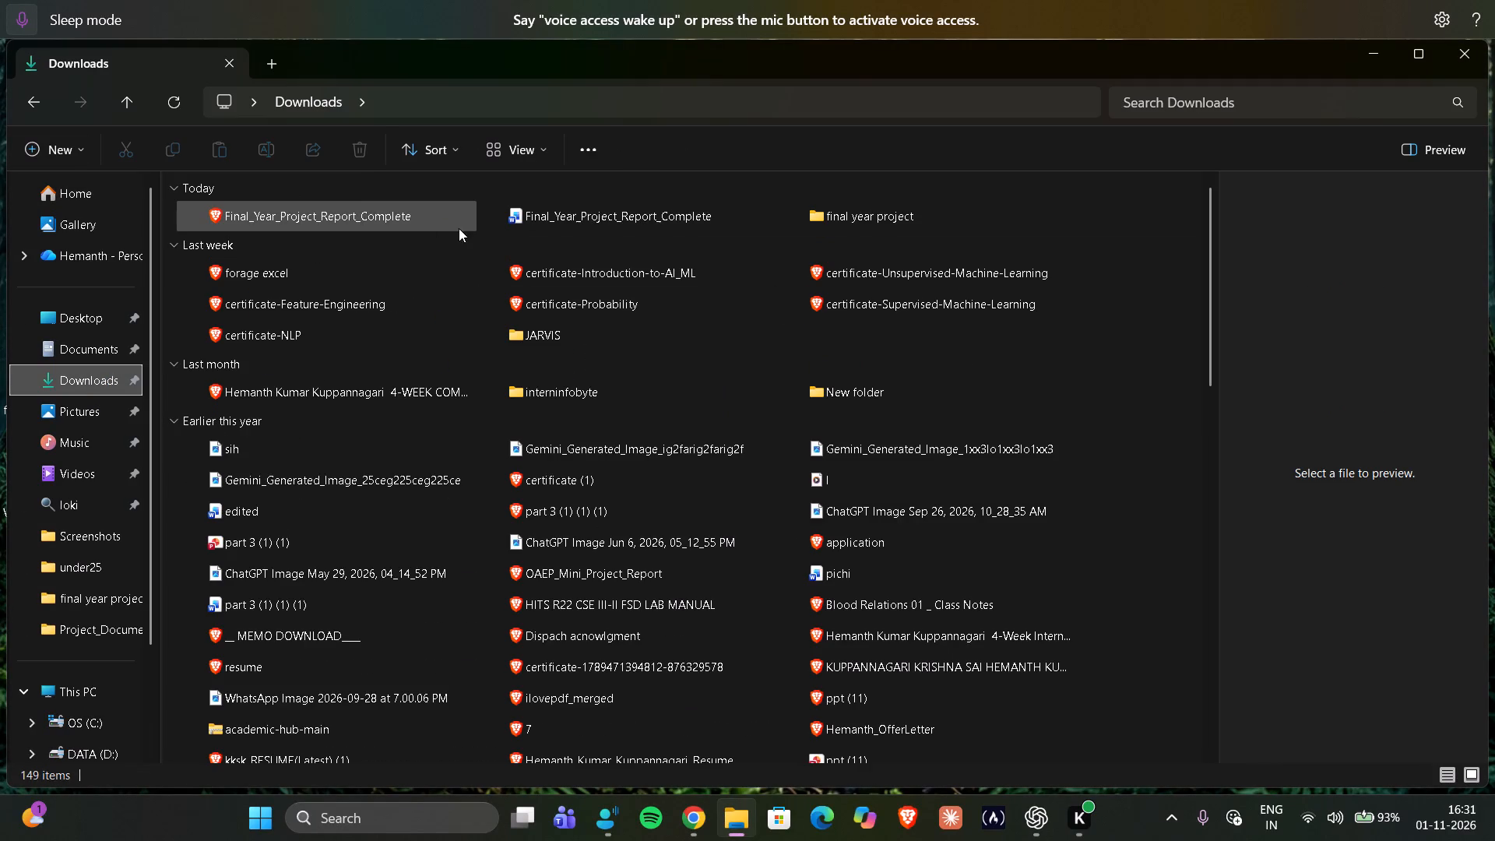
click(402, 210)
click(368, 152)
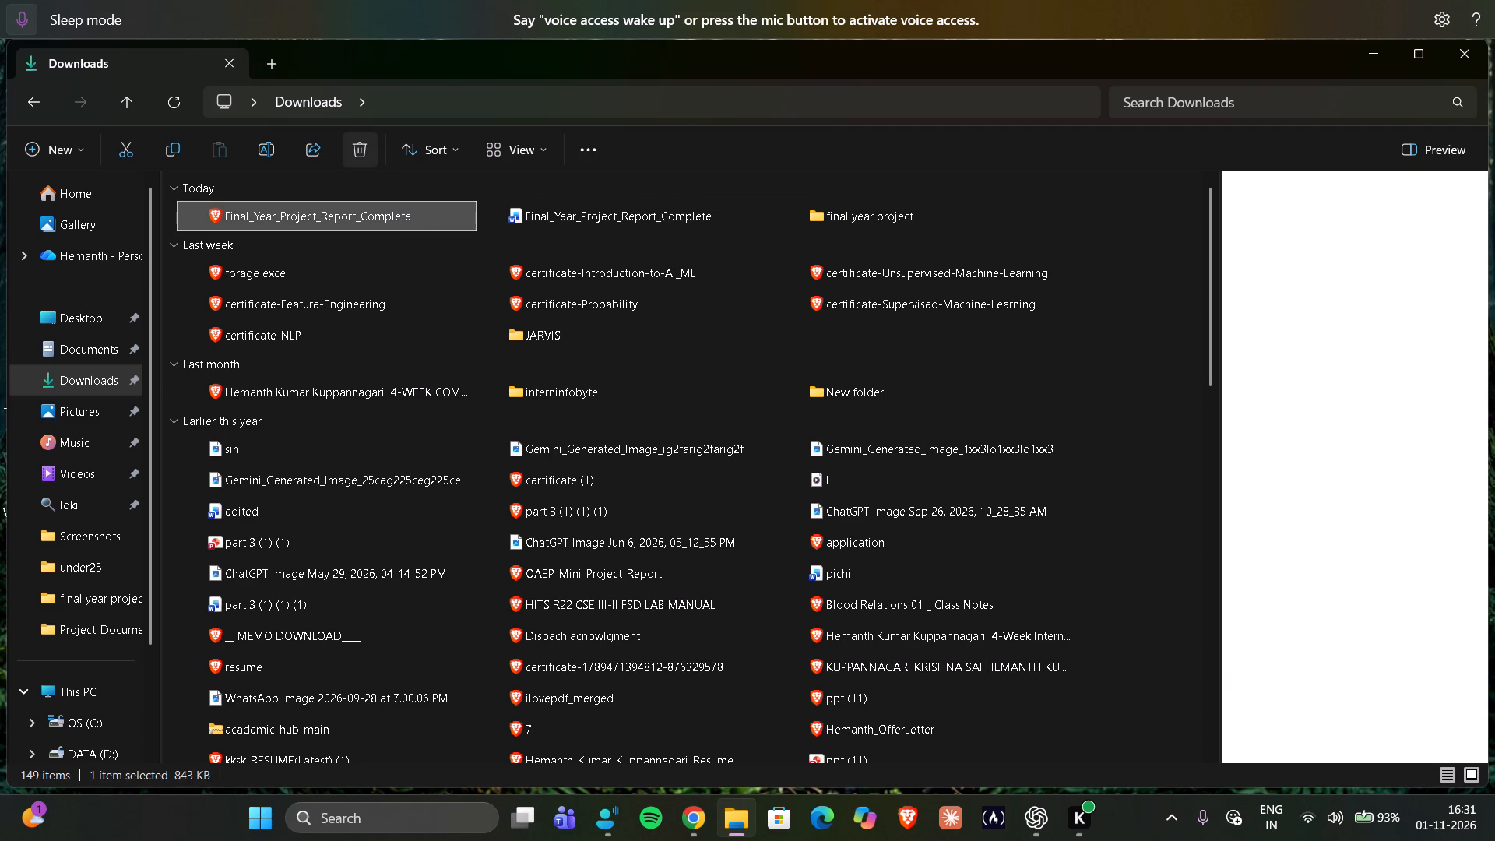
Open the Word document Final_Year_Project_Report_Complete from the Downloads folder.
double_click(411, 211)
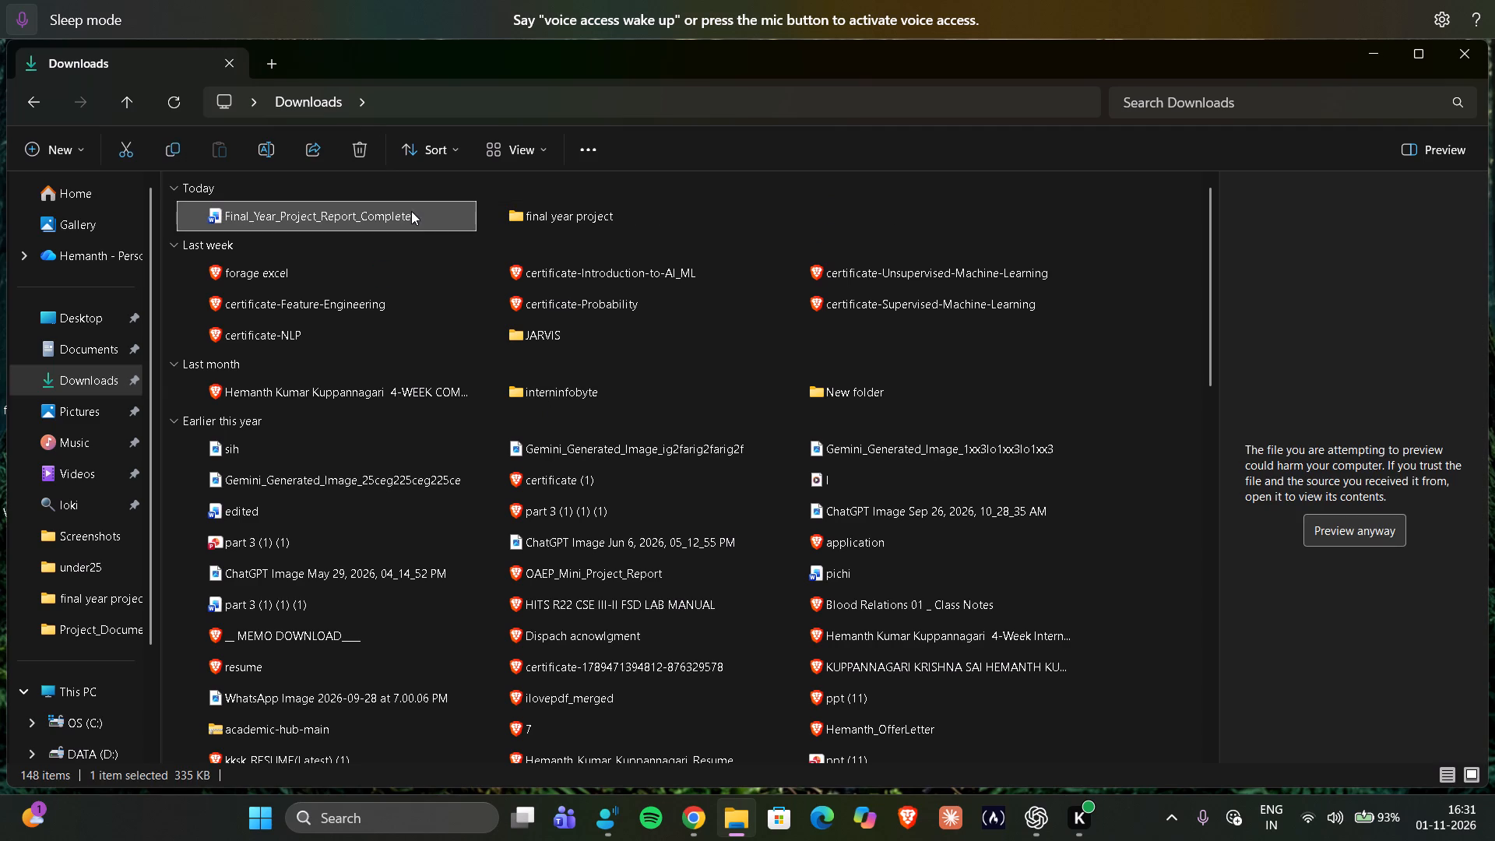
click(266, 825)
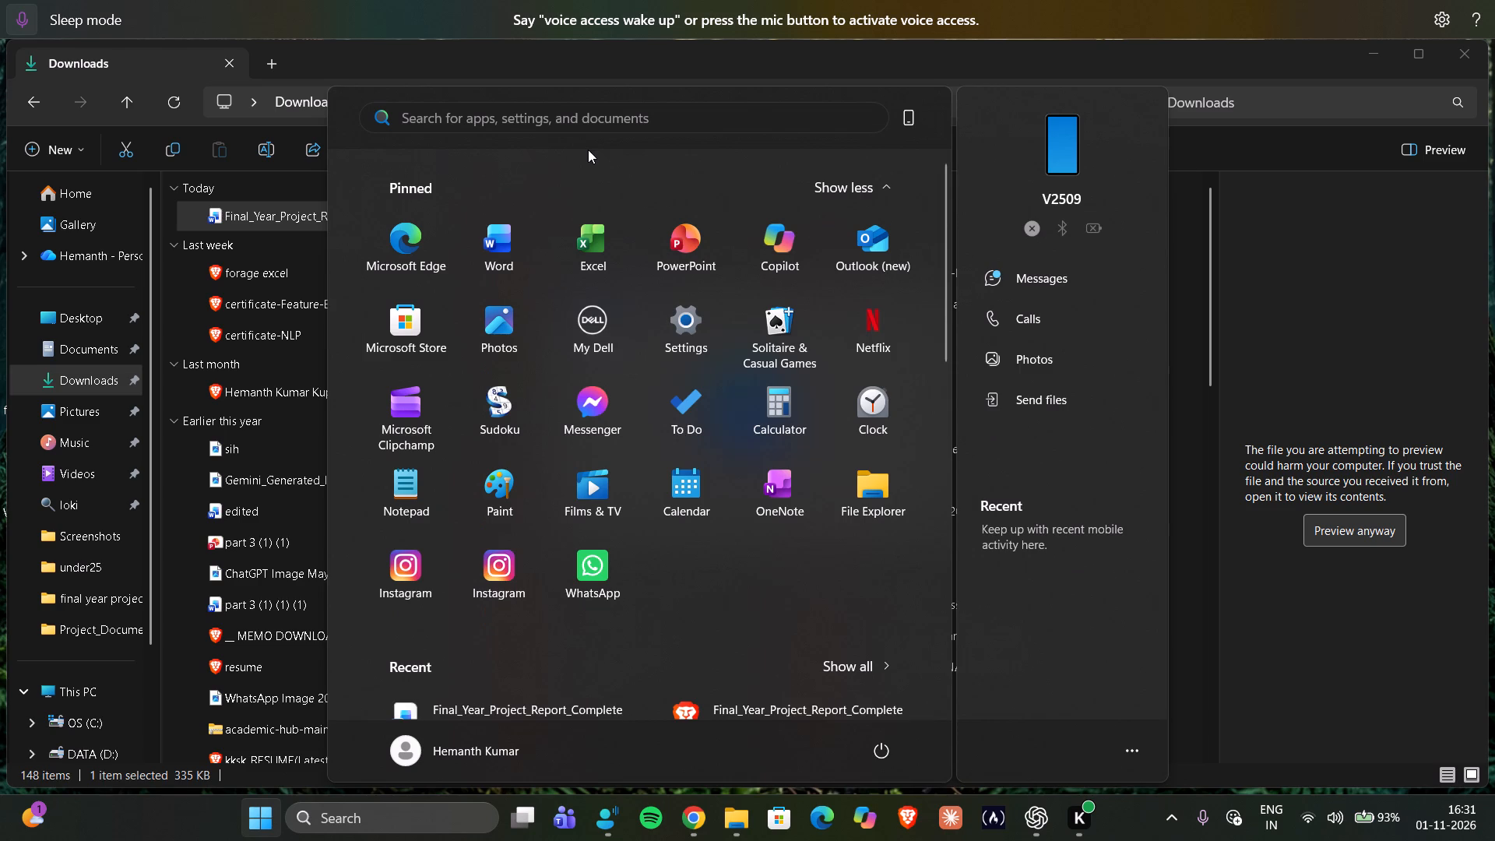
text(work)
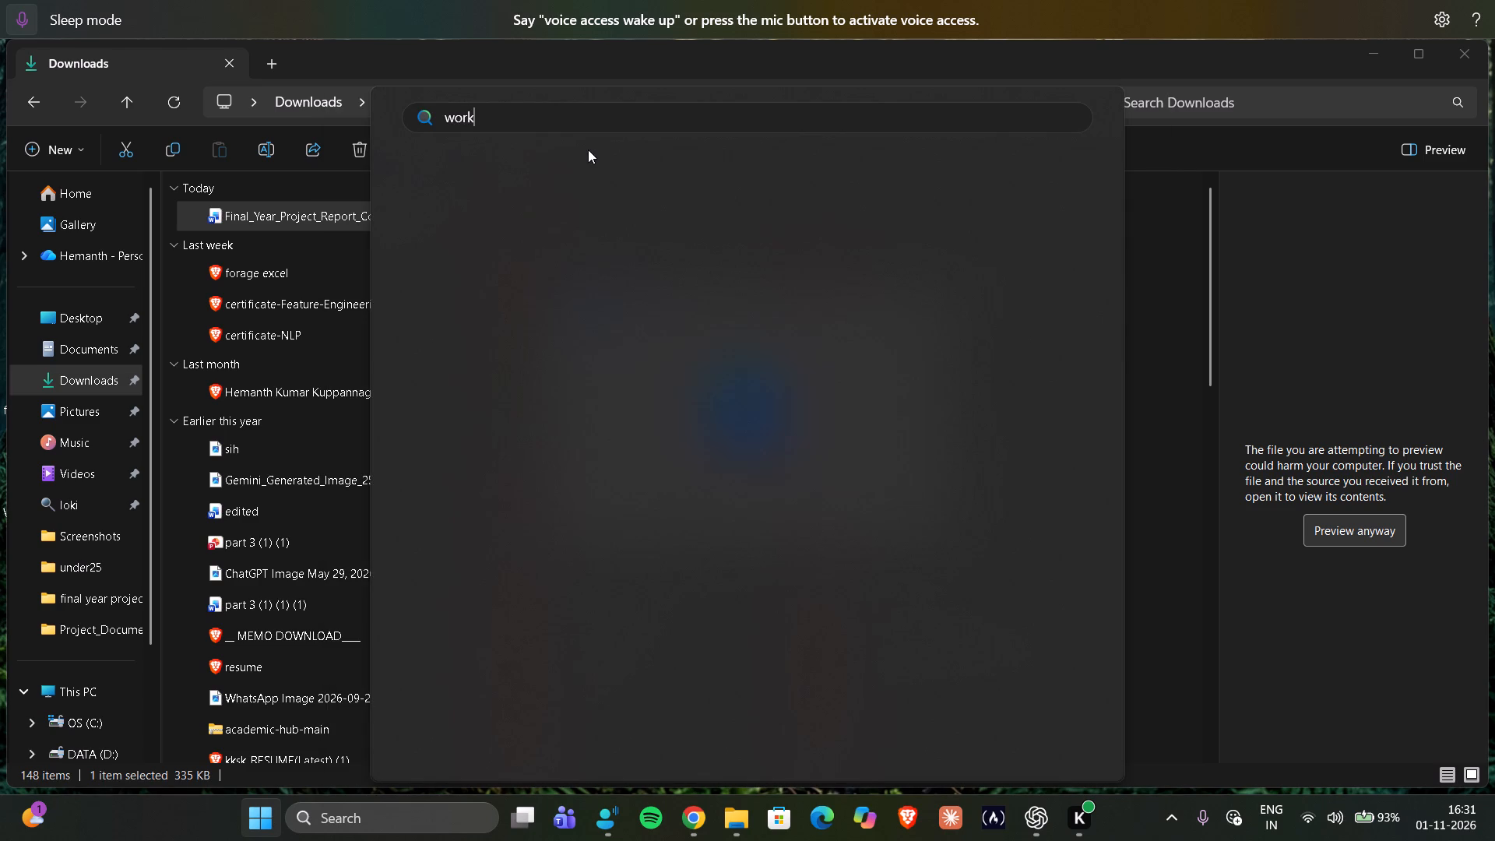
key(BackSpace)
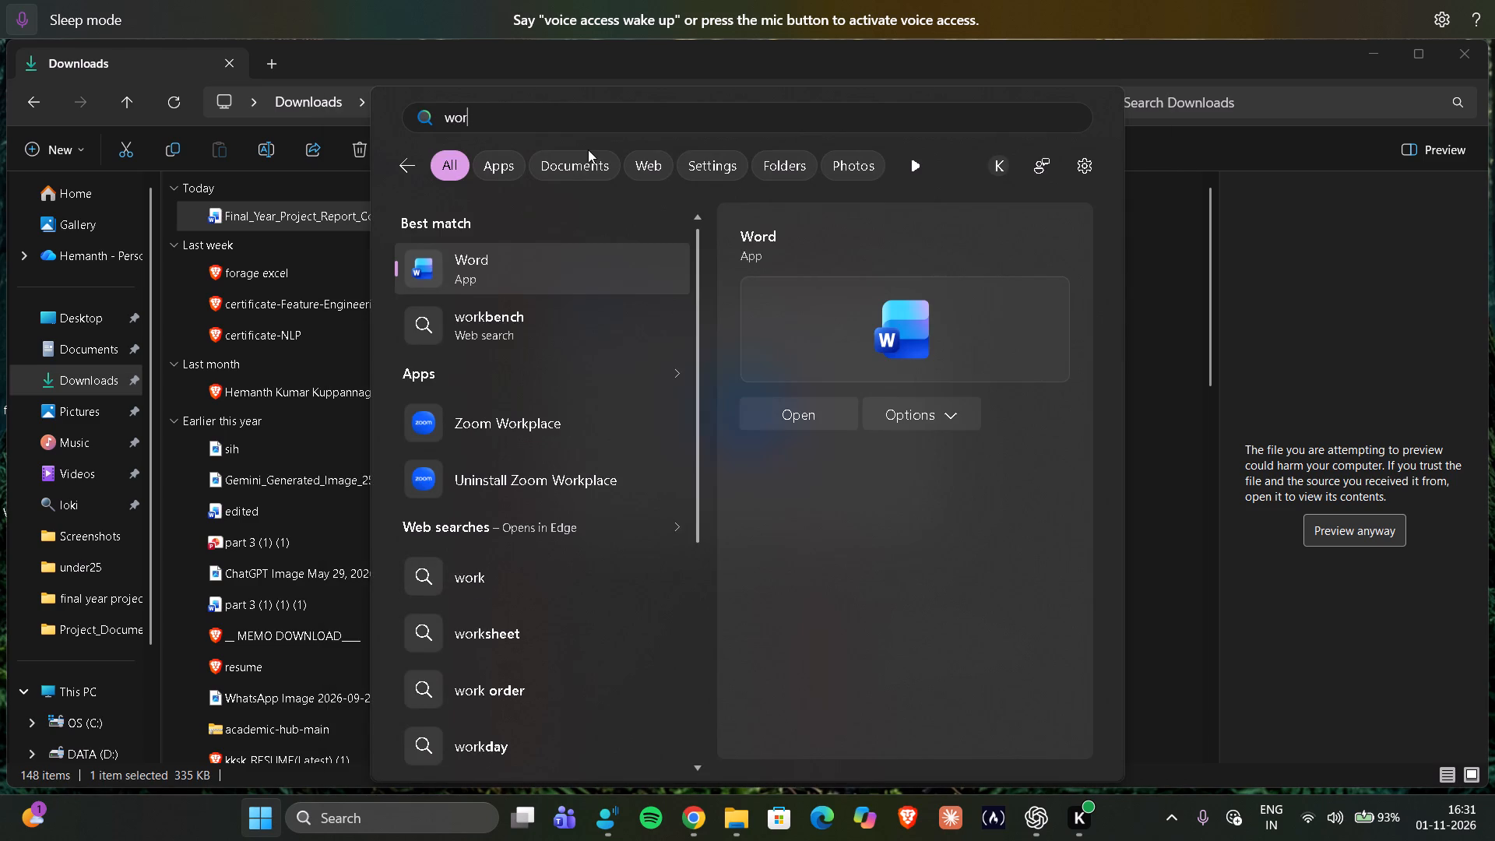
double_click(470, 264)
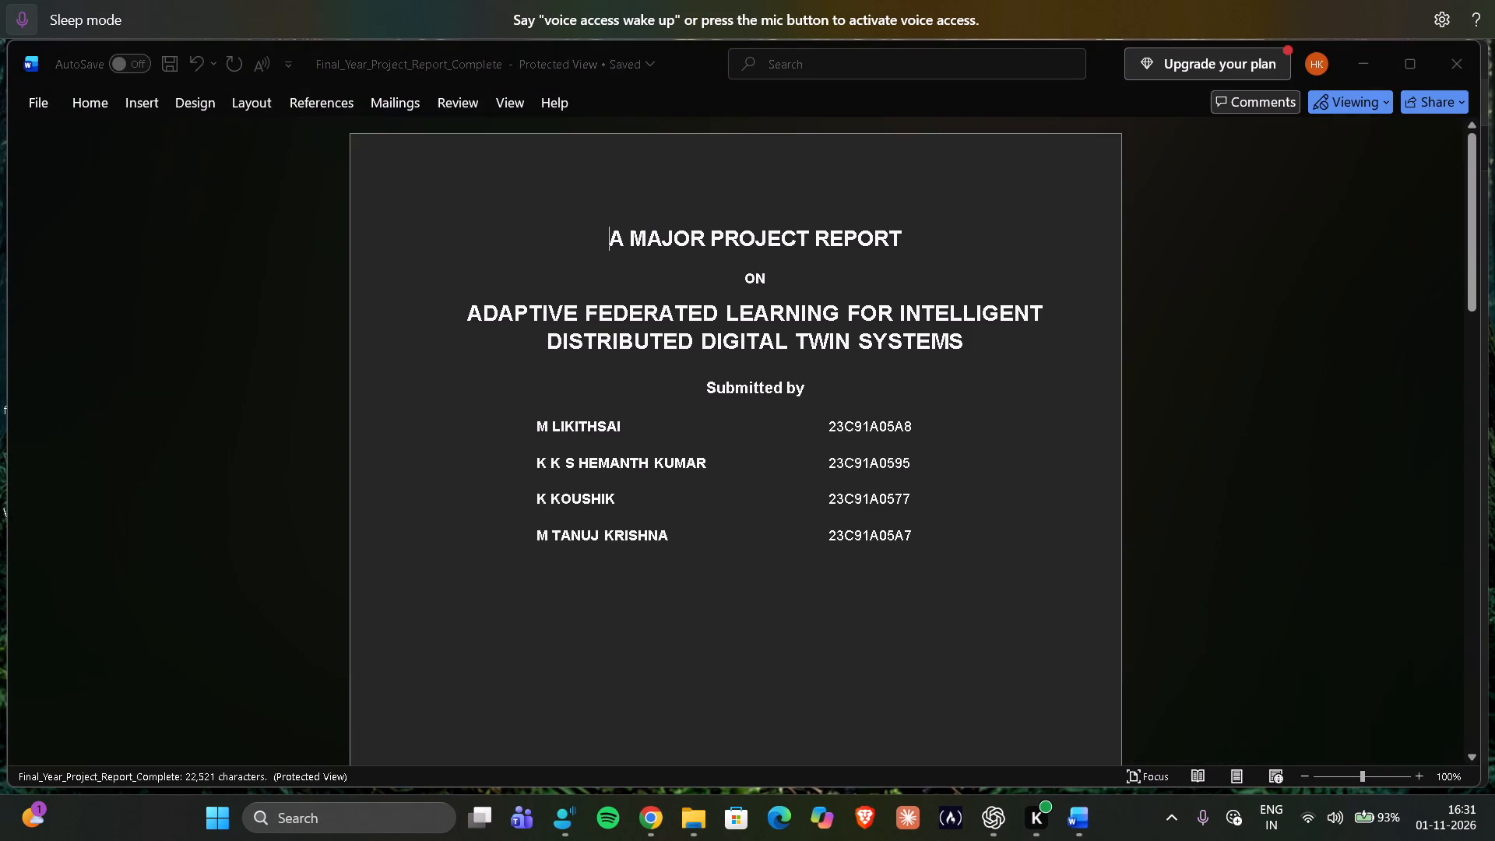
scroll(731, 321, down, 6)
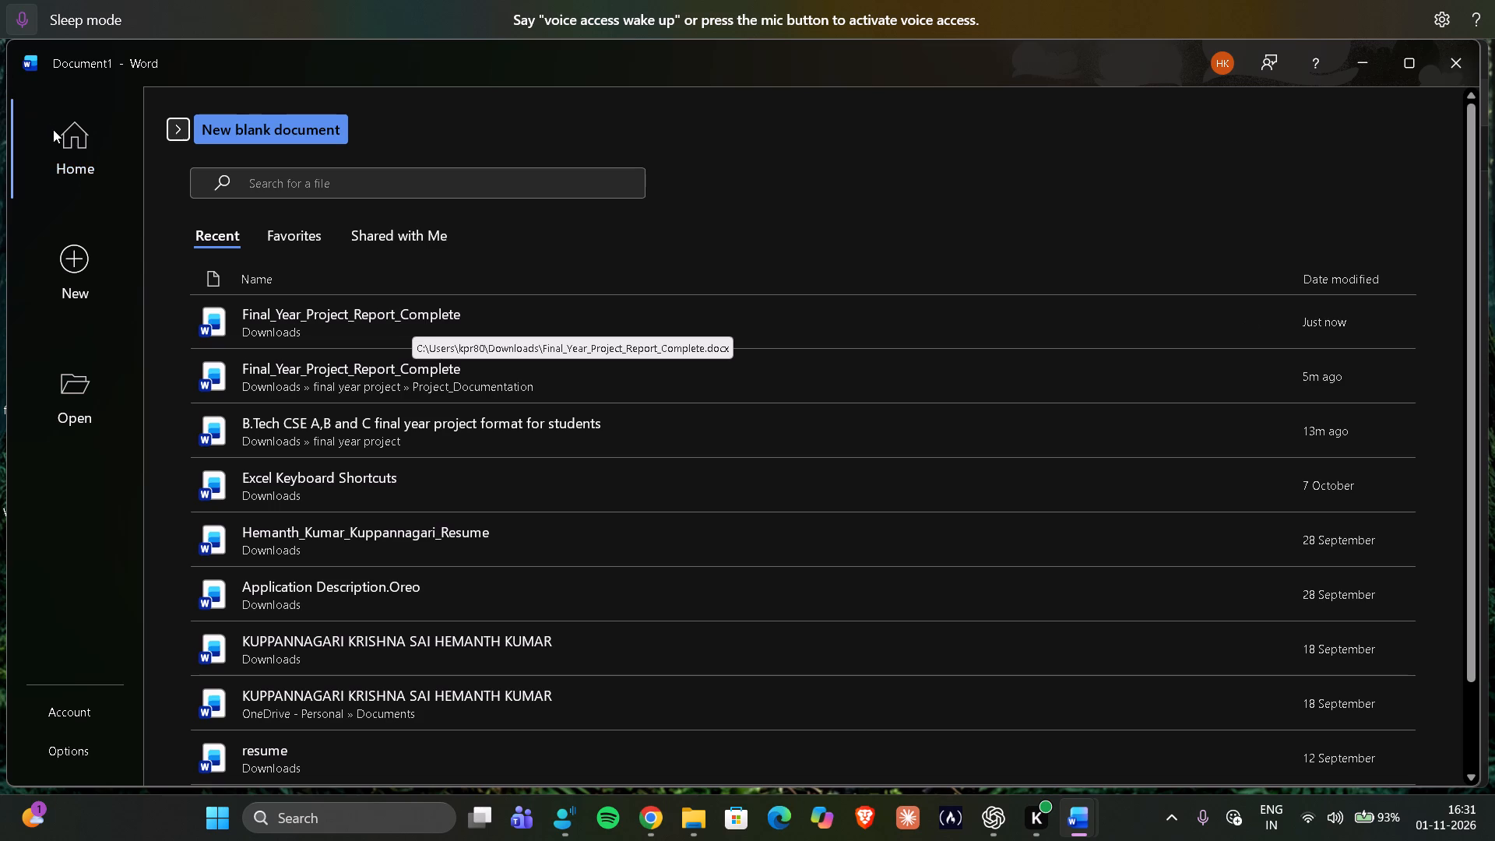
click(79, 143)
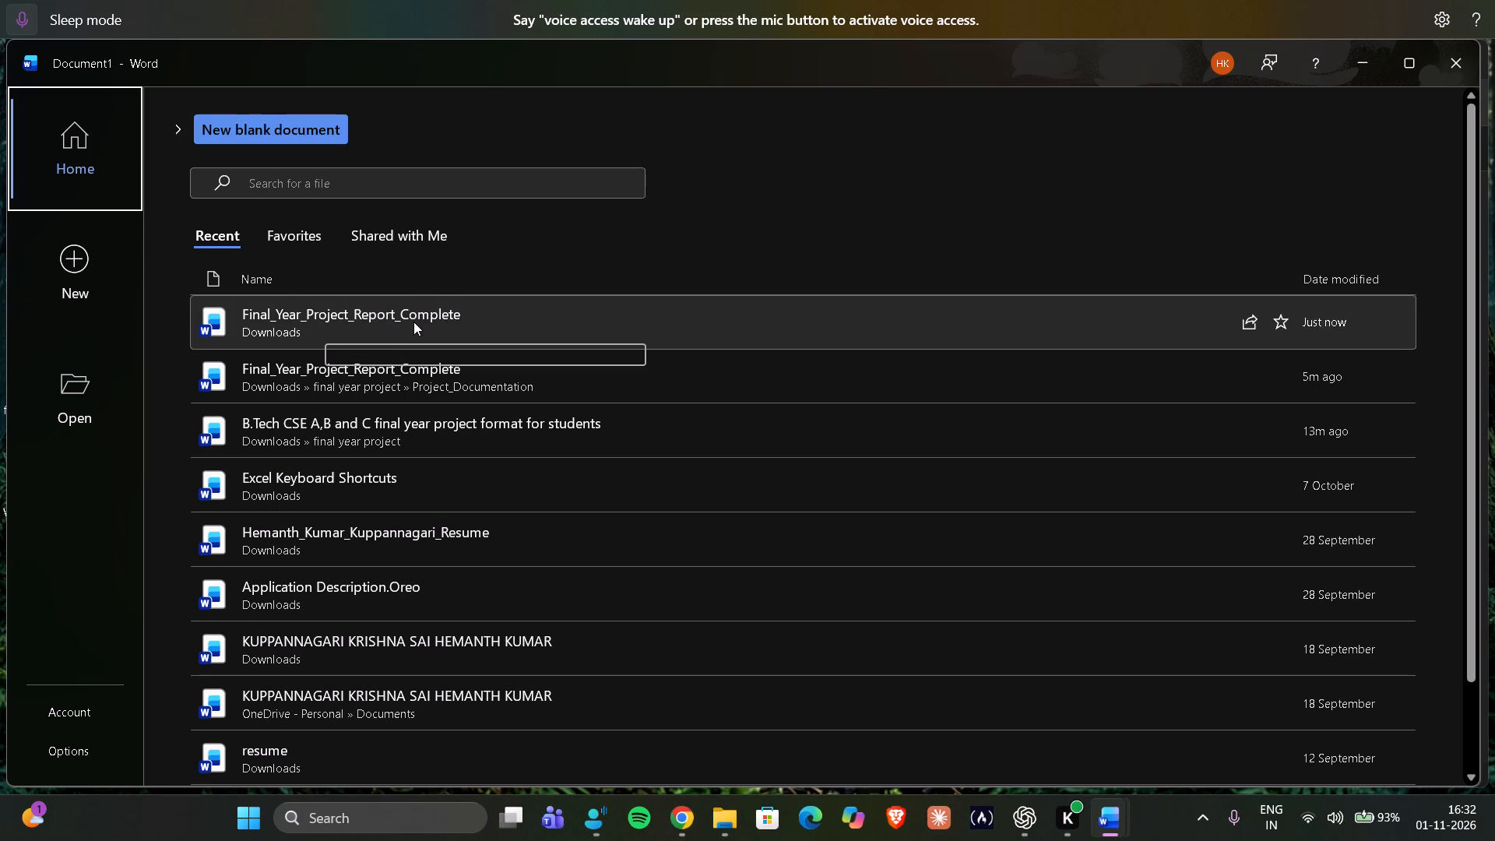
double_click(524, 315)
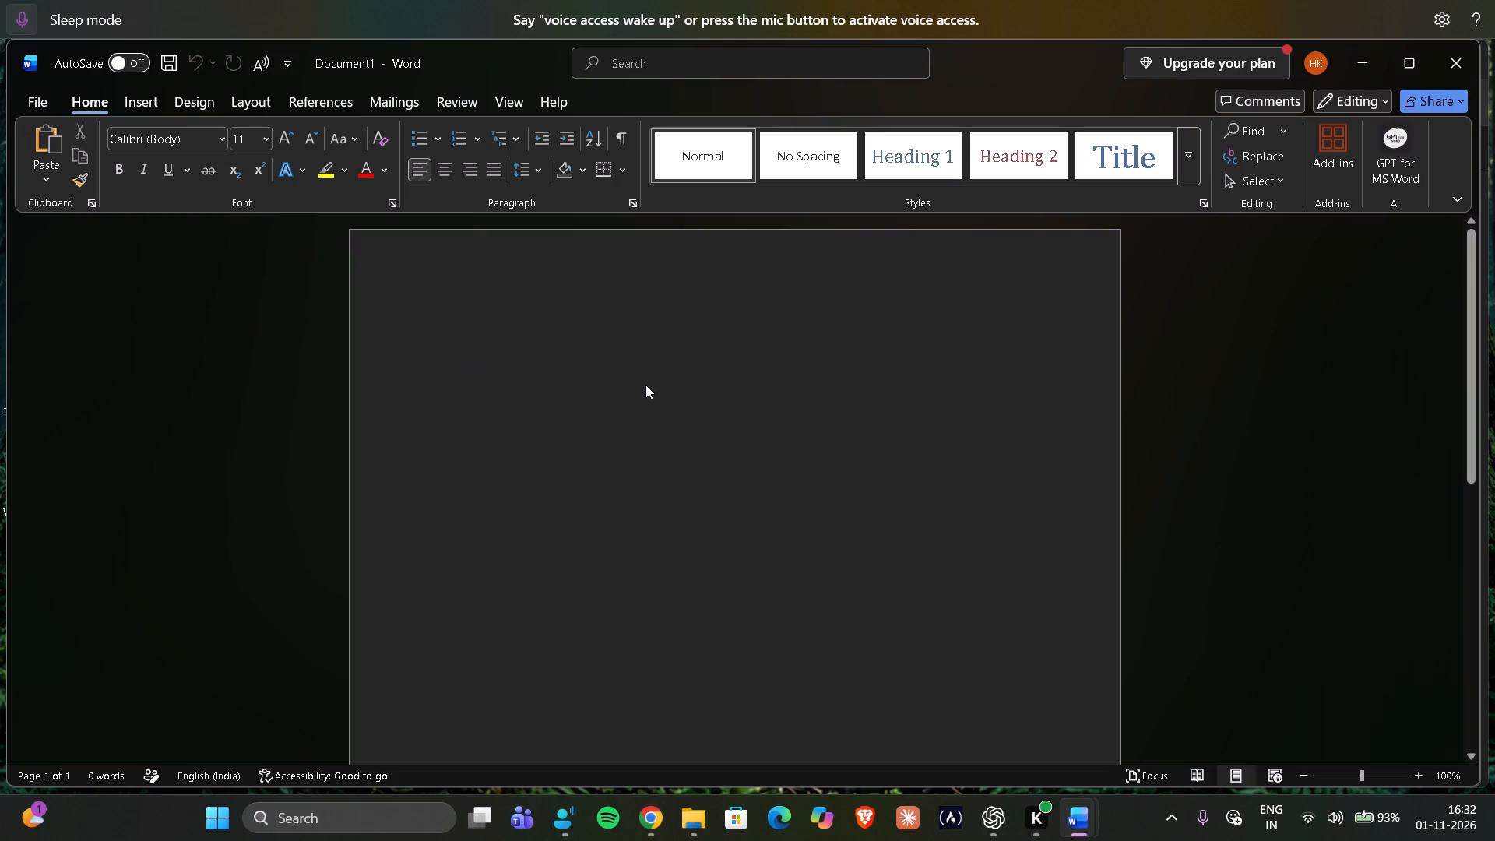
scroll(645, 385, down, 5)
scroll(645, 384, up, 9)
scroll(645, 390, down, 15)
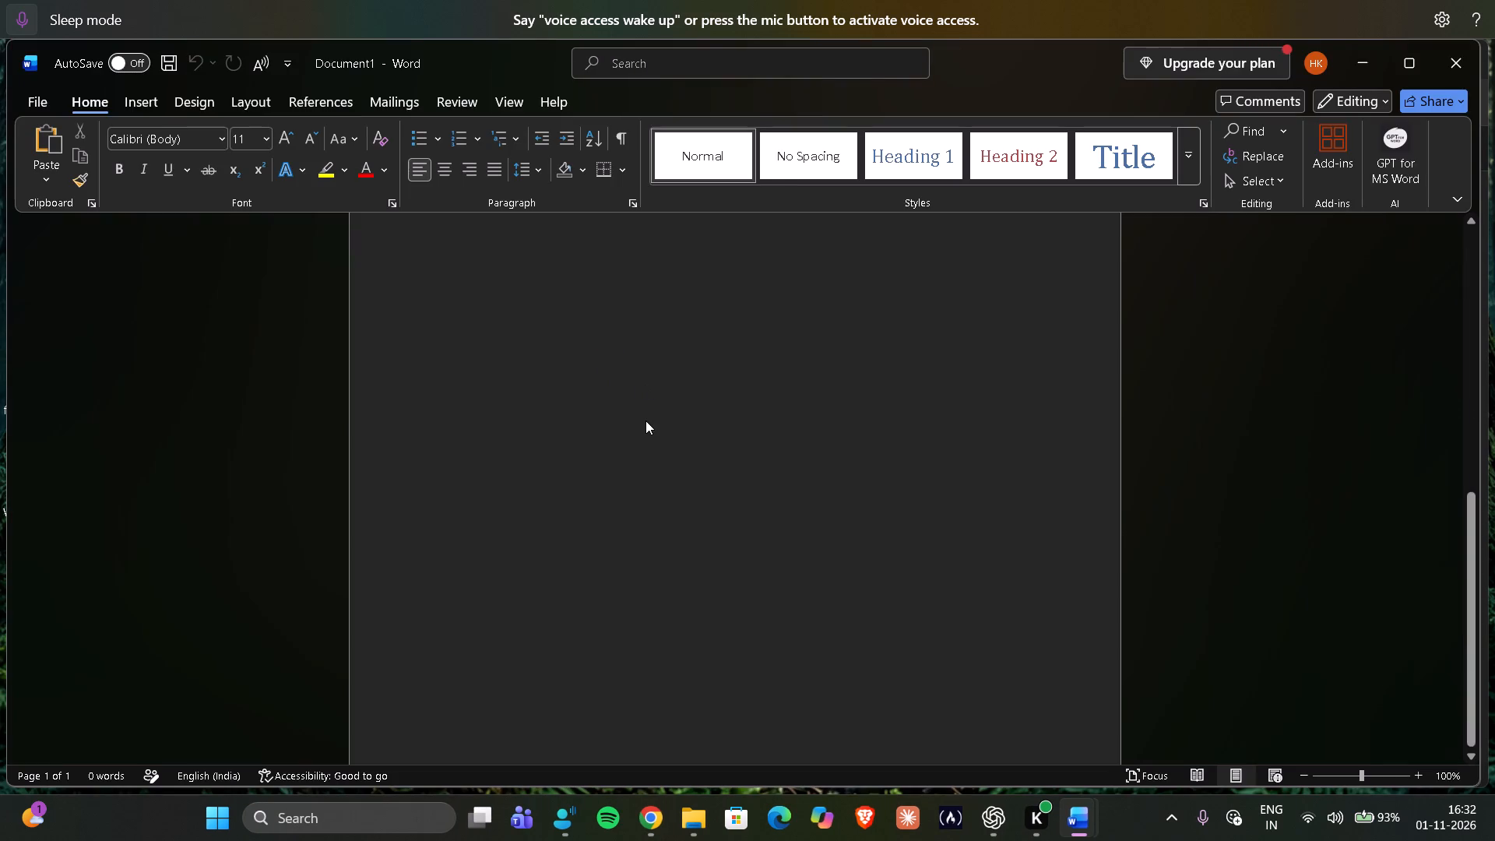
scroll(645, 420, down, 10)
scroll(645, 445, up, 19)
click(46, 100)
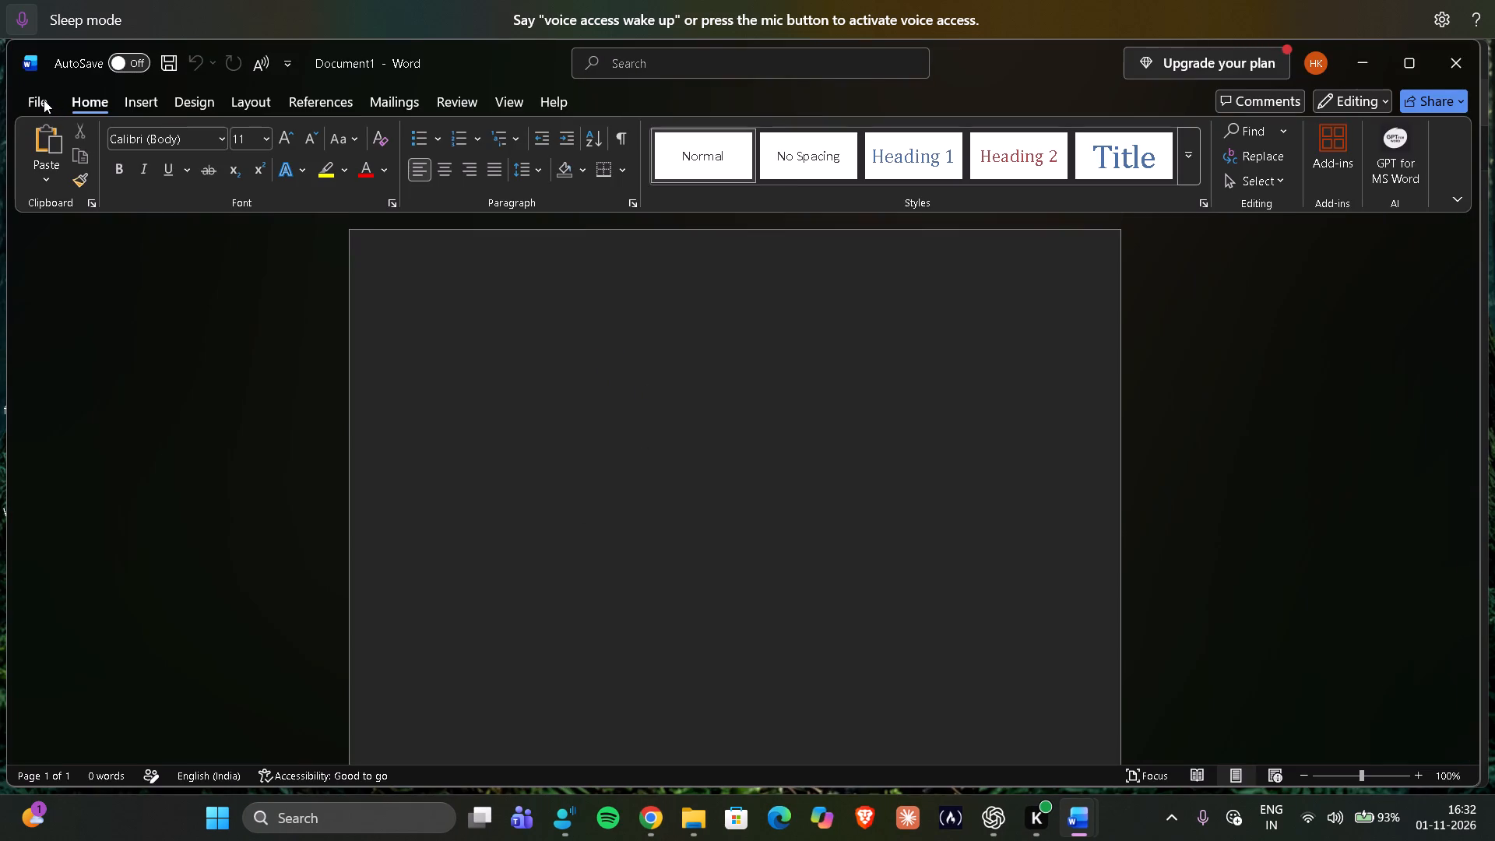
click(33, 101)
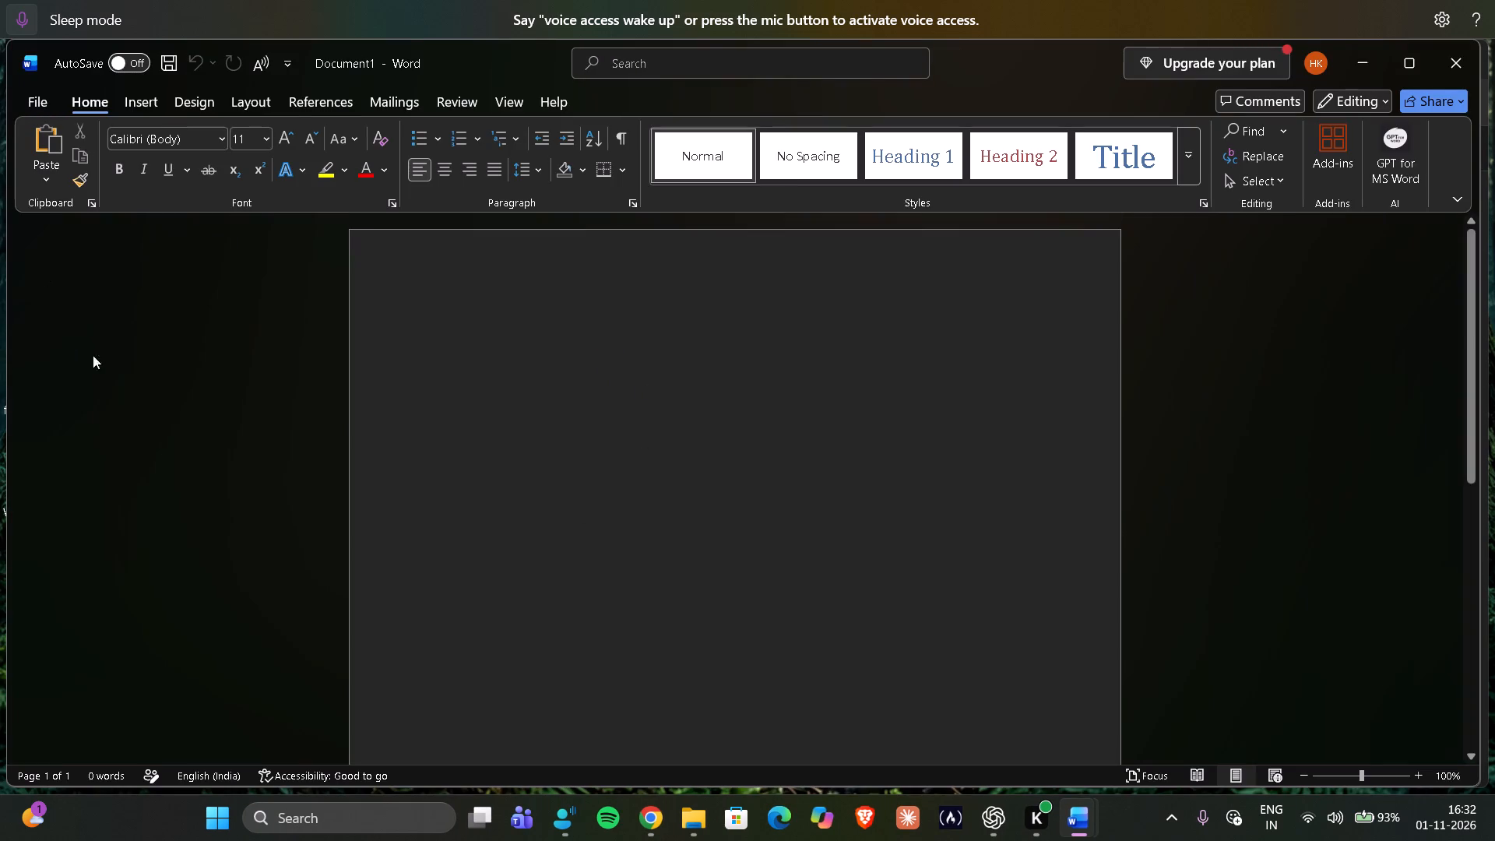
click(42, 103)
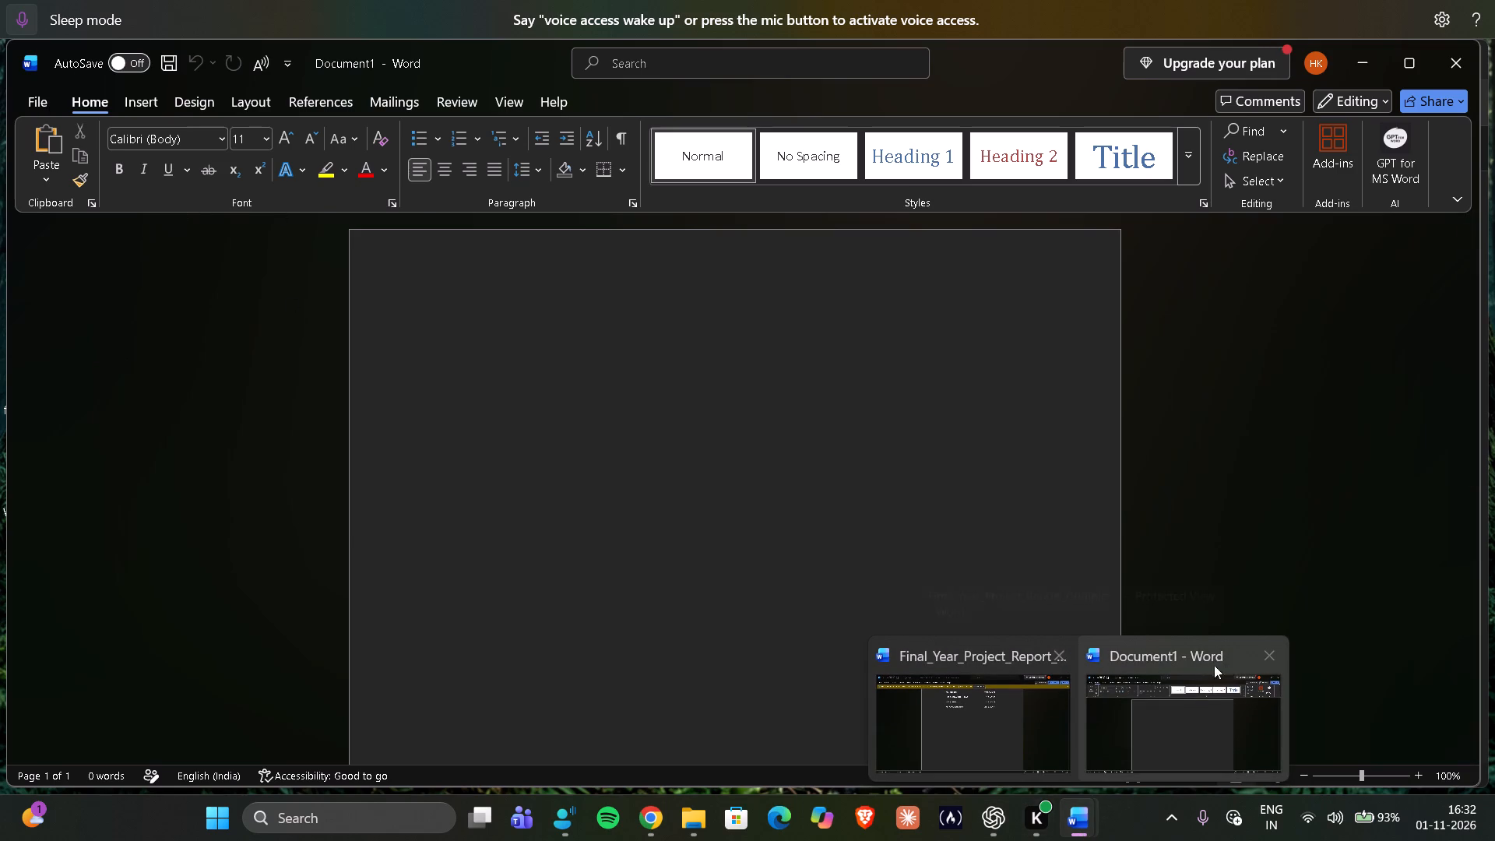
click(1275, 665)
Enable editing for the Final_Year_Project_Report_Complete document opened in Protected View.
scroll(825, 561, down, 15)
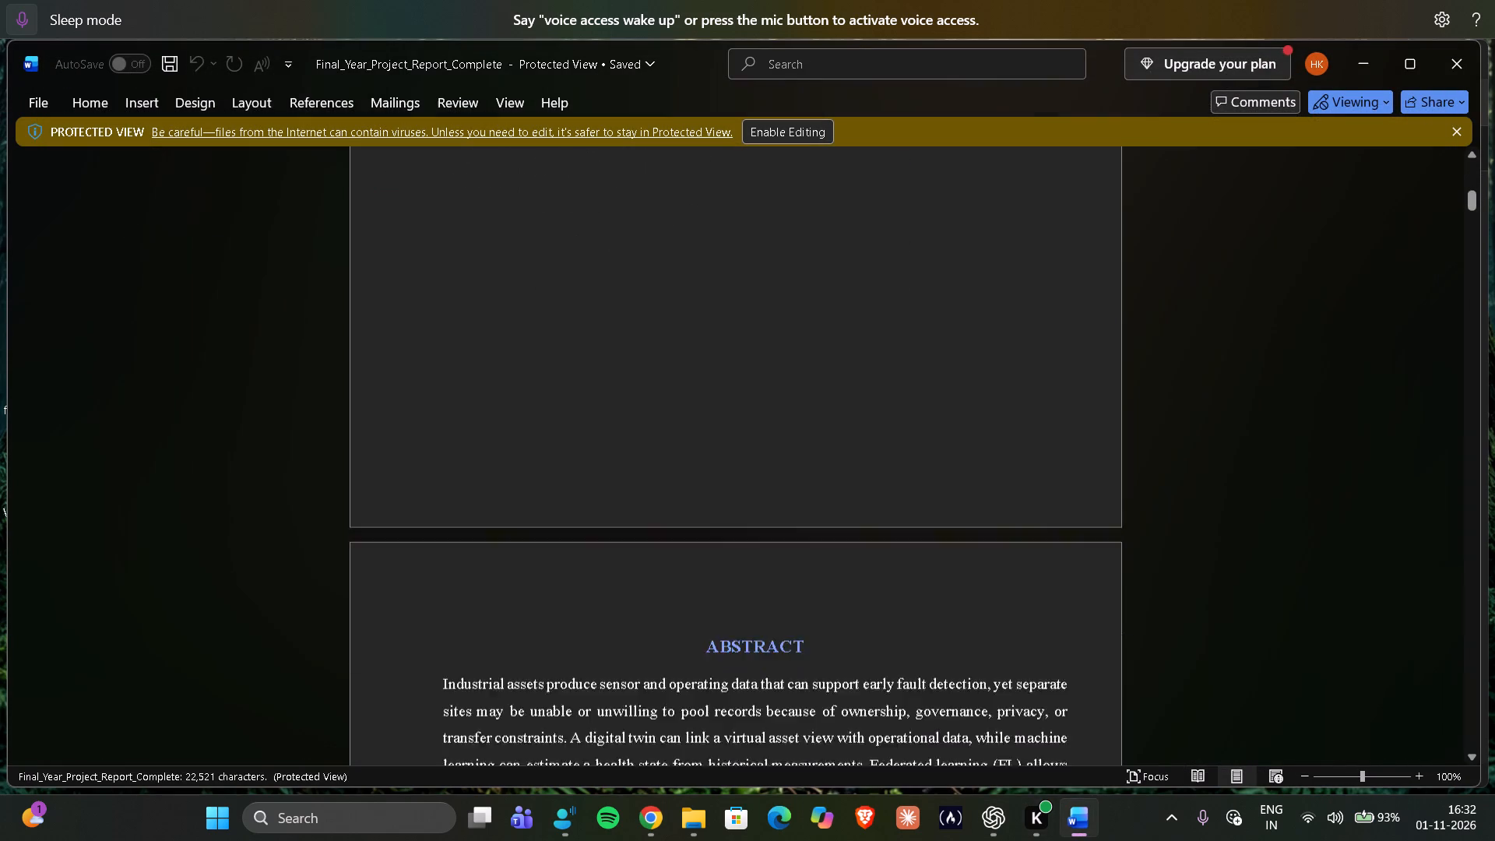
scroll(822, 566, down, 20)
scroll(822, 566, down, 20)
scroll(822, 566, down, 10)
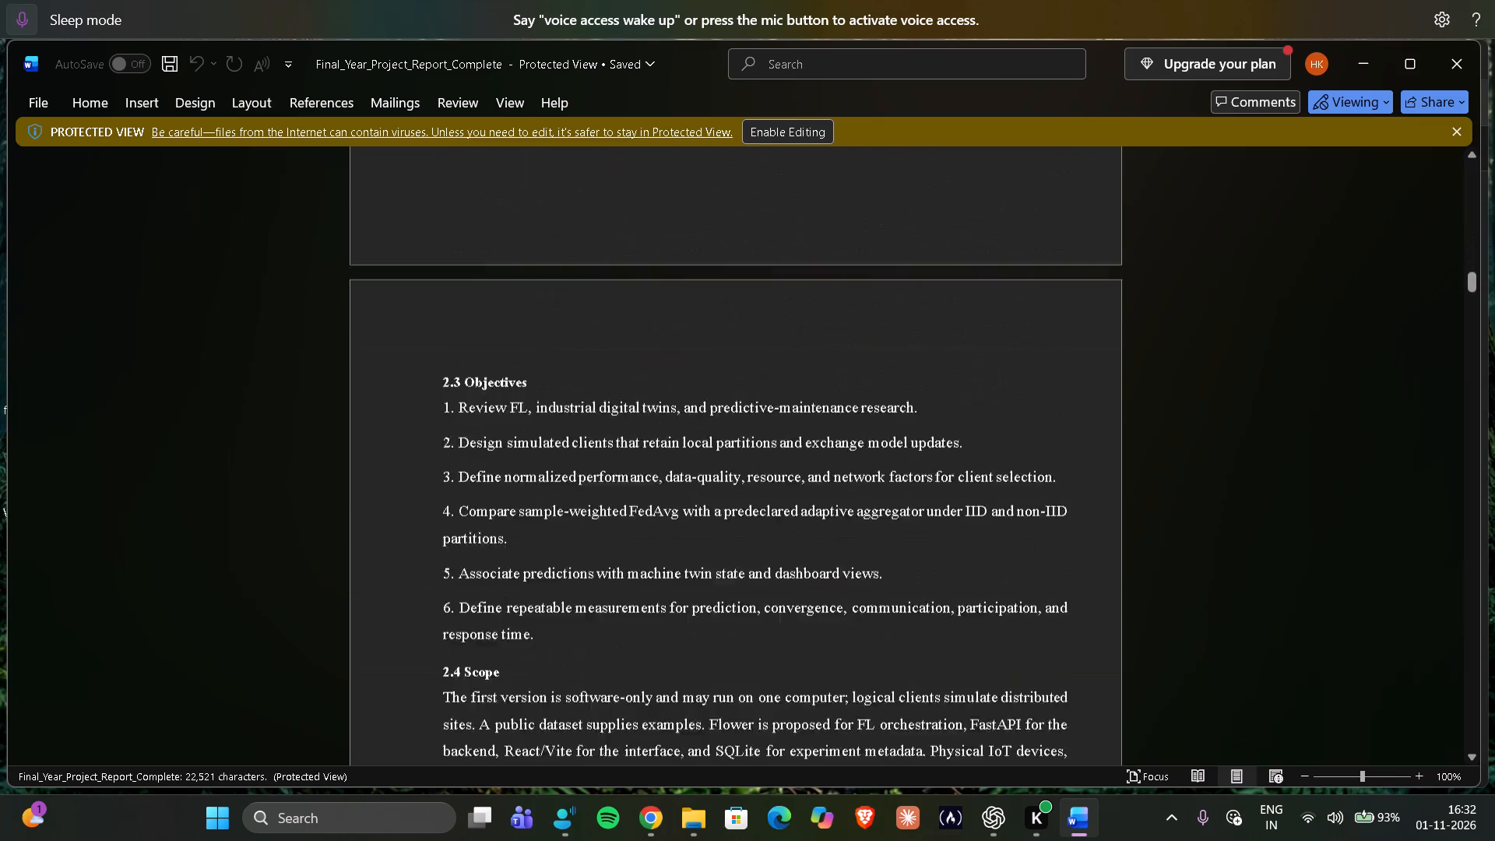
scroll(864, 633, down, 15)
click(772, 126)
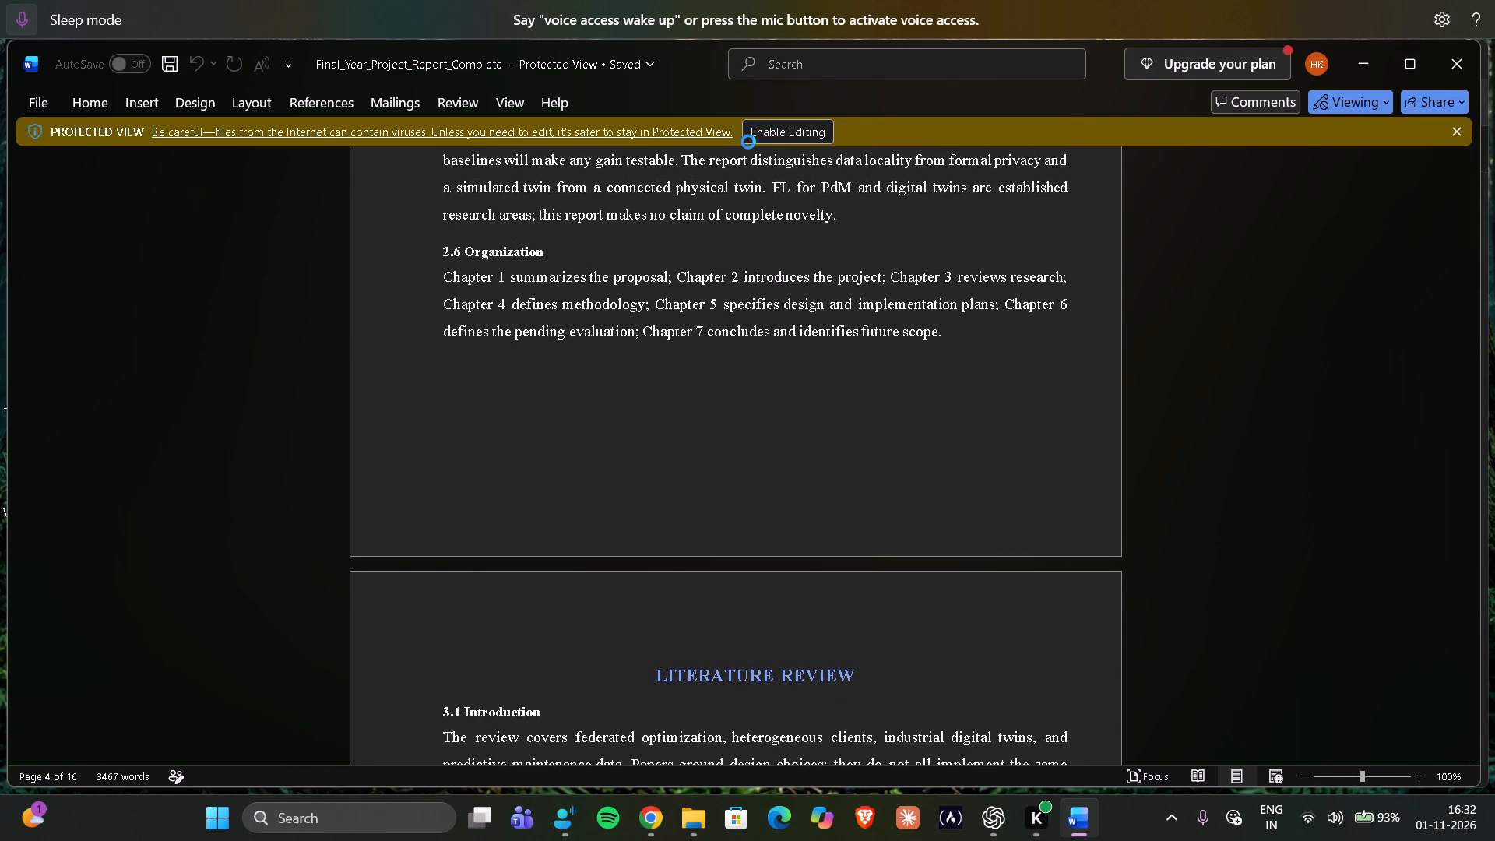
Open the report's print preview and examine the layout of its pages, tables and chapter headings.
click(40, 105)
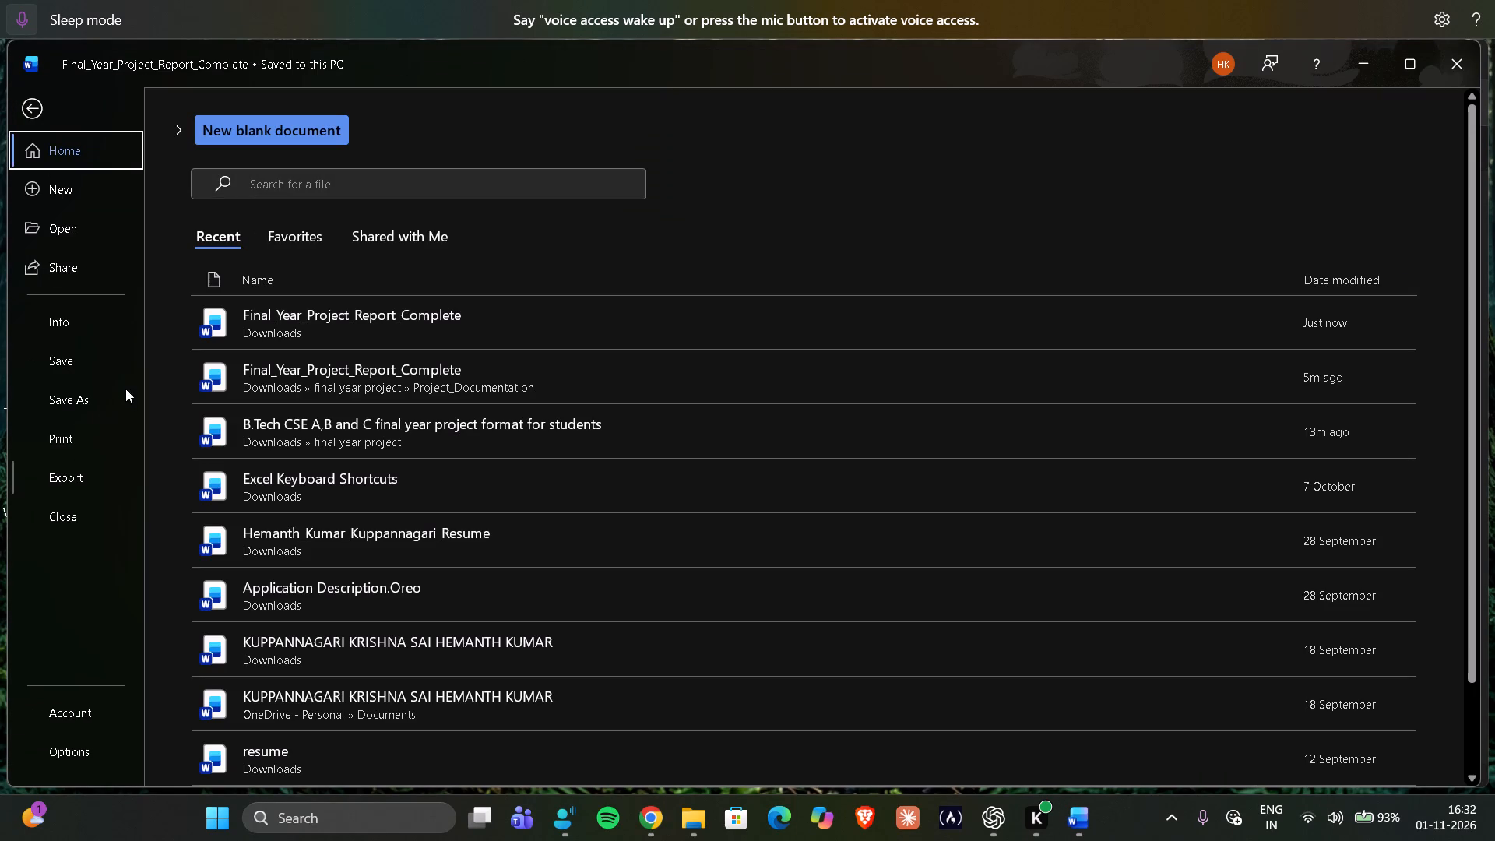
click(65, 441)
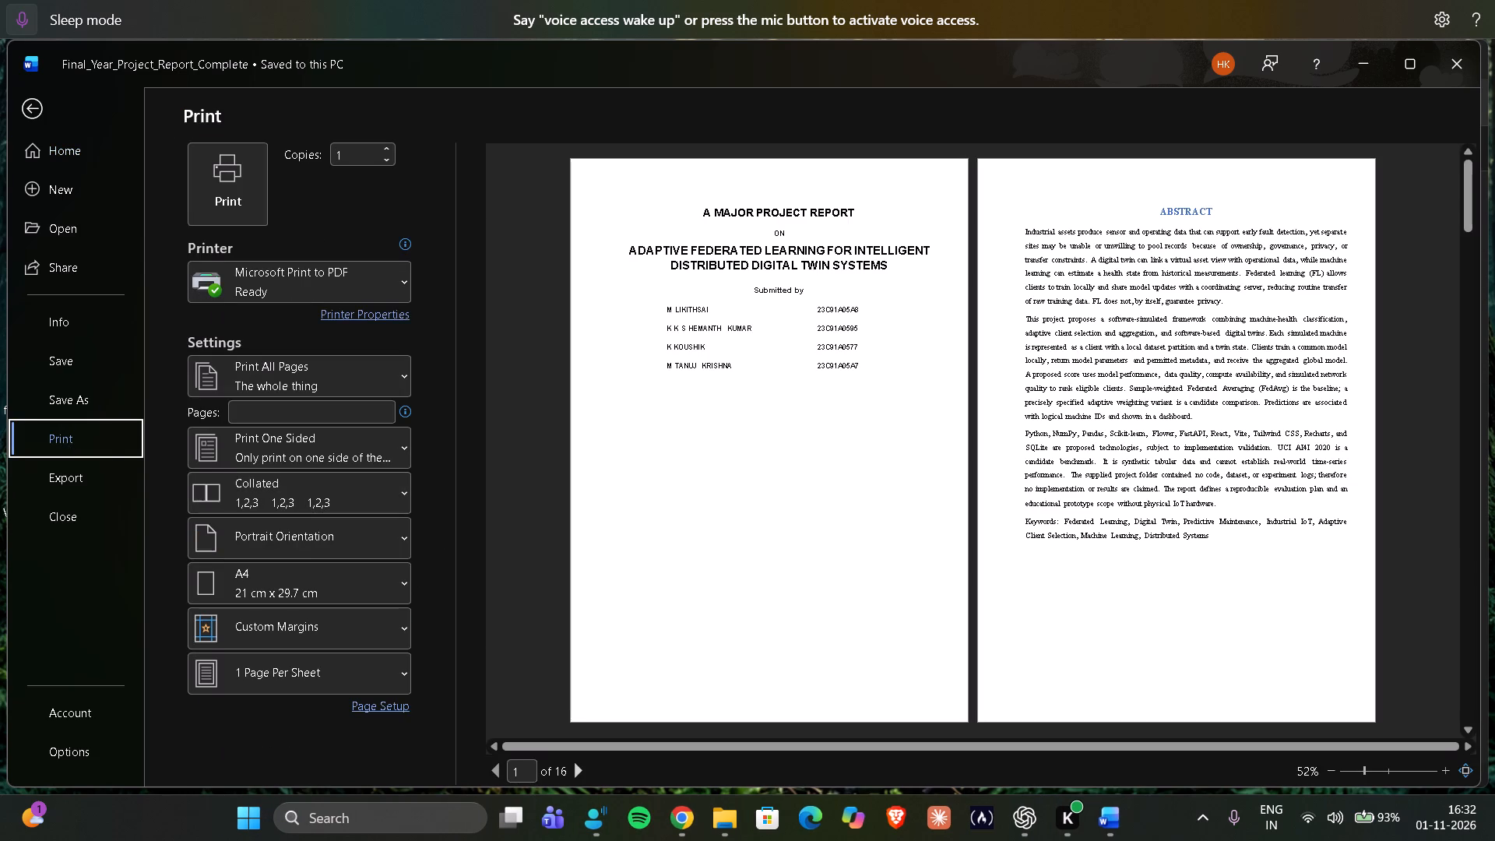
scroll(923, 485, down, 4)
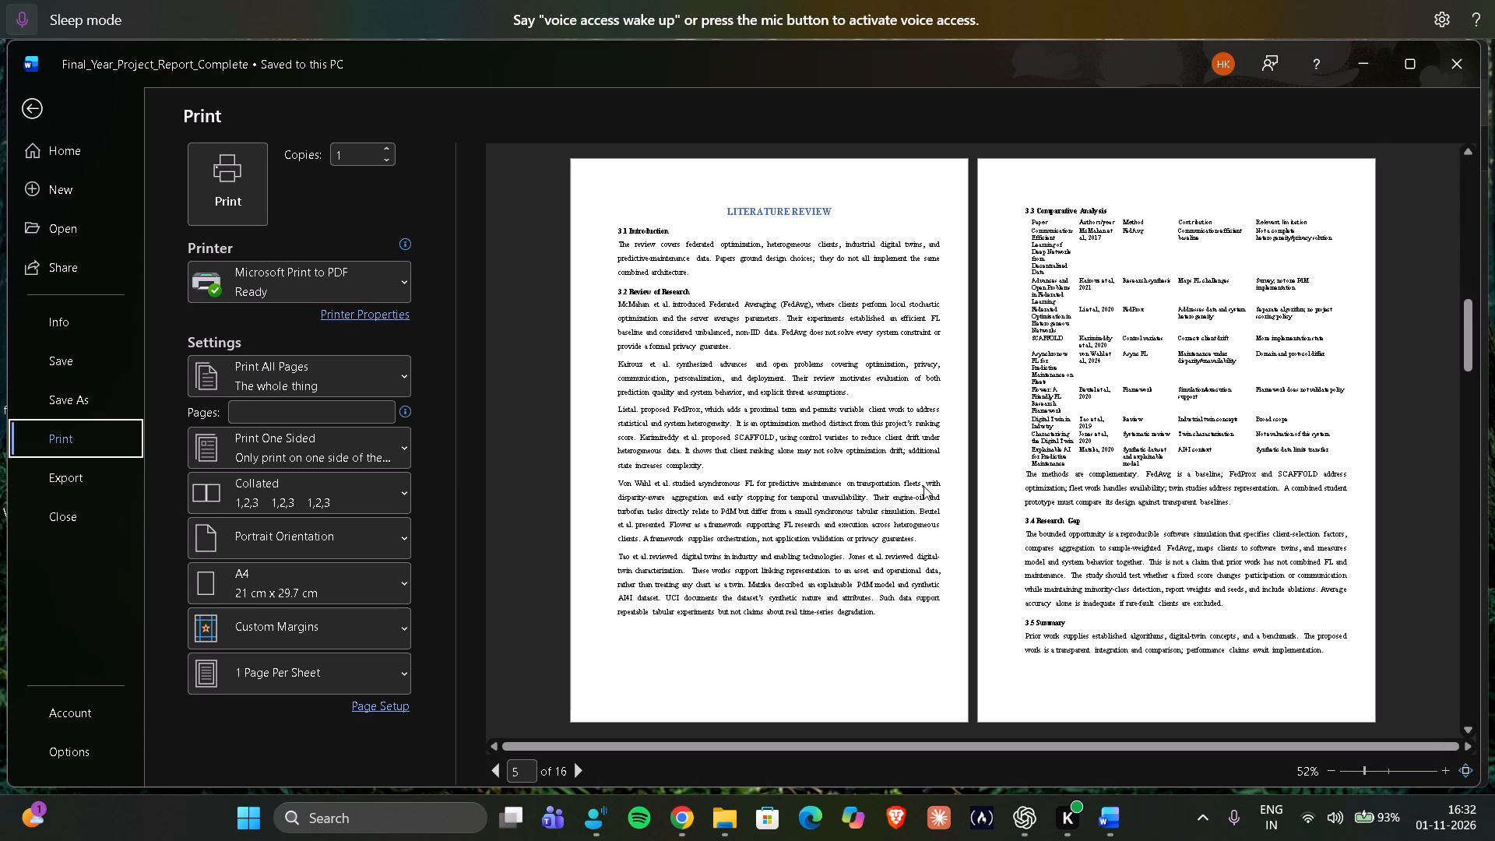
scroll(923, 486, up, 1)
scroll(925, 488, down, 5)
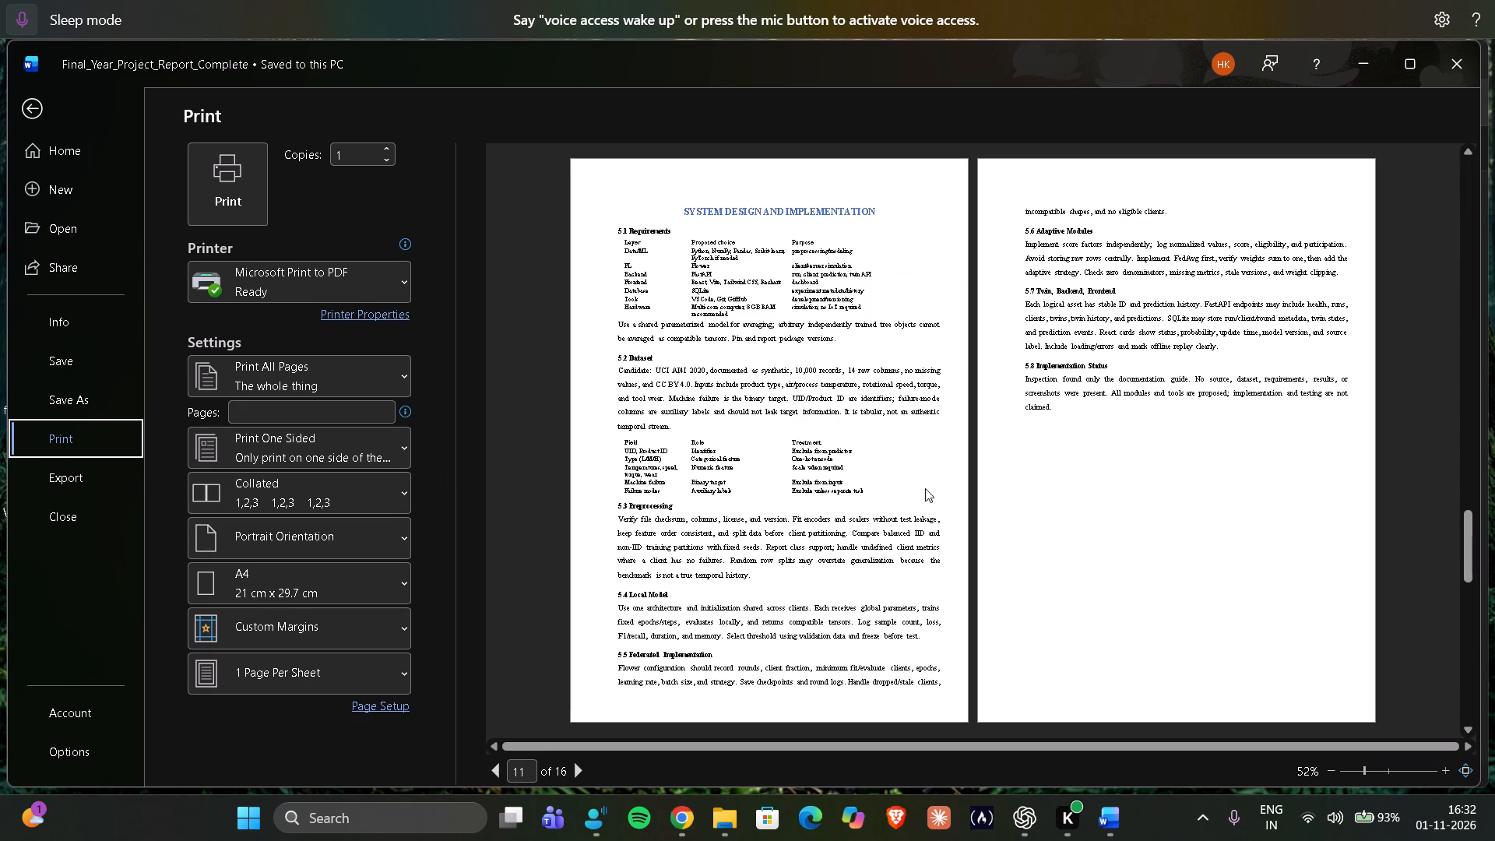
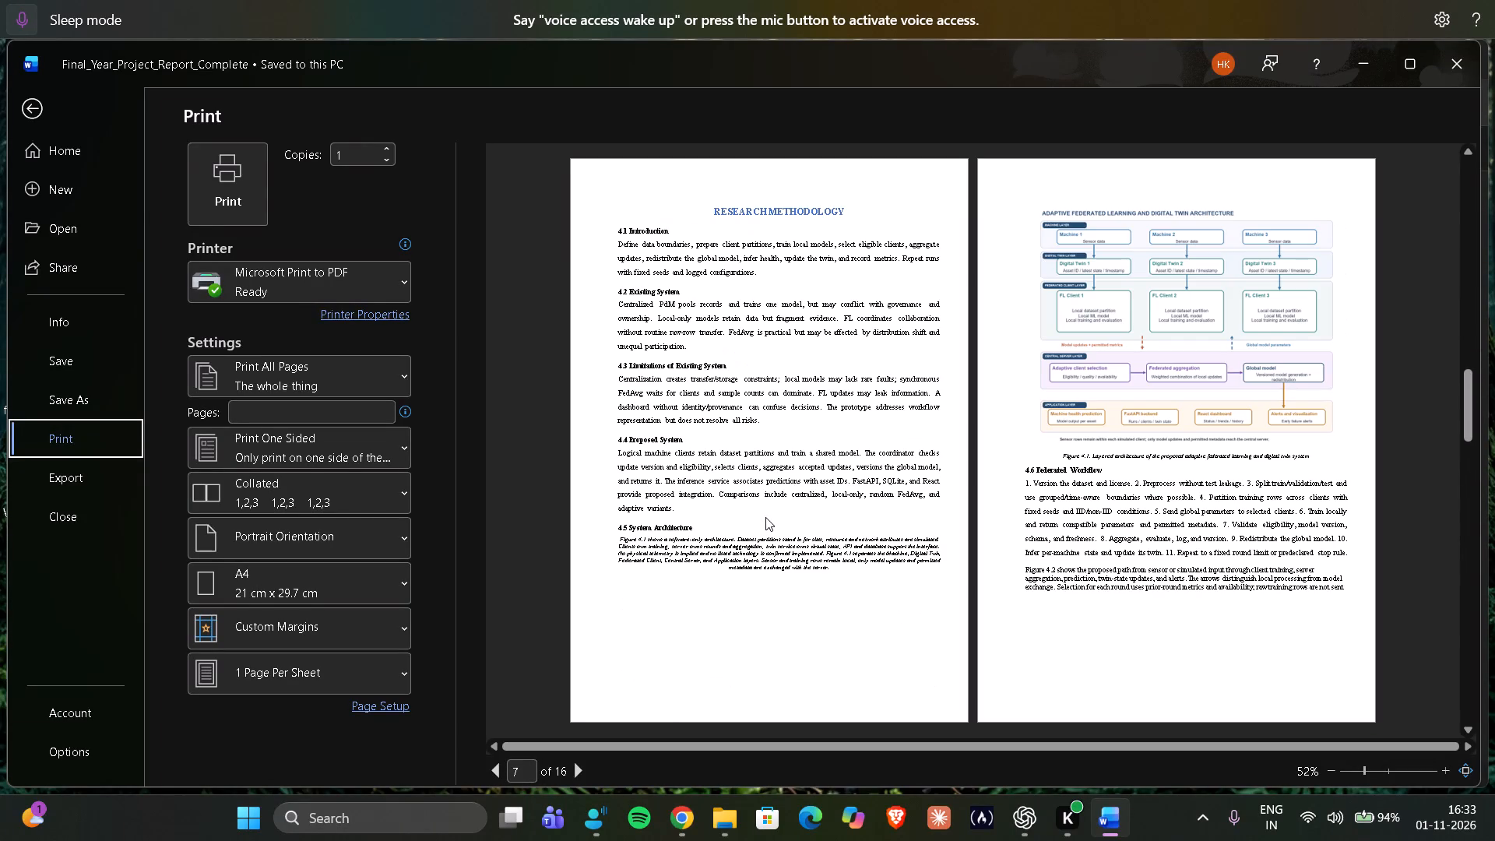
Review the print preview pages around the Literature Review and Research Methodology chapters, and return to the document.
scroll(765, 517, up, 1)
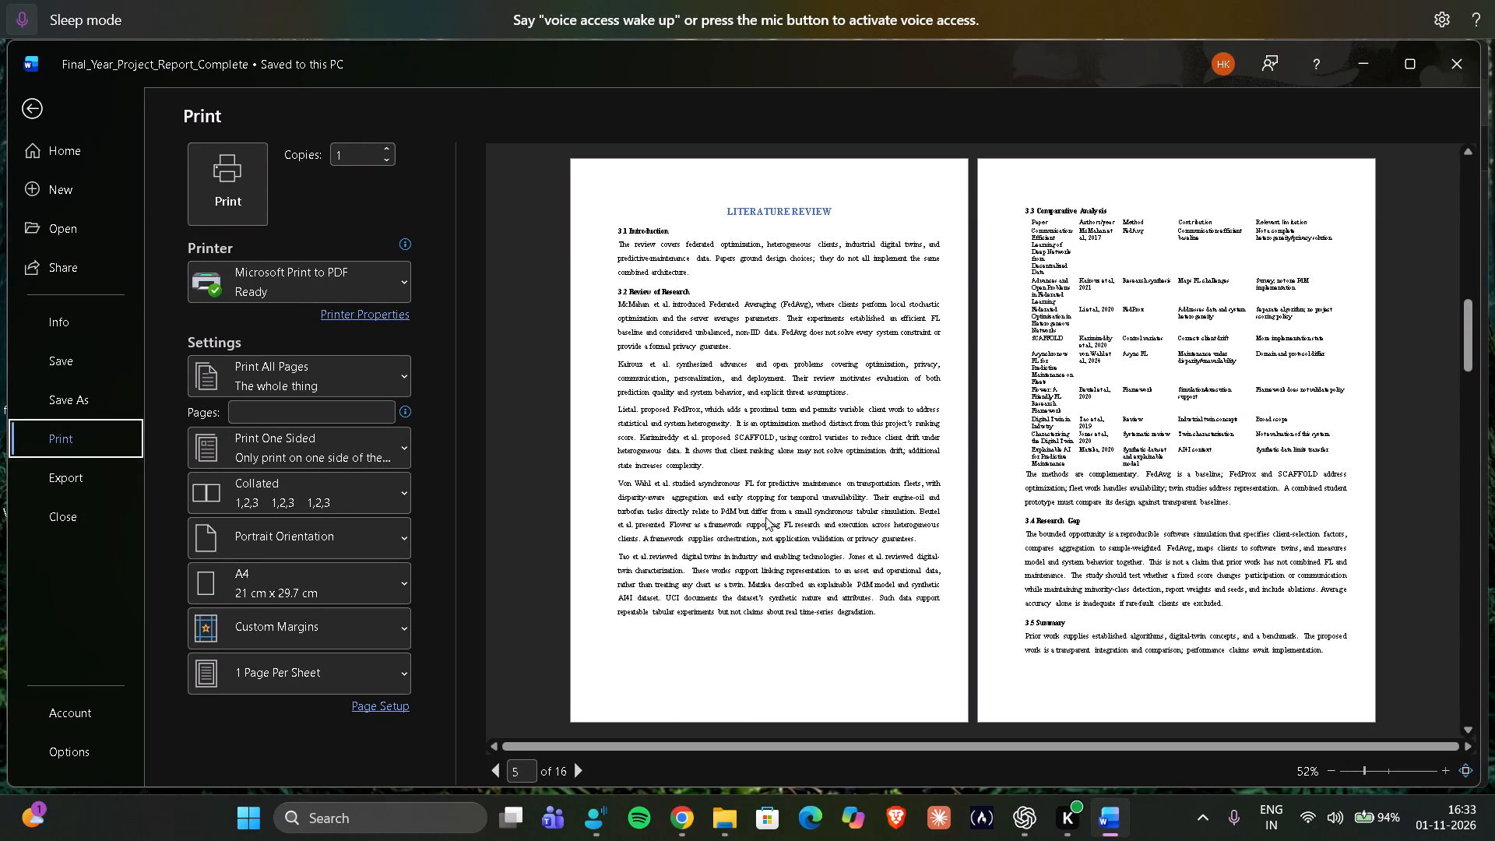
scroll(765, 517, up, 1)
scroll(765, 517, down, 1)
click(1132, 748)
click(36, 111)
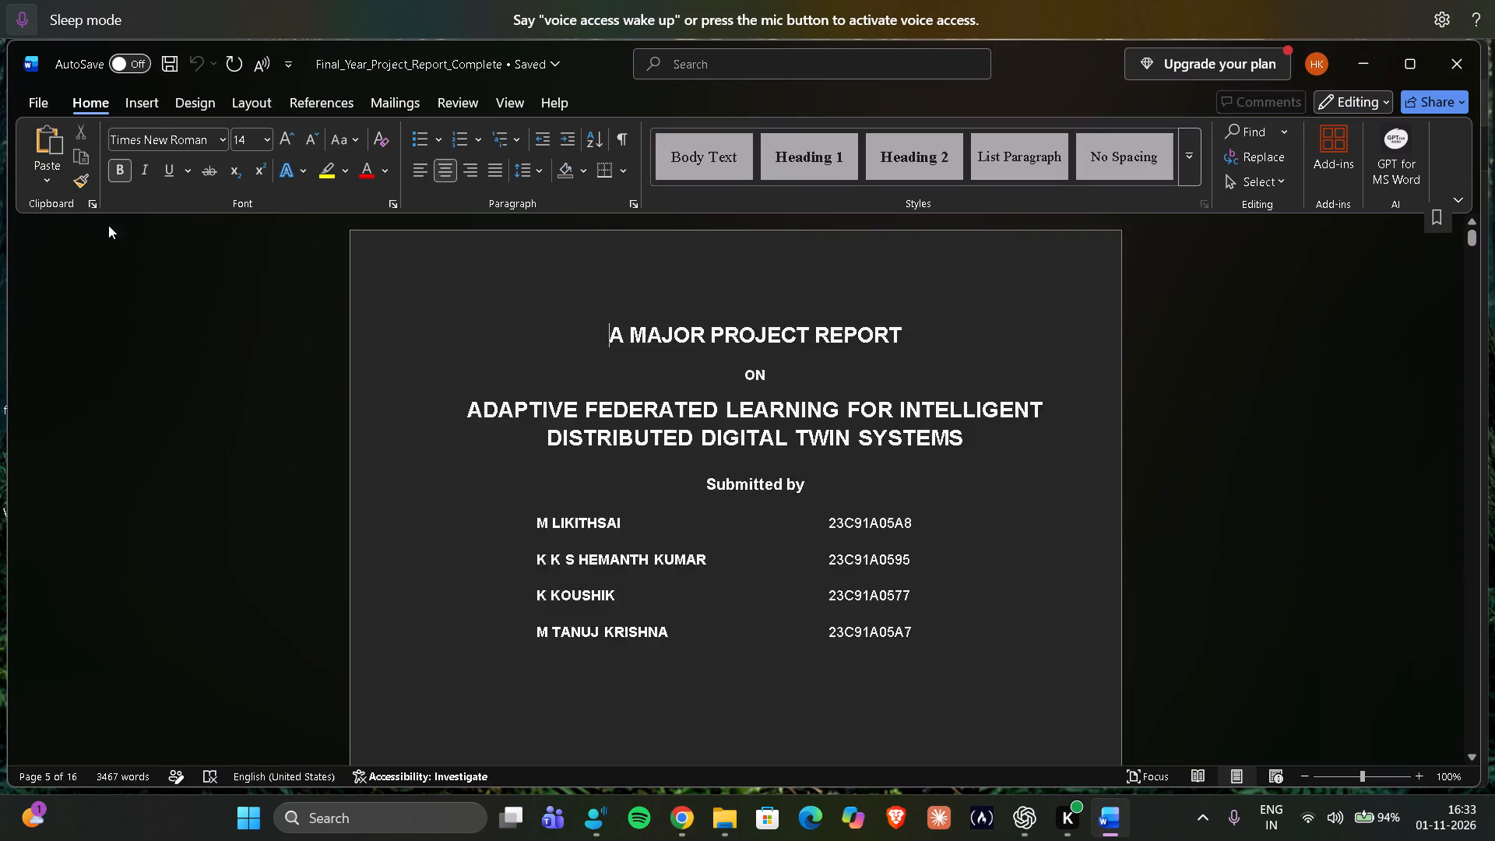
Apply the Times New Roman font to all rows below the header in the 3.3 Comparative Analysis table.
scroll(627, 407, down, 20)
scroll(627, 407, down, 5)
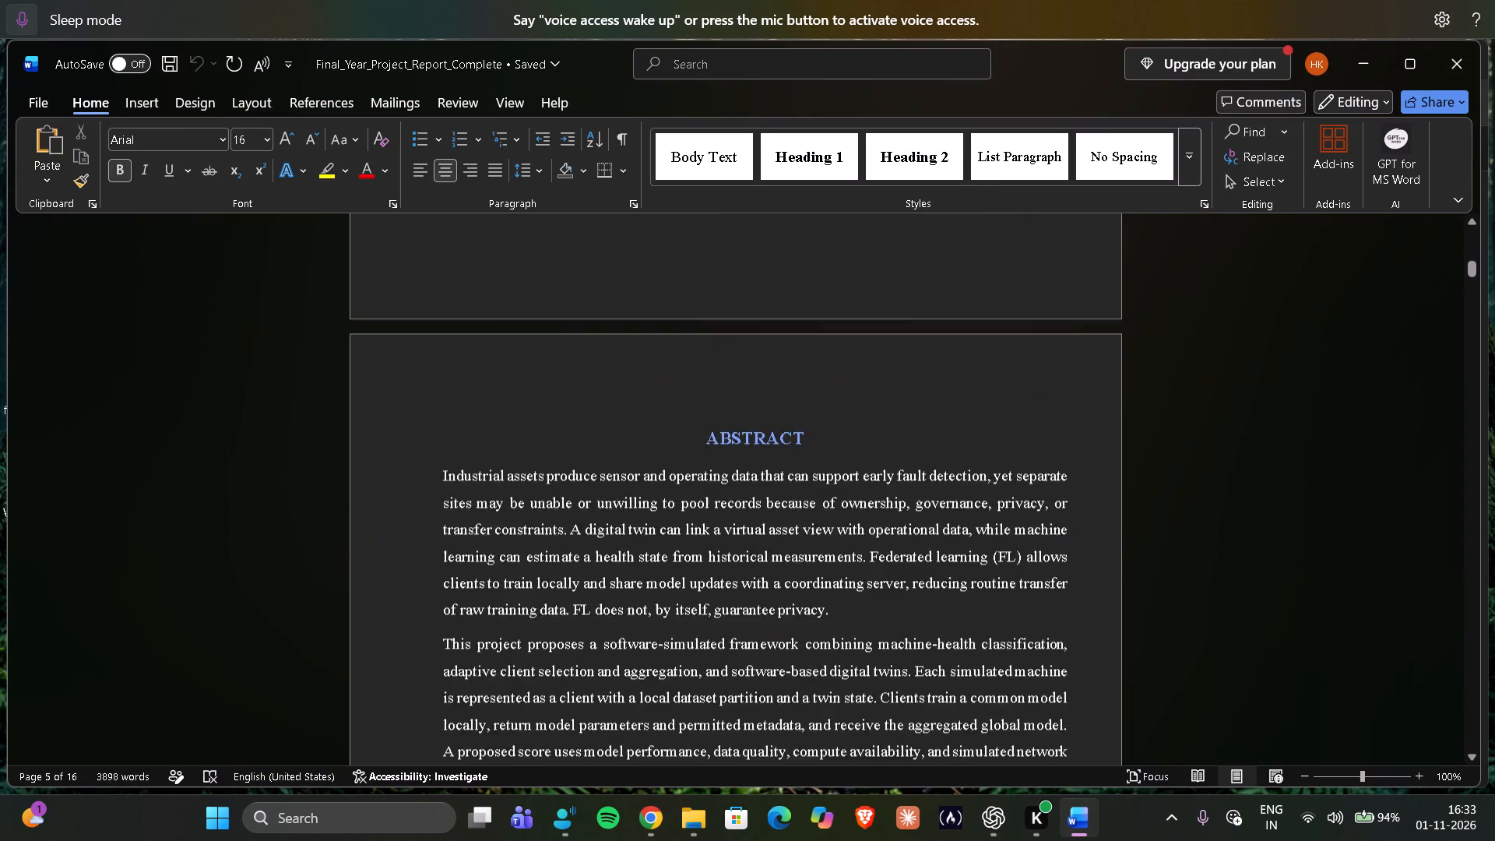
scroll(630, 461, down, 20)
scroll(630, 461, down, 20)
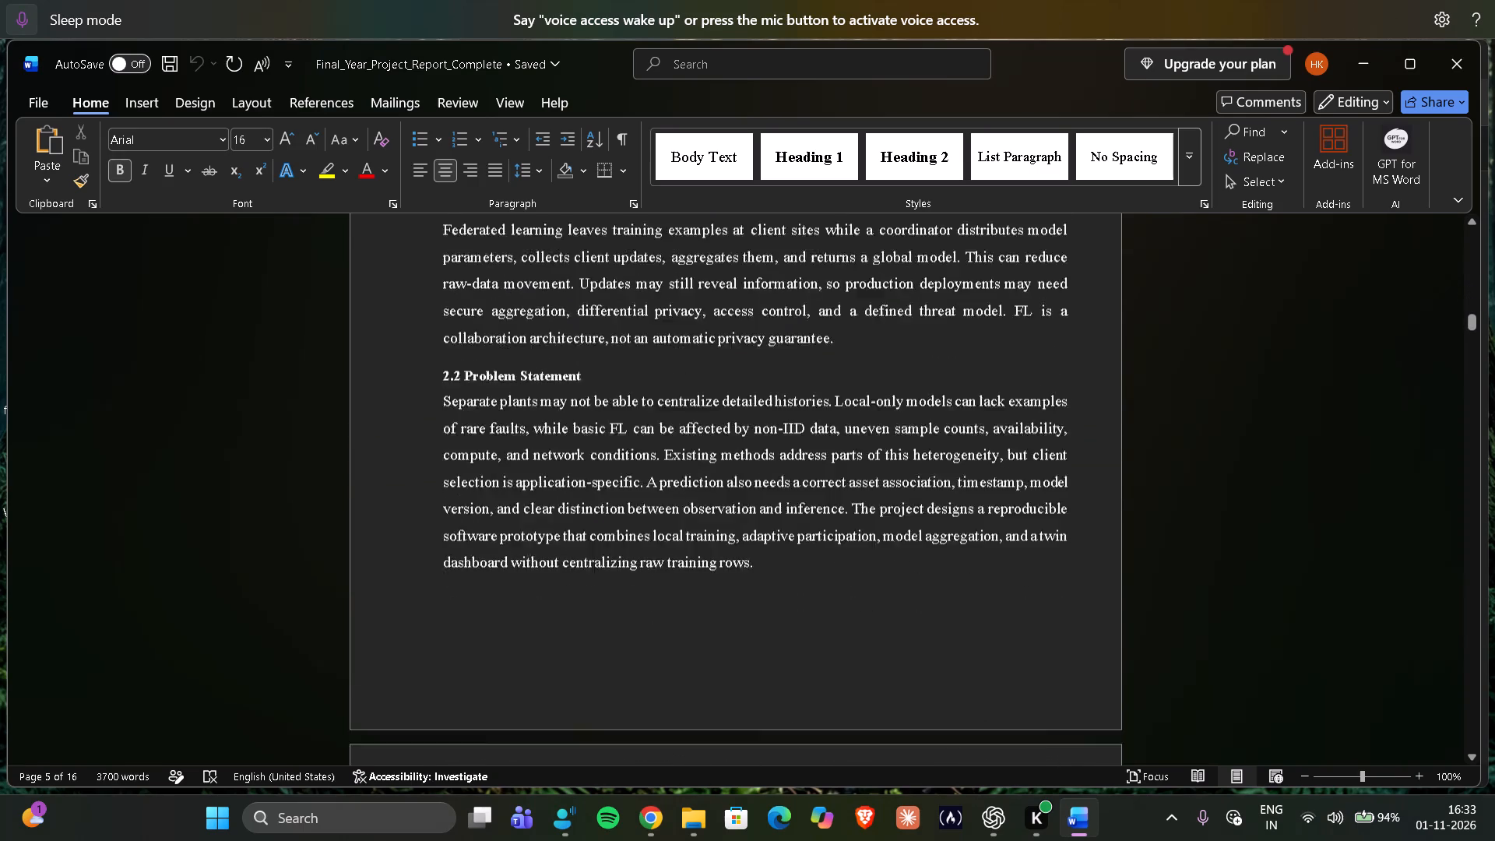
scroll(660, 555, down, 20)
scroll(660, 555, down, 20)
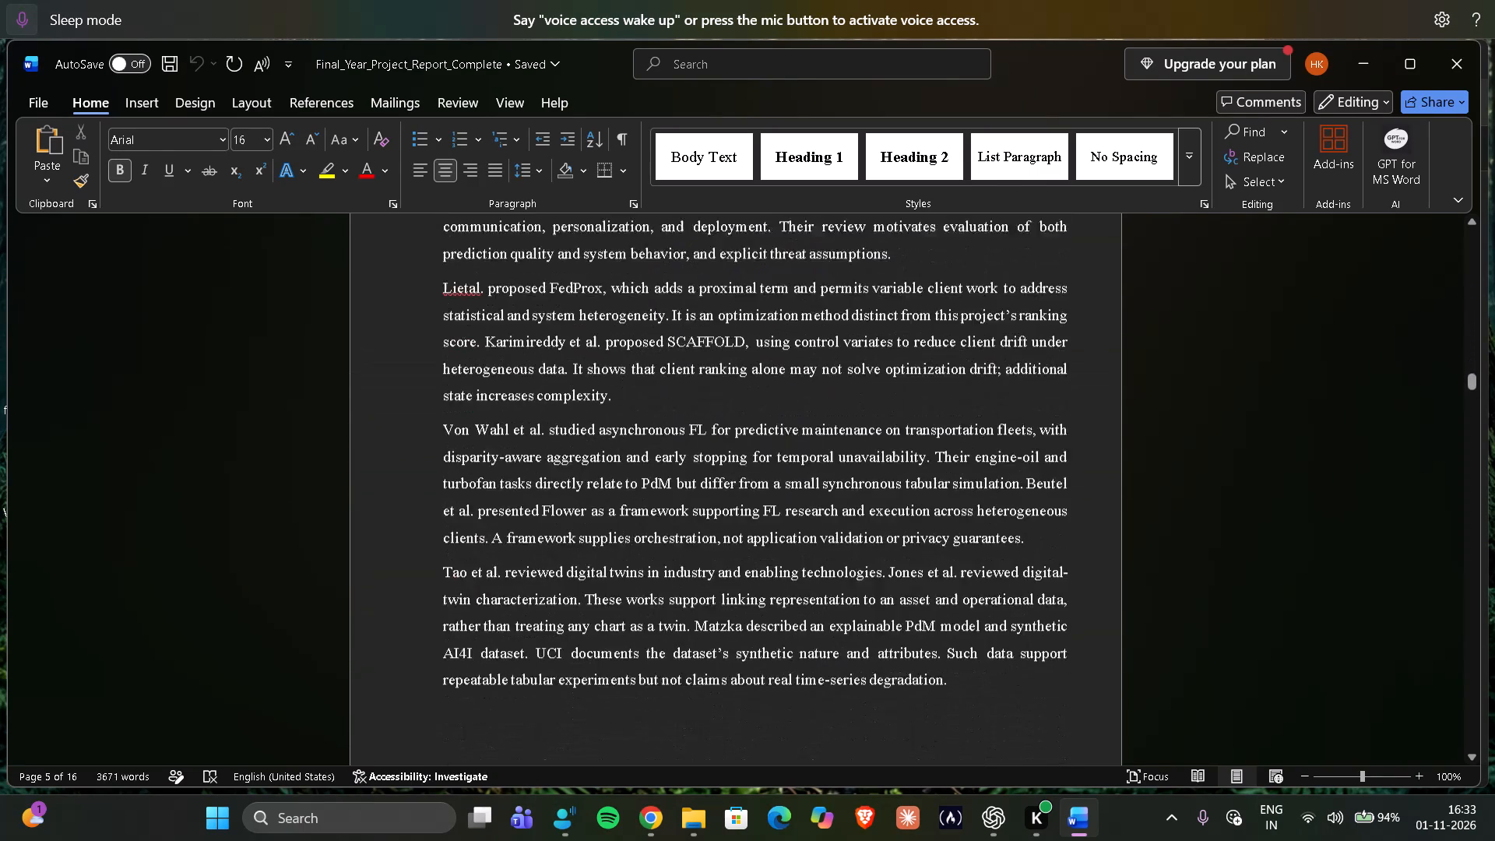
scroll(660, 555, down, 16)
scroll(660, 555, up, 1)
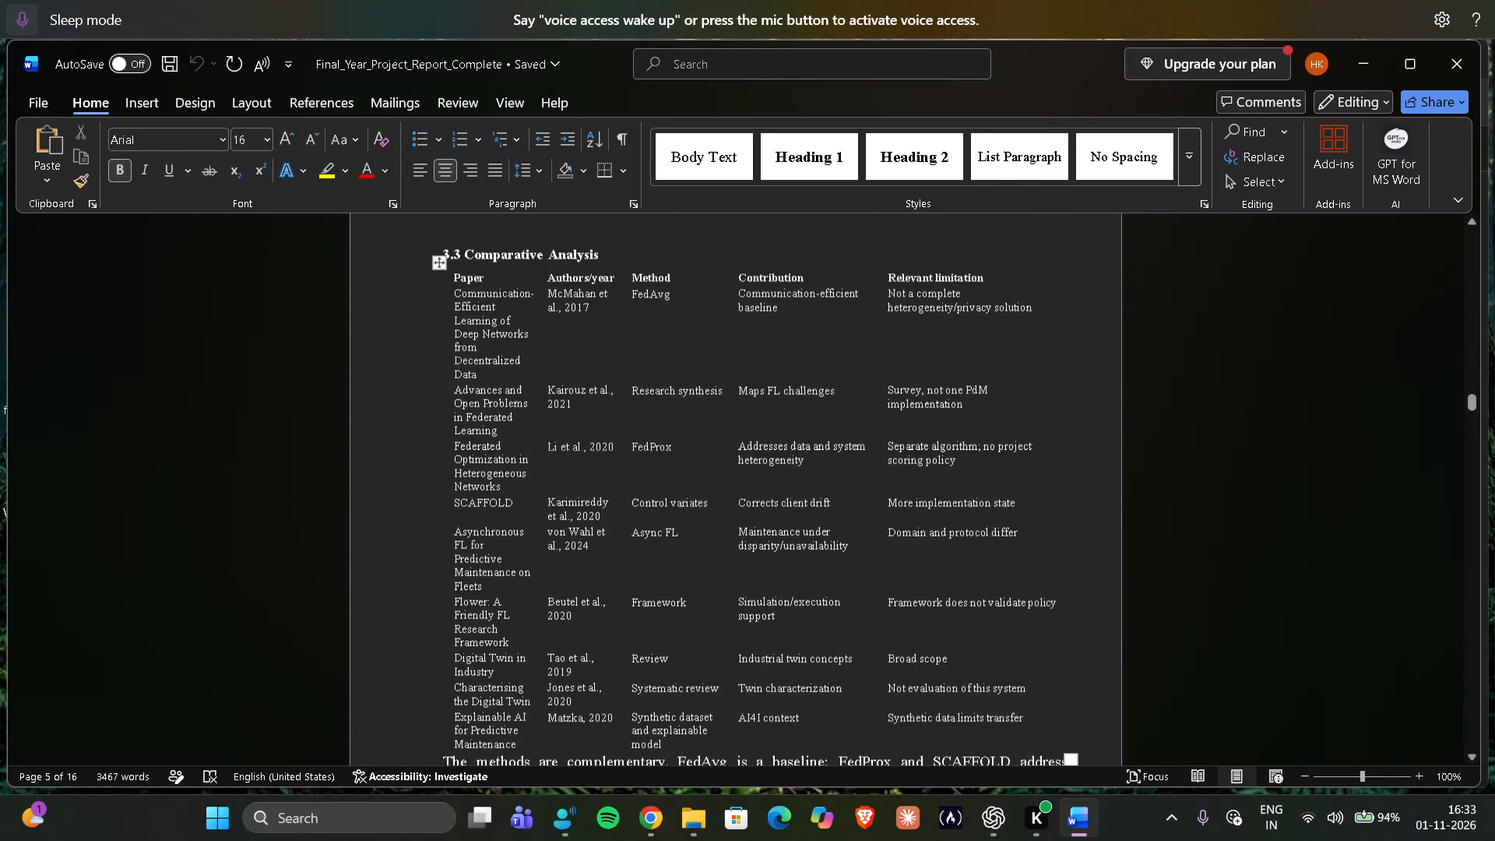
double_click(454, 292)
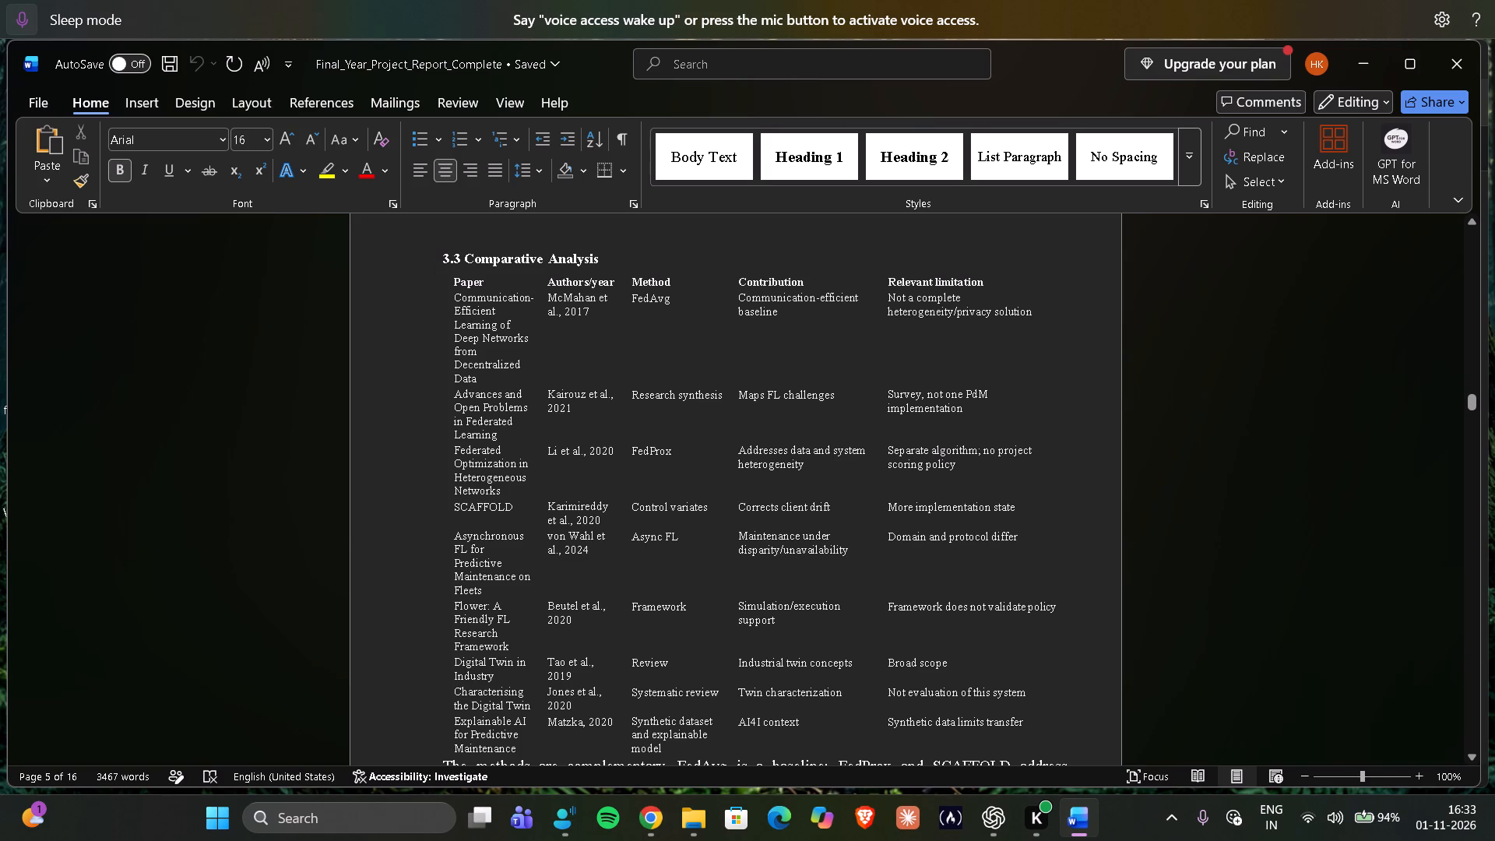
drag(455, 302, 887, 743)
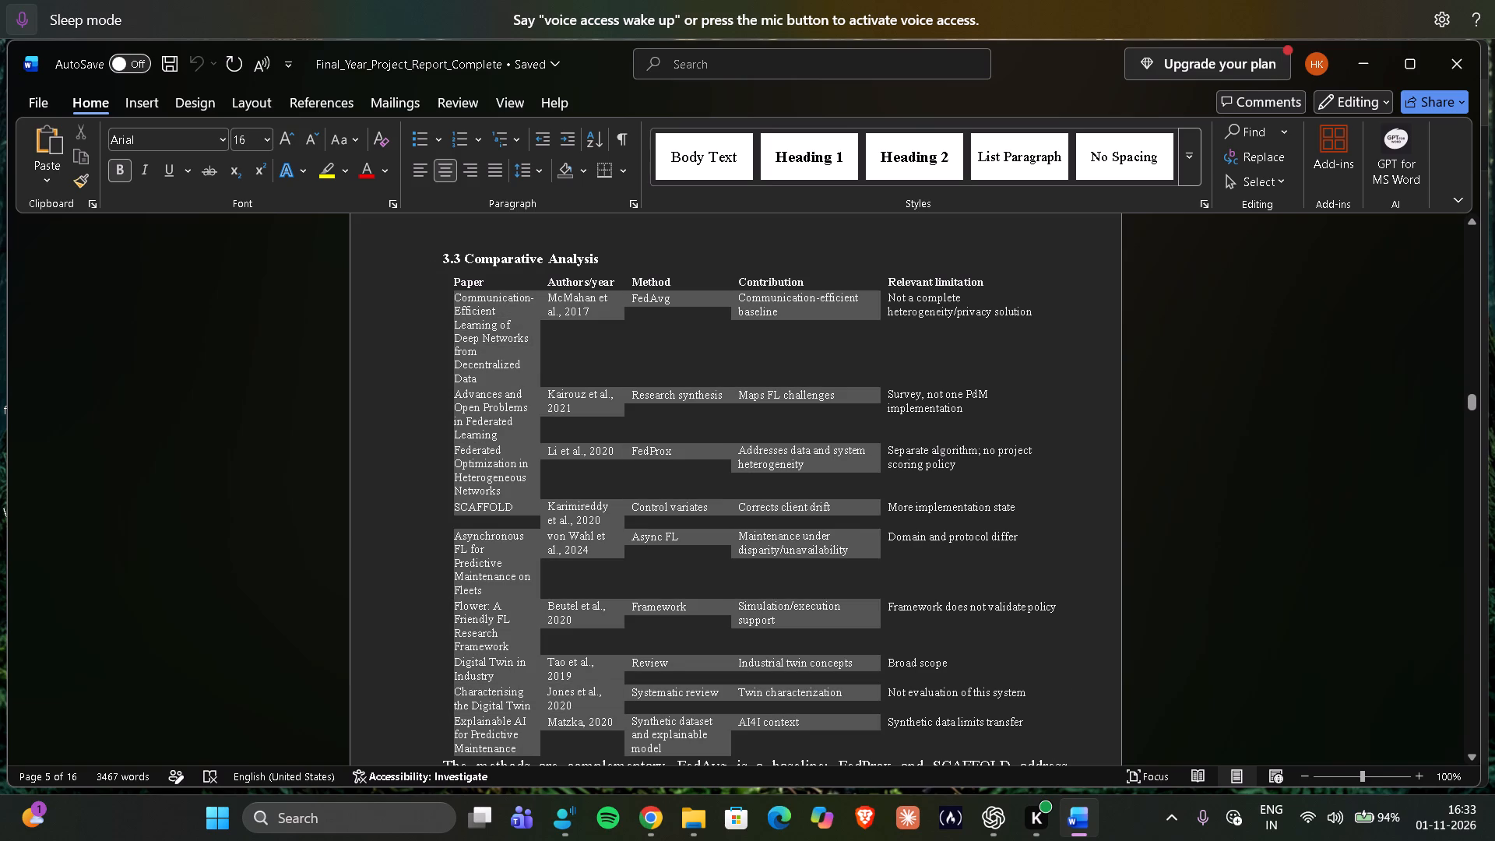
drag(887, 743, 920, 742)
scroll(907, 705, down, 2)
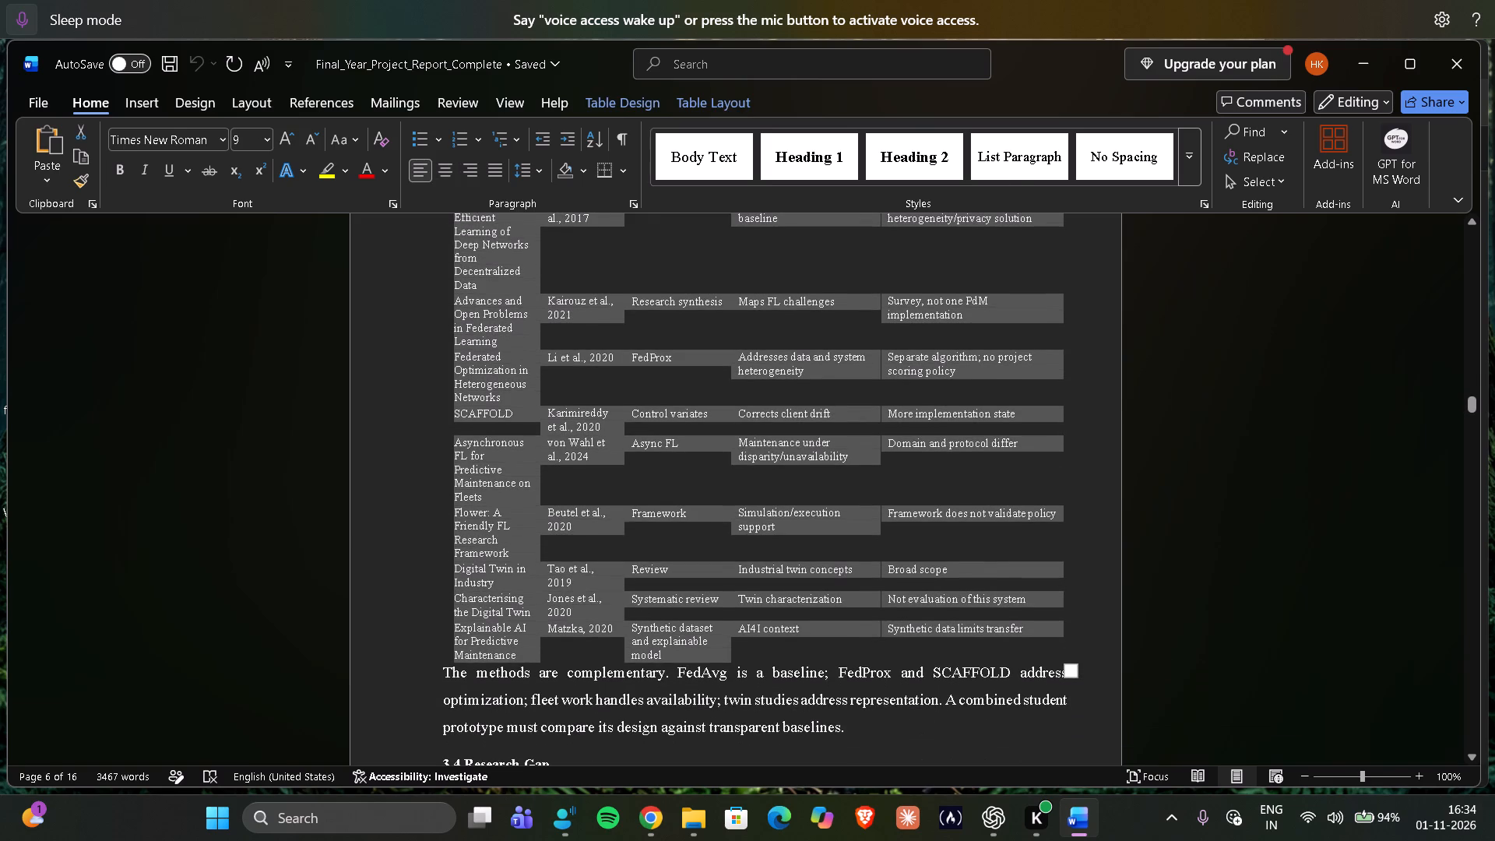
scroll(898, 688, up, 1)
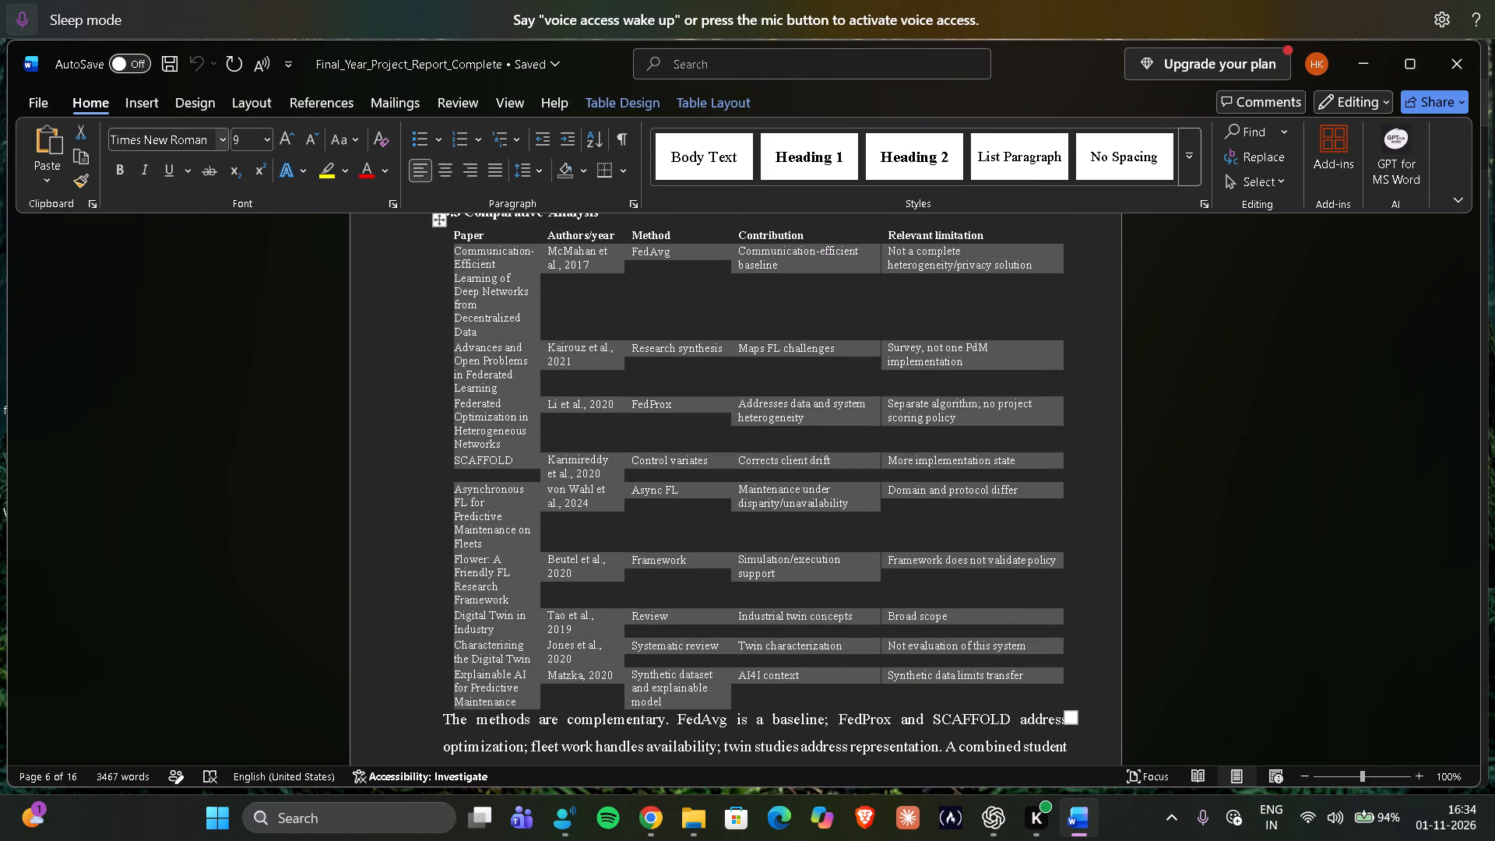
click(217, 140)
click(185, 273)
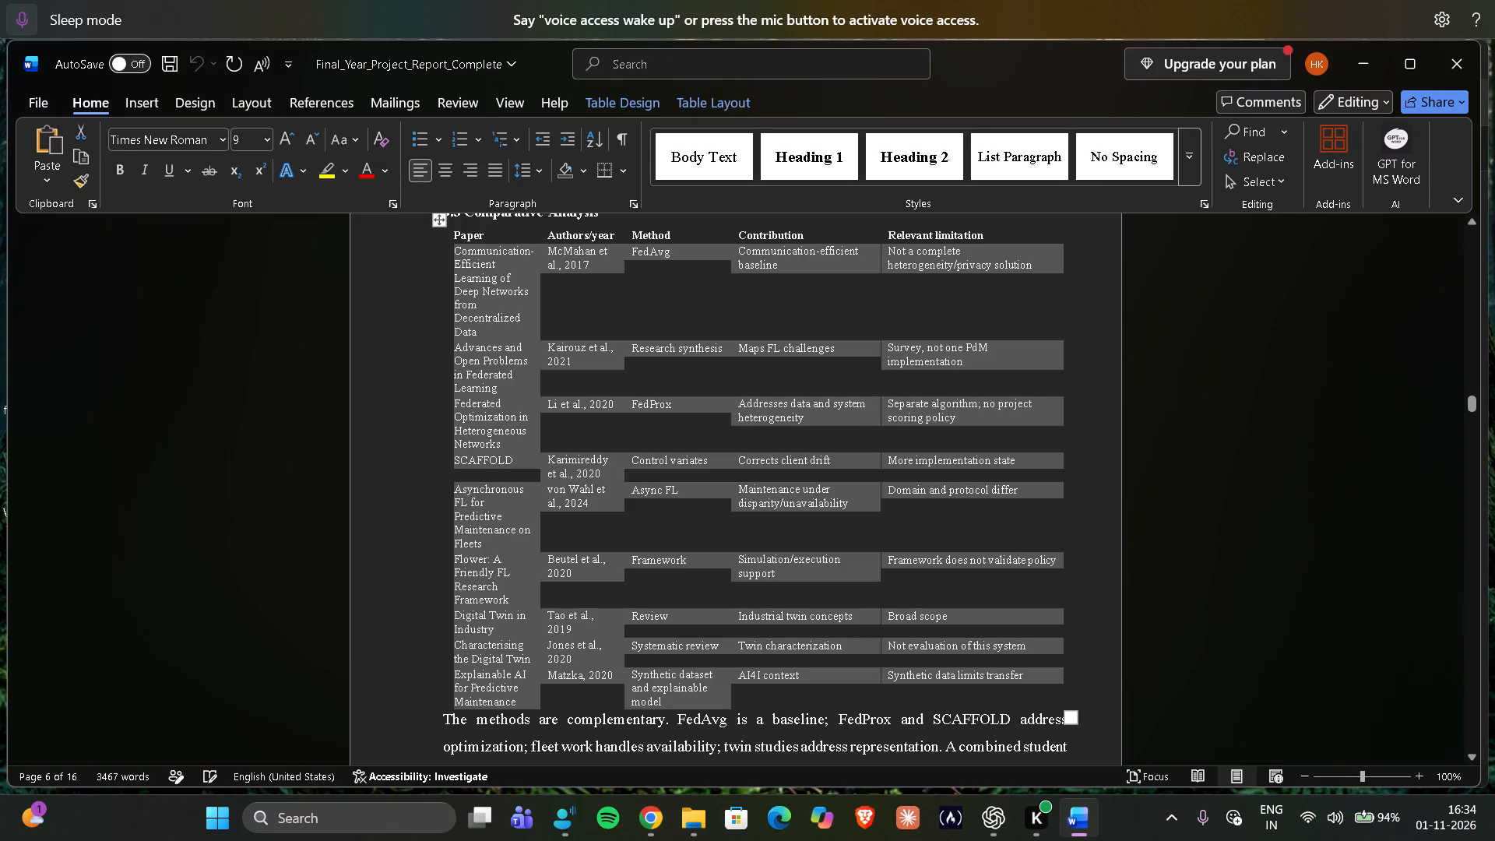
click(361, 477)
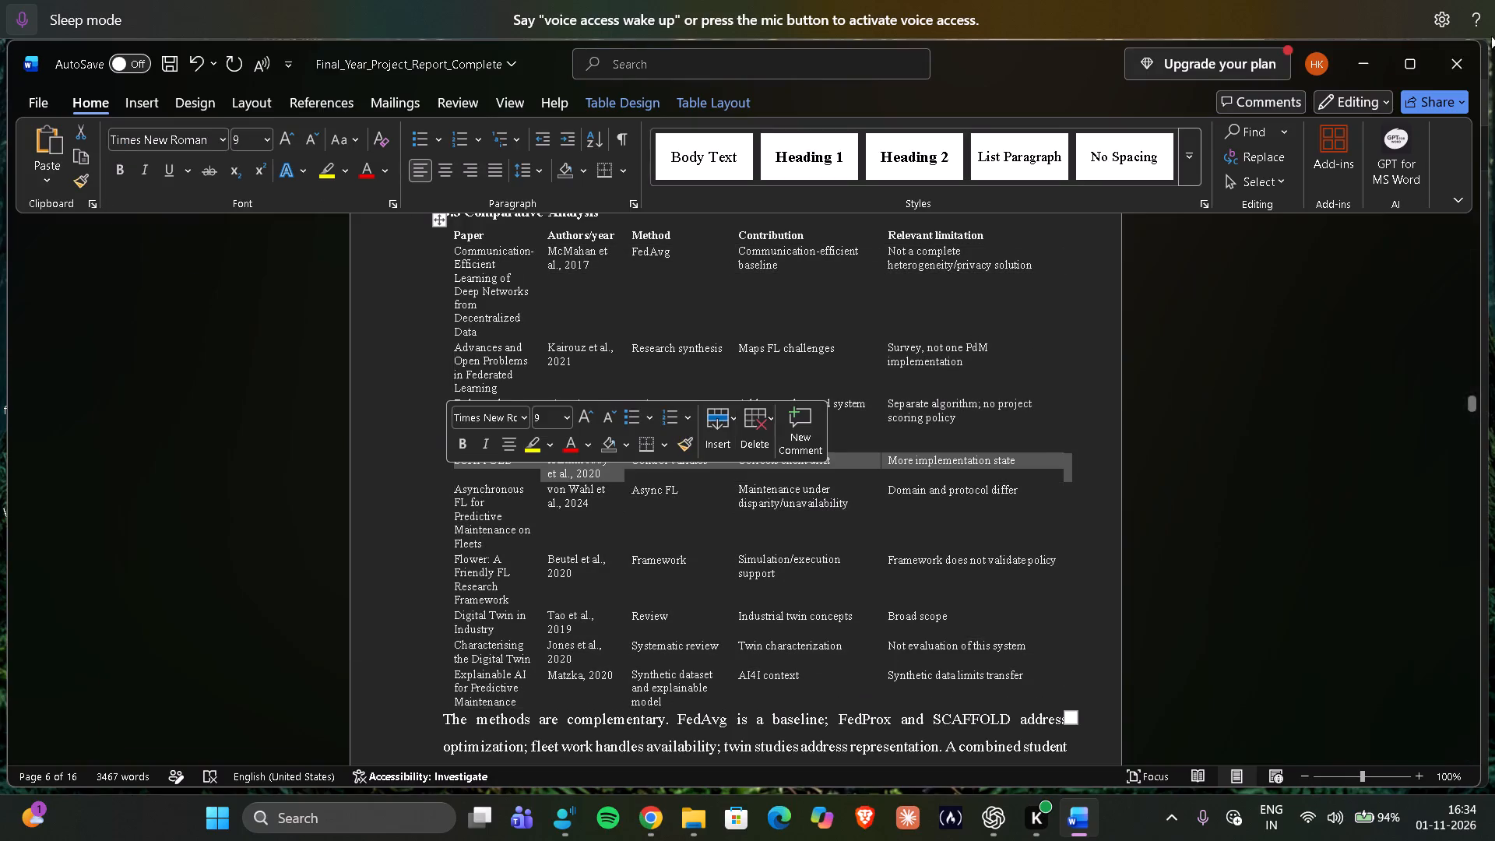
Save a copy of the report to the Desktop folder as a Word Document named Final_Year_Project_Report_Complete.
click(32, 109)
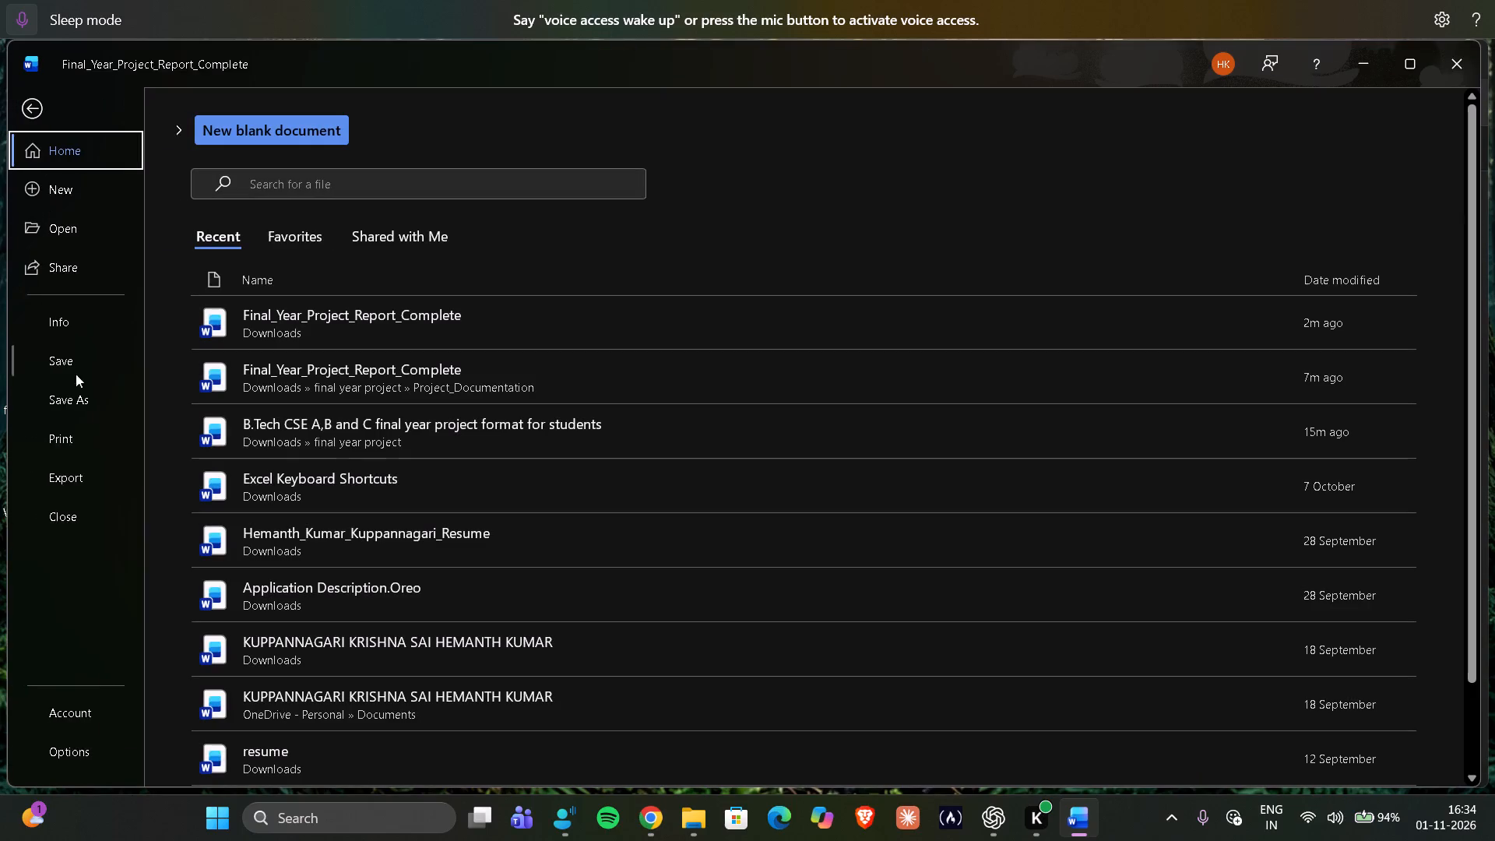
click(64, 406)
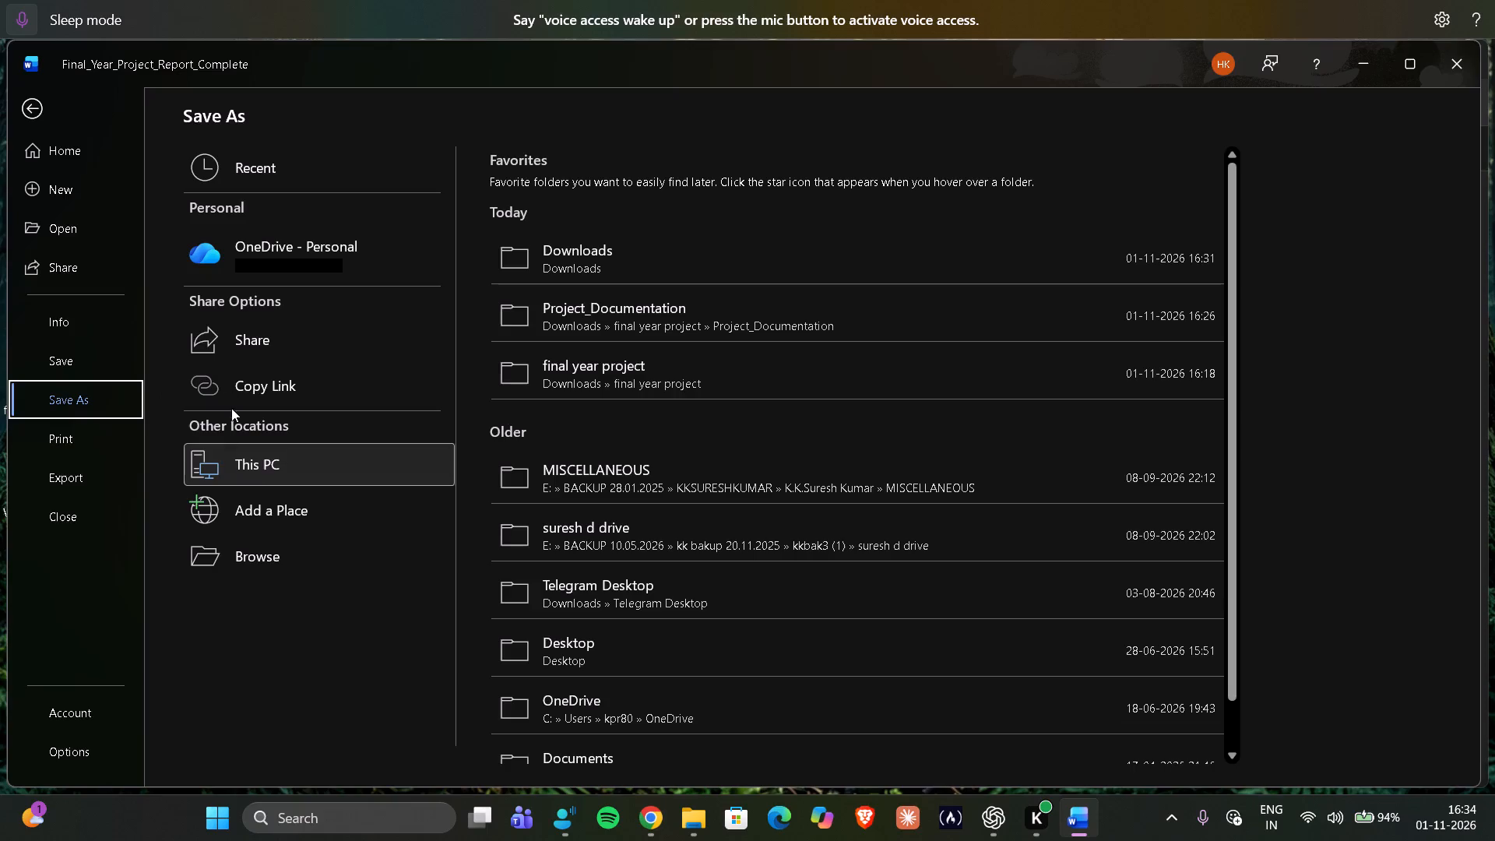
click(259, 463)
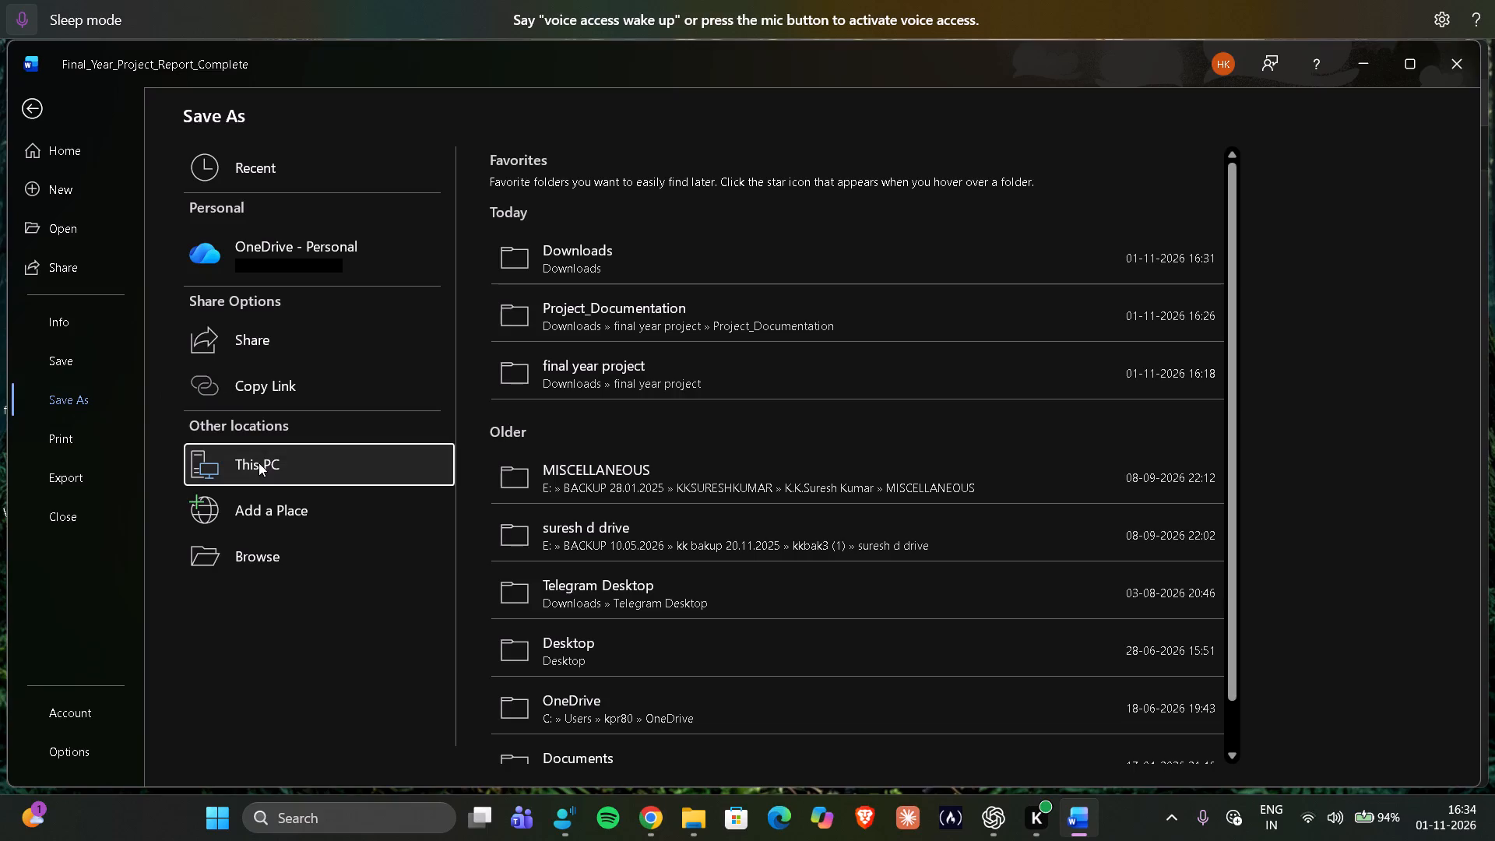
double_click(259, 463)
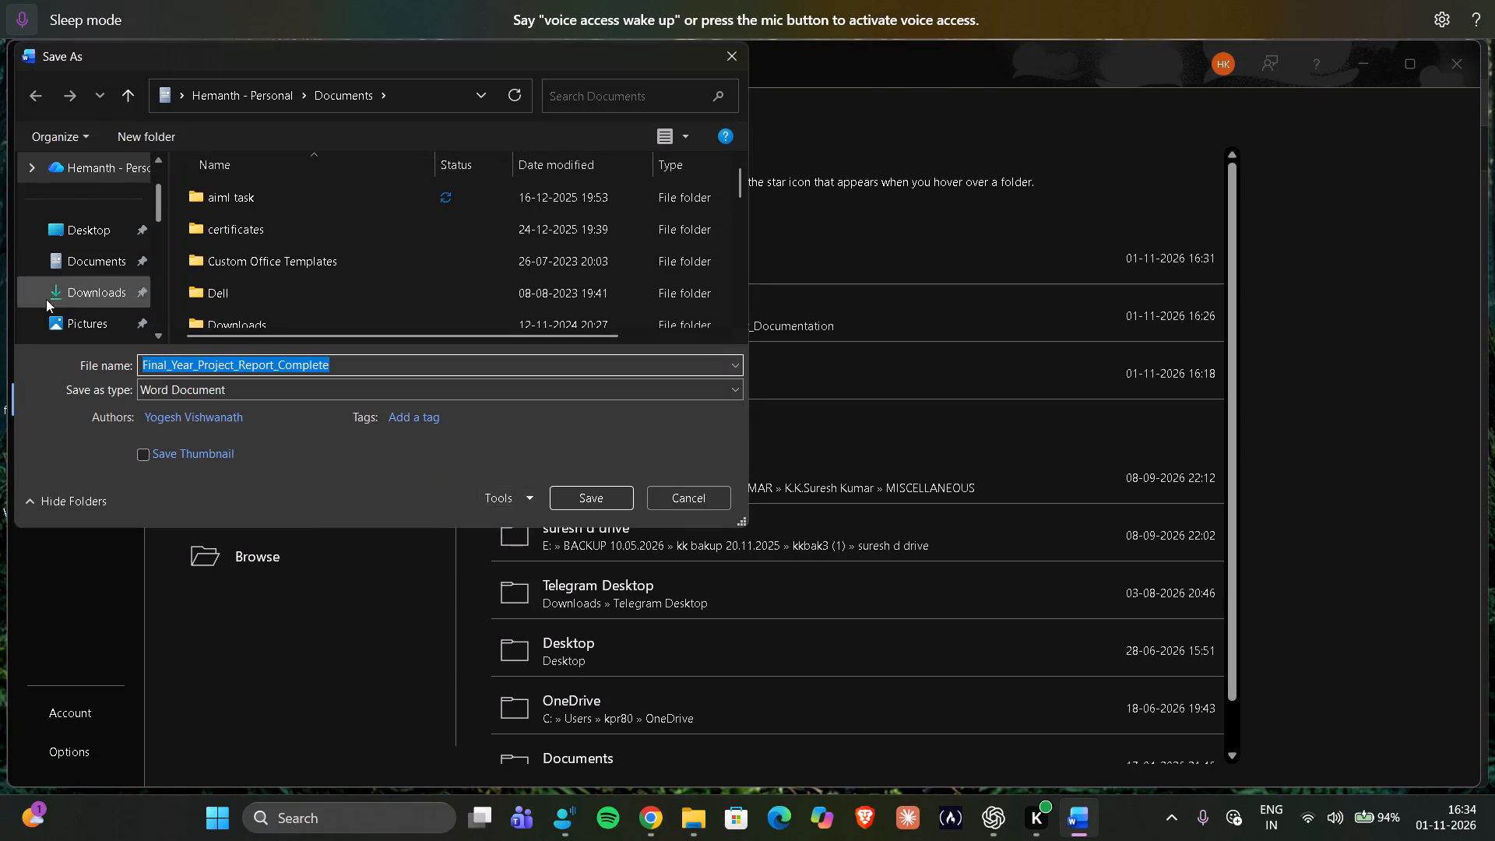
scroll(46, 299, up, 5)
scroll(100, 329, down, 1)
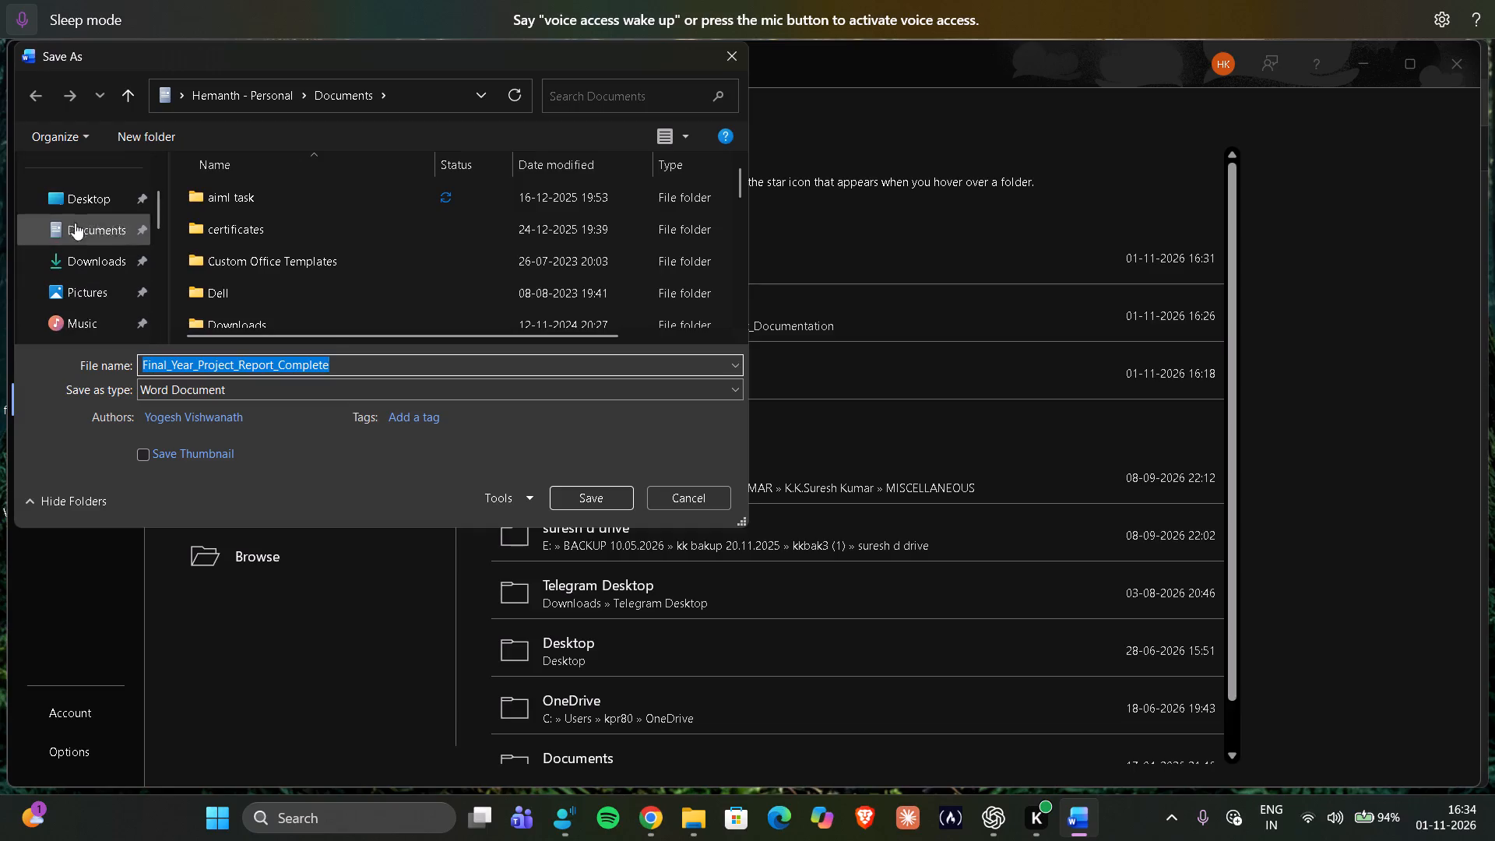
click(76, 202)
click(614, 498)
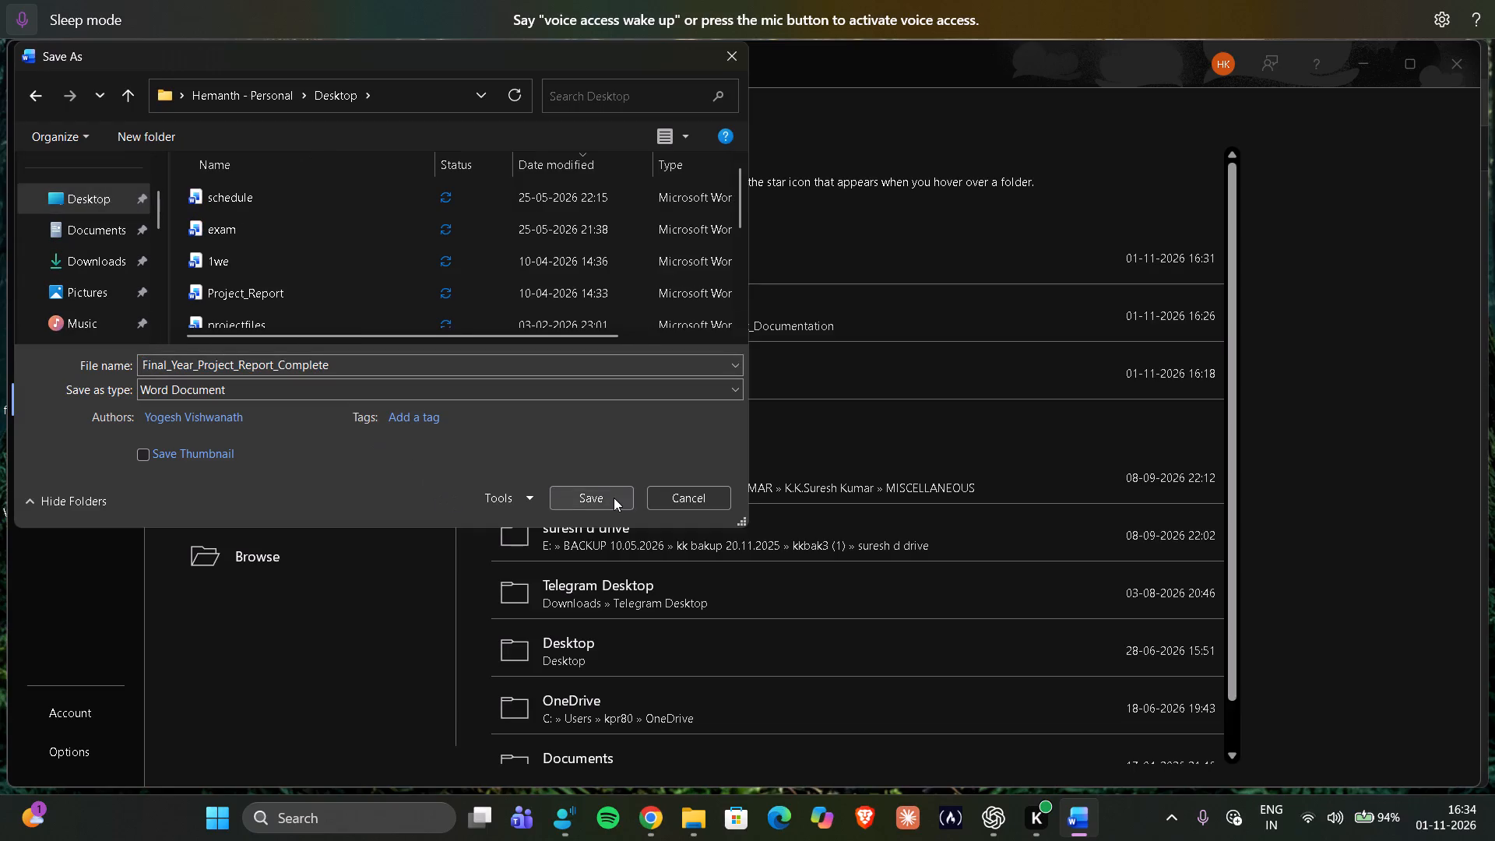
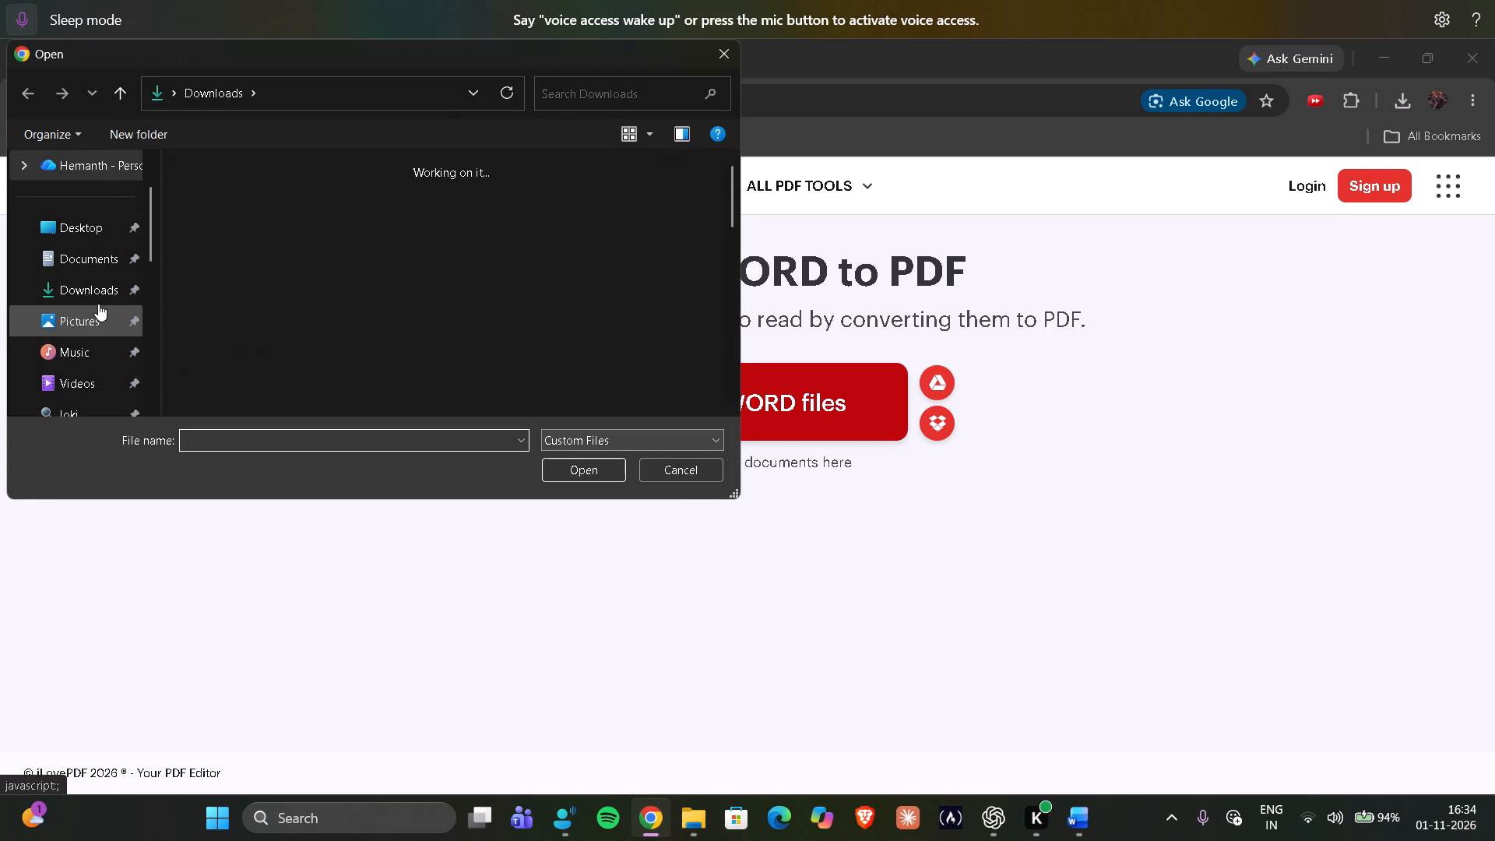
Load the Desktop's Final_Year_Project_Report_Complete Word file into the Word to PDF converter, closing the document in Word so it can be opened.
click(83, 228)
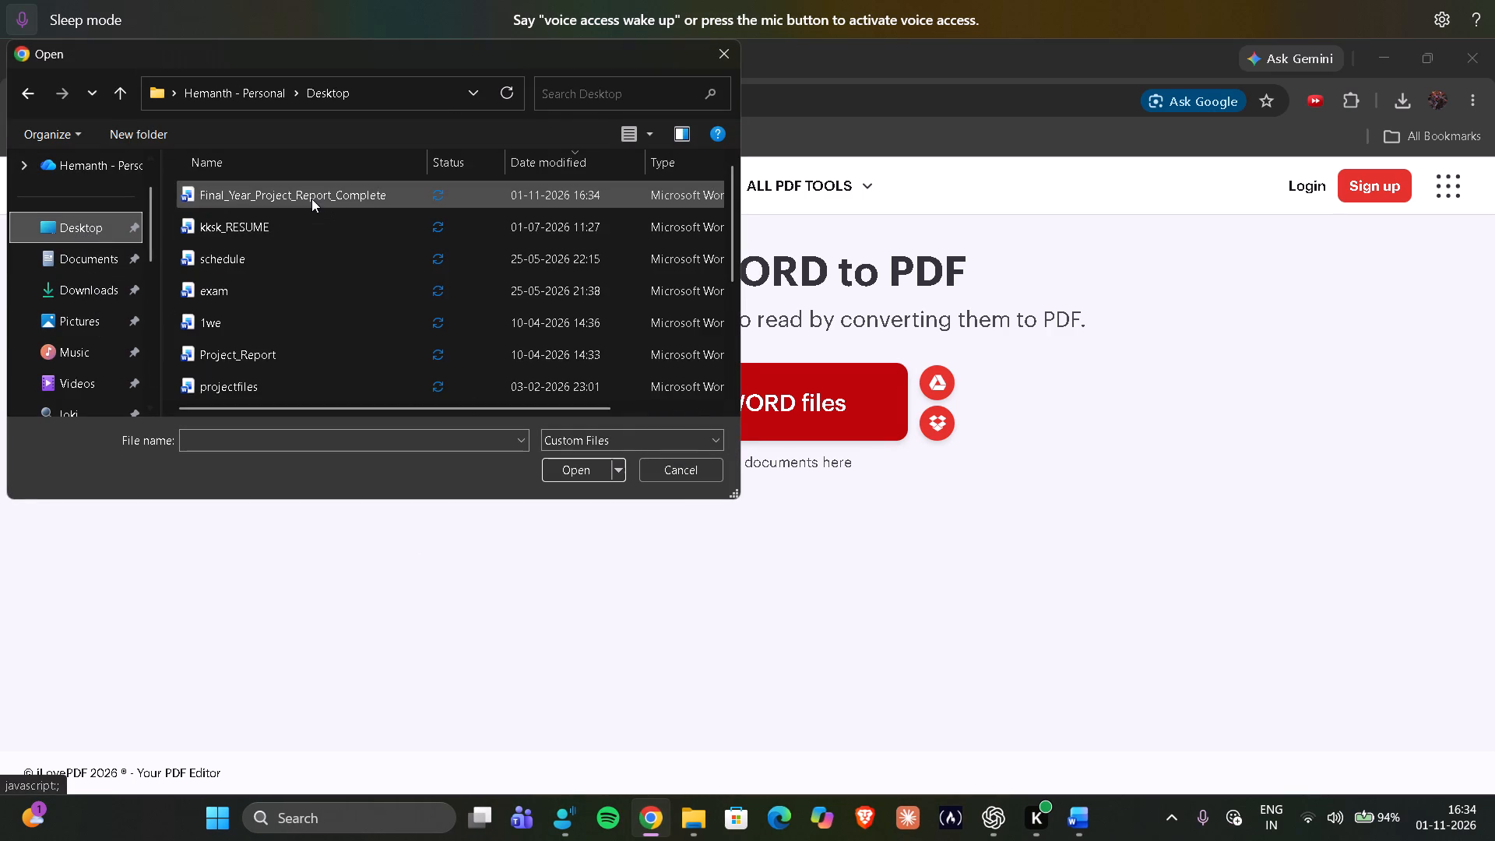
click(307, 195)
click(559, 474)
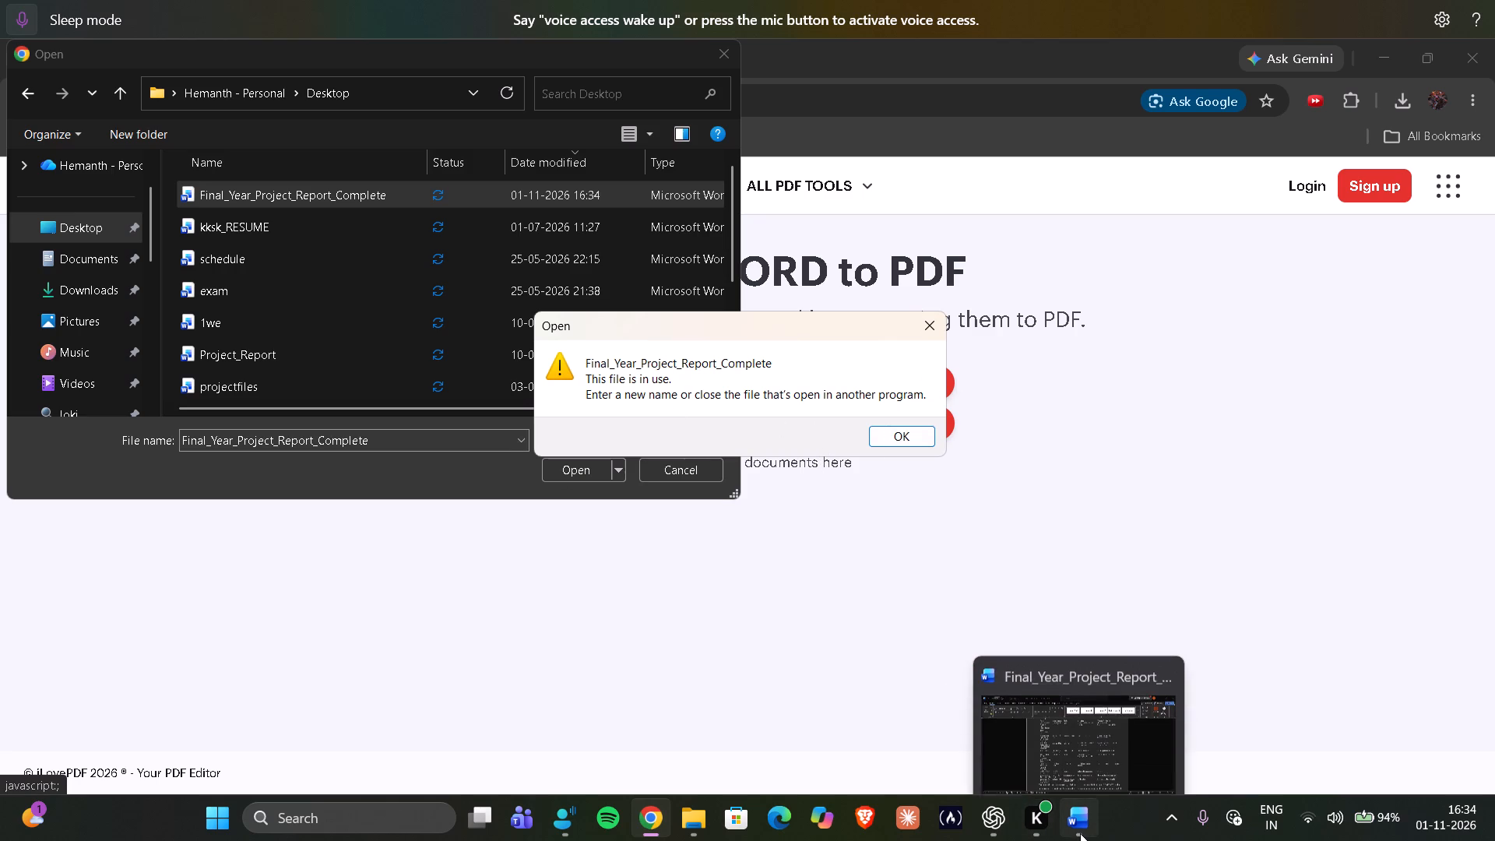
click(1169, 663)
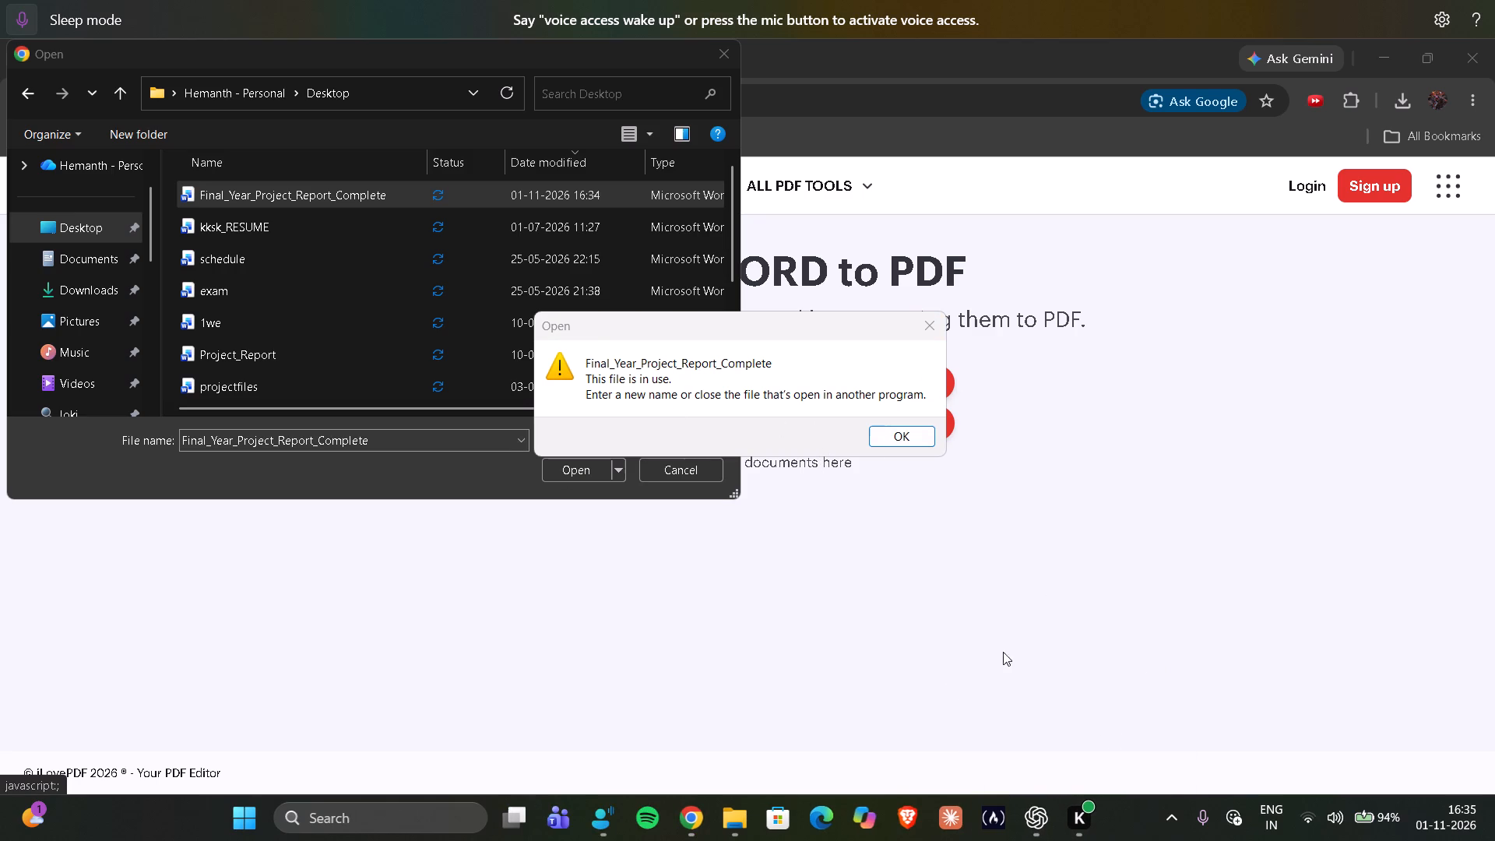
click(878, 434)
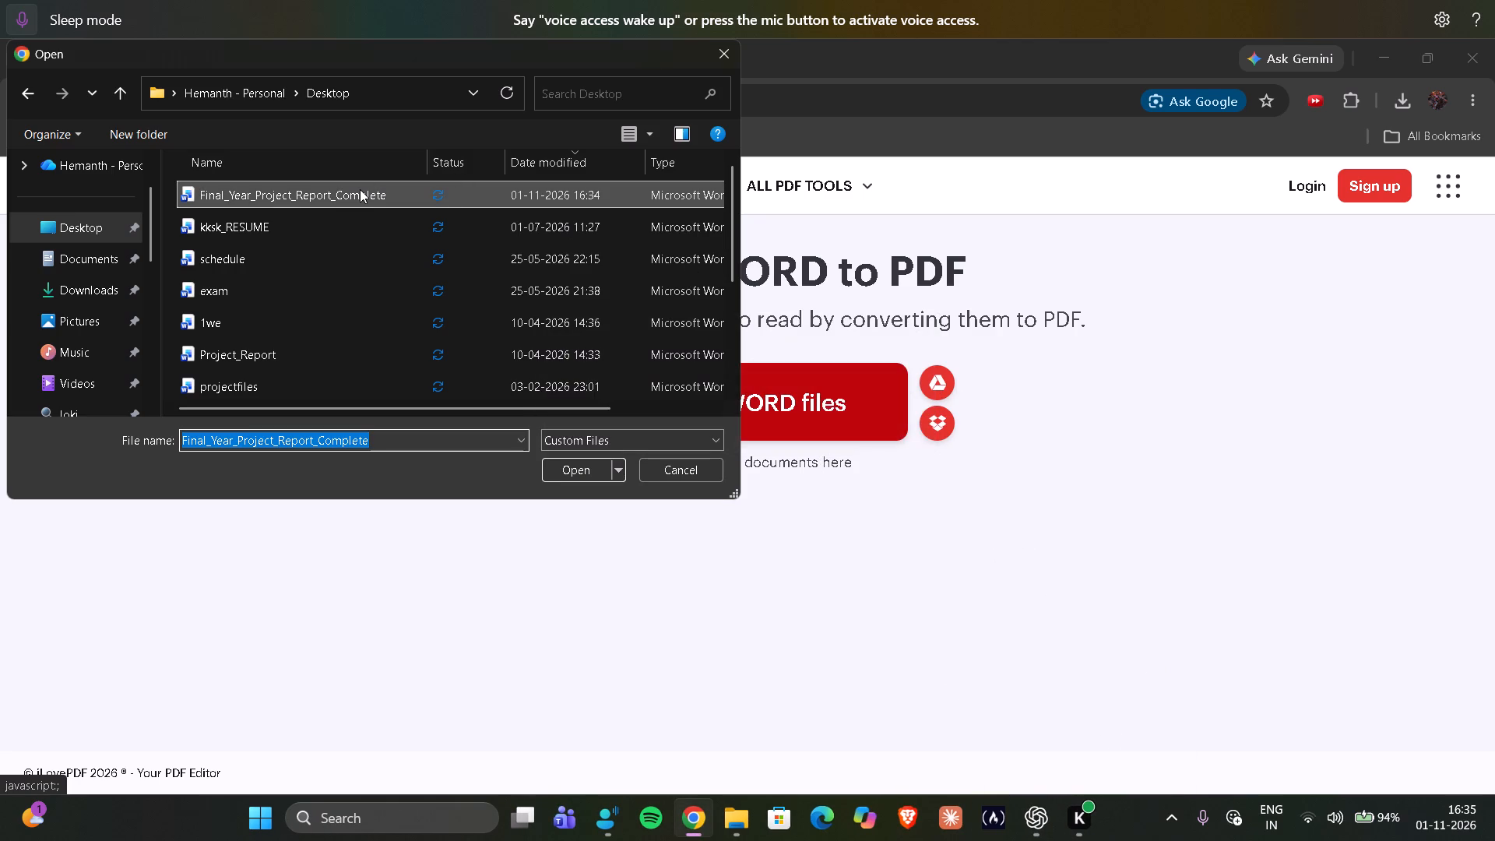
click(360, 189)
click(563, 473)
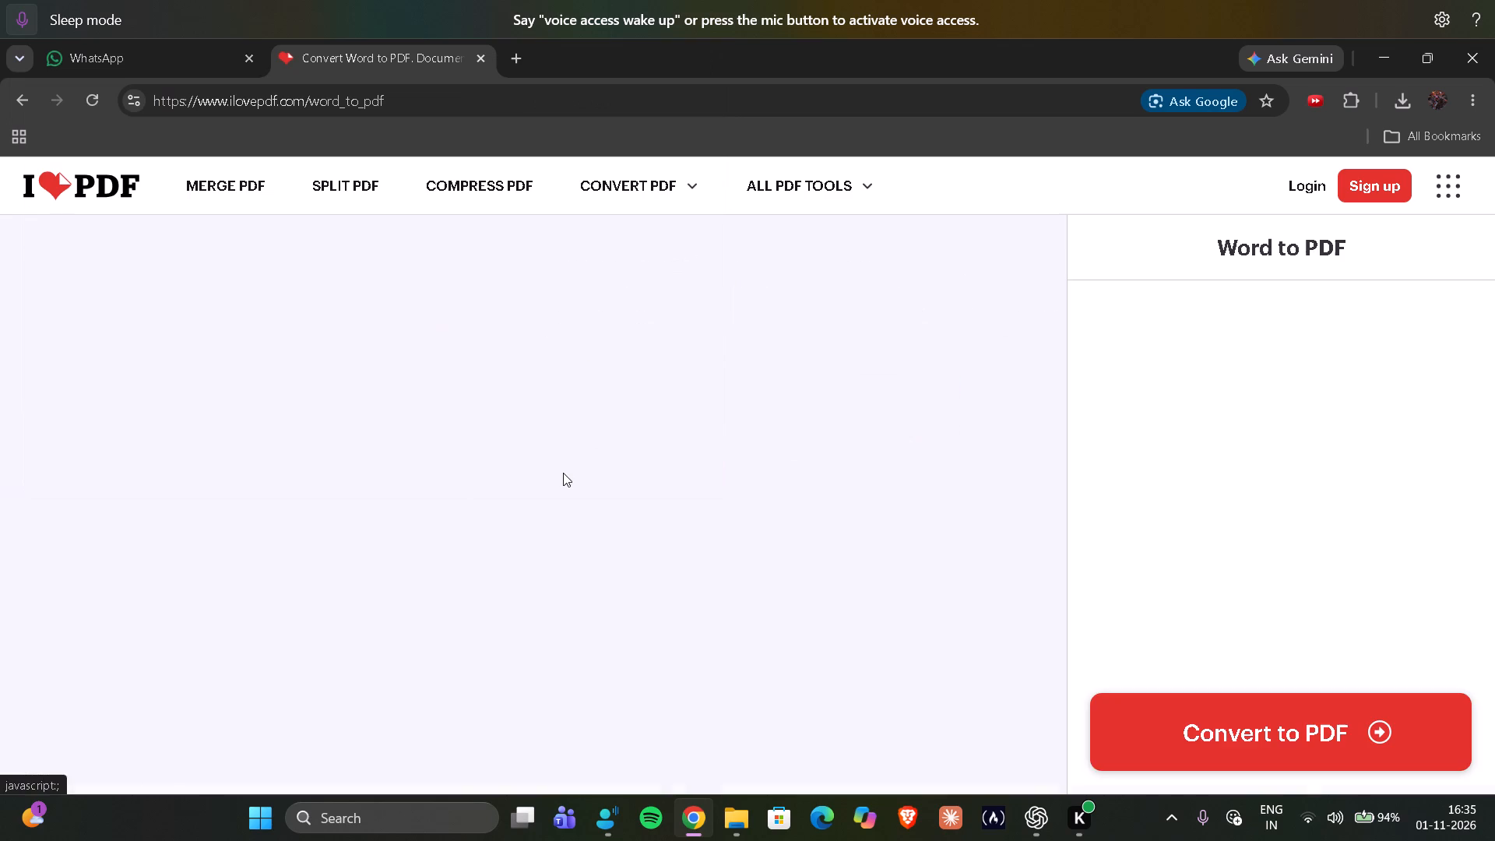
click(1303, 715)
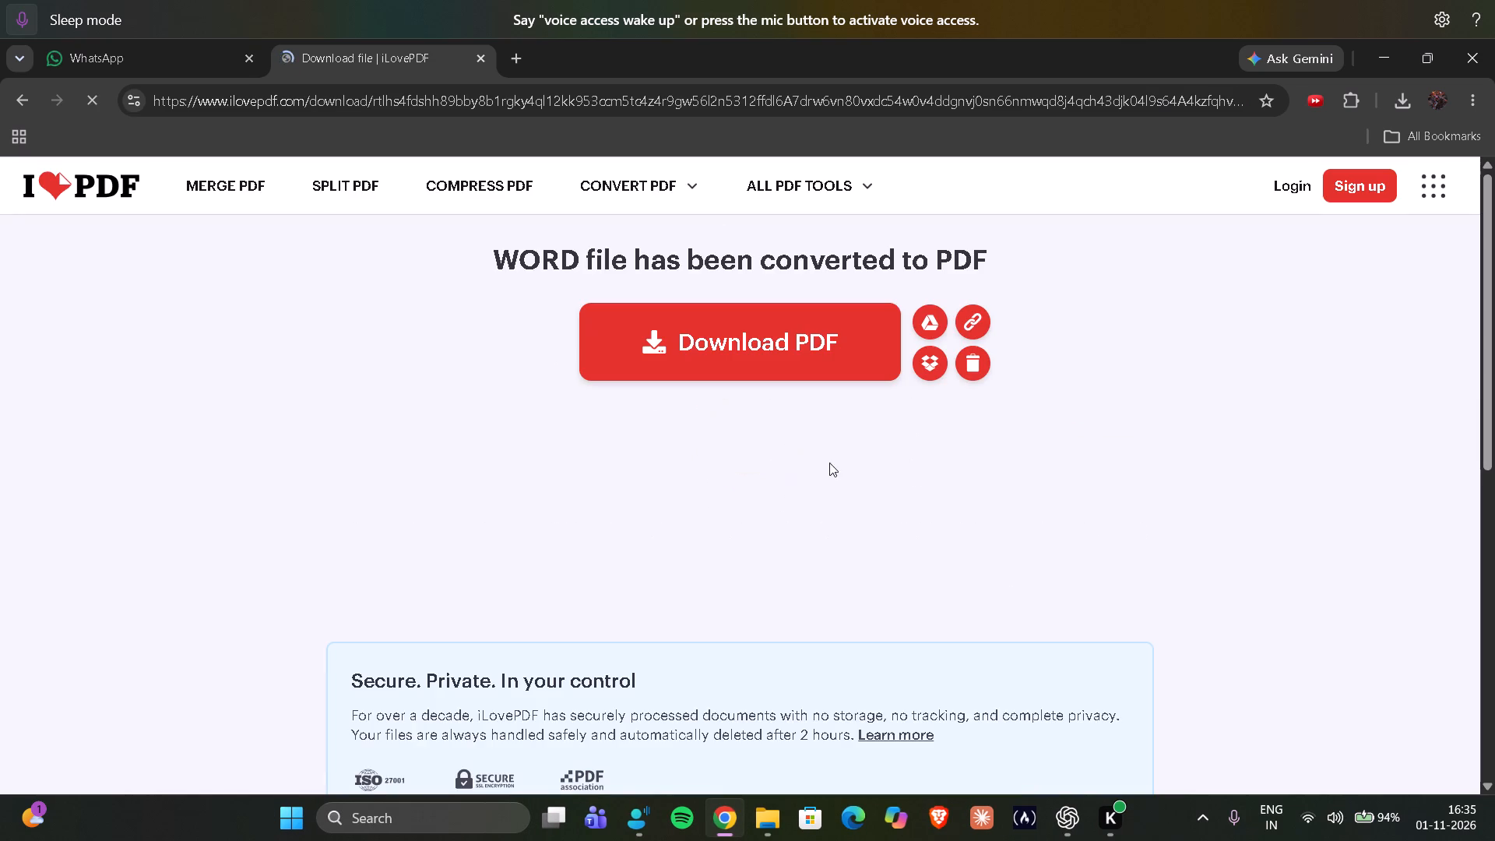
click(771, 360)
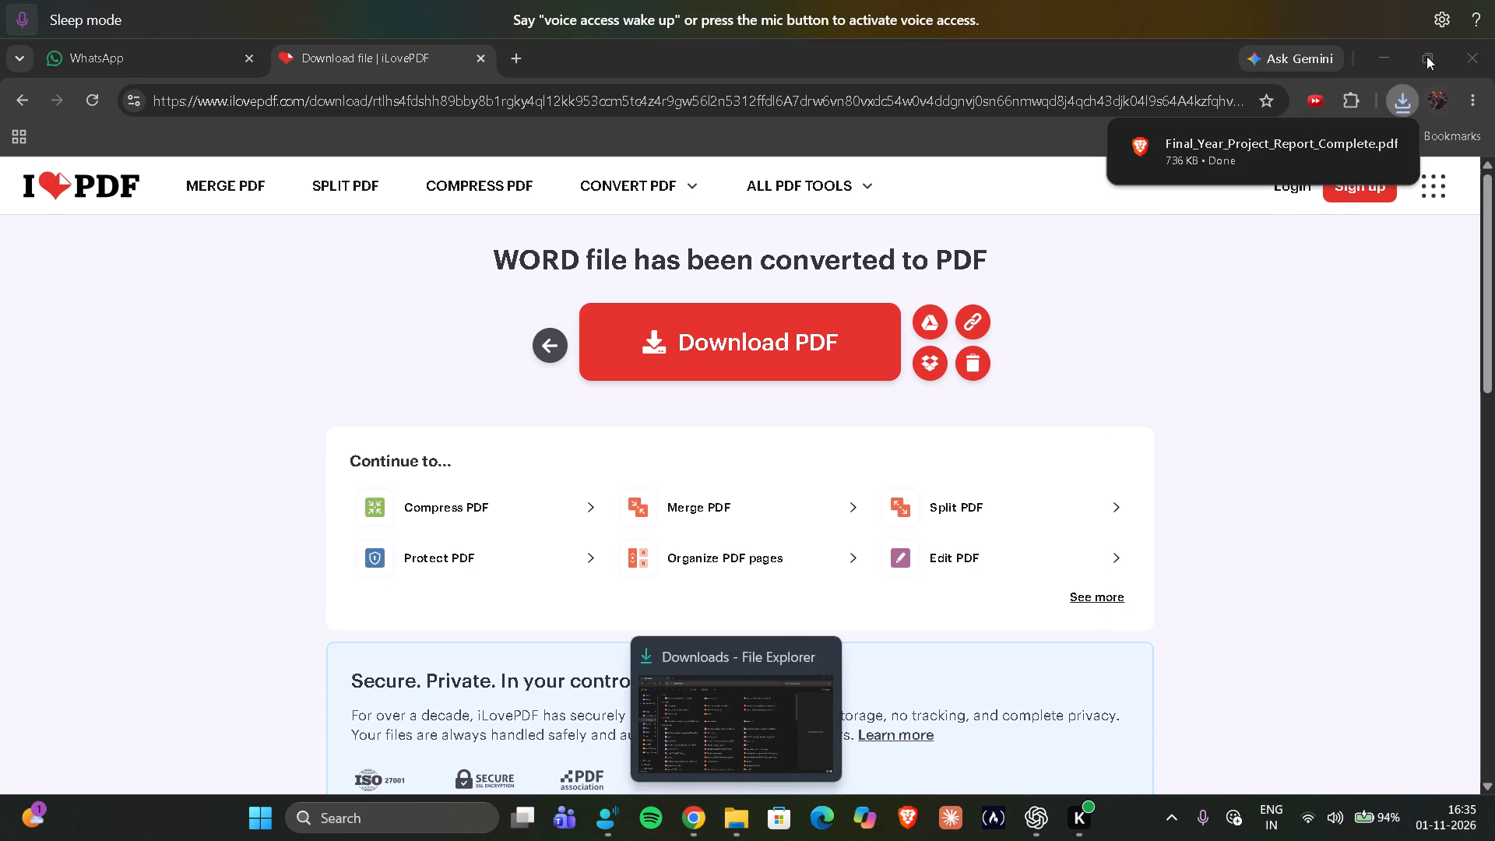
click(1346, 150)
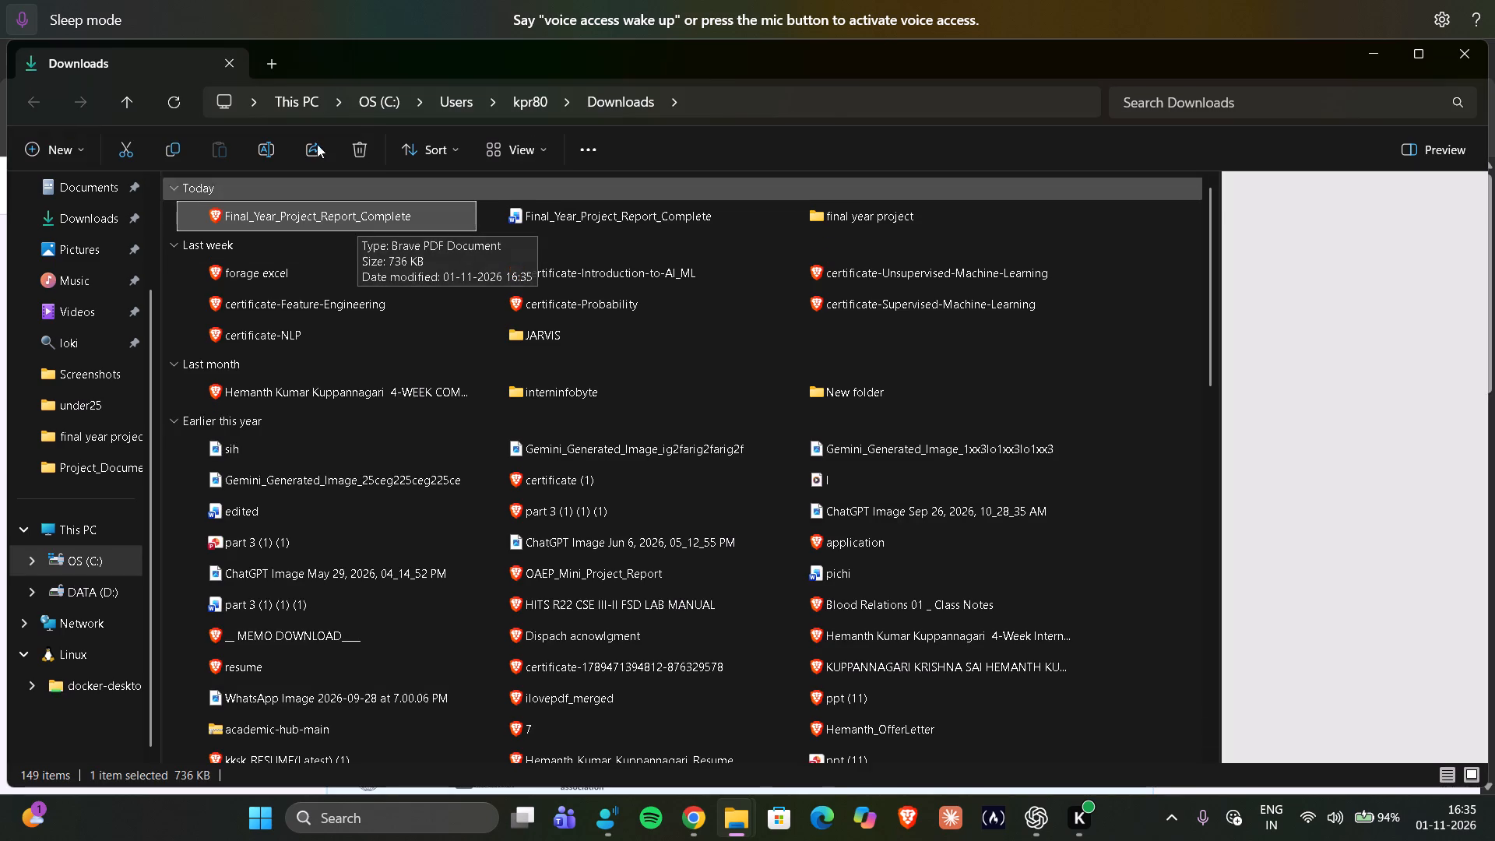
scroll(1330, 413, down, 7)
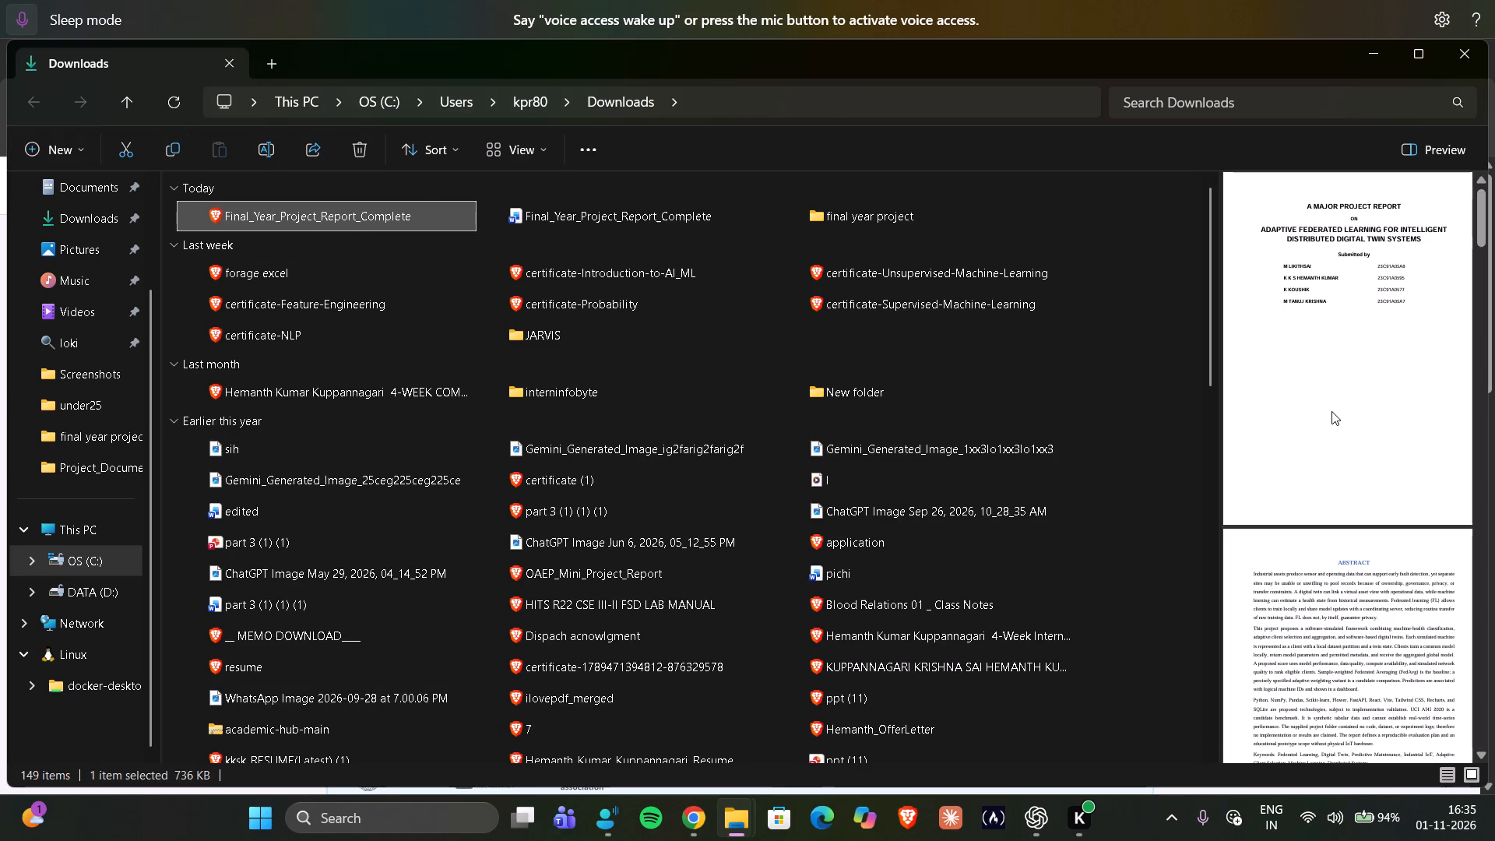
scroll(1331, 411, down, 16)
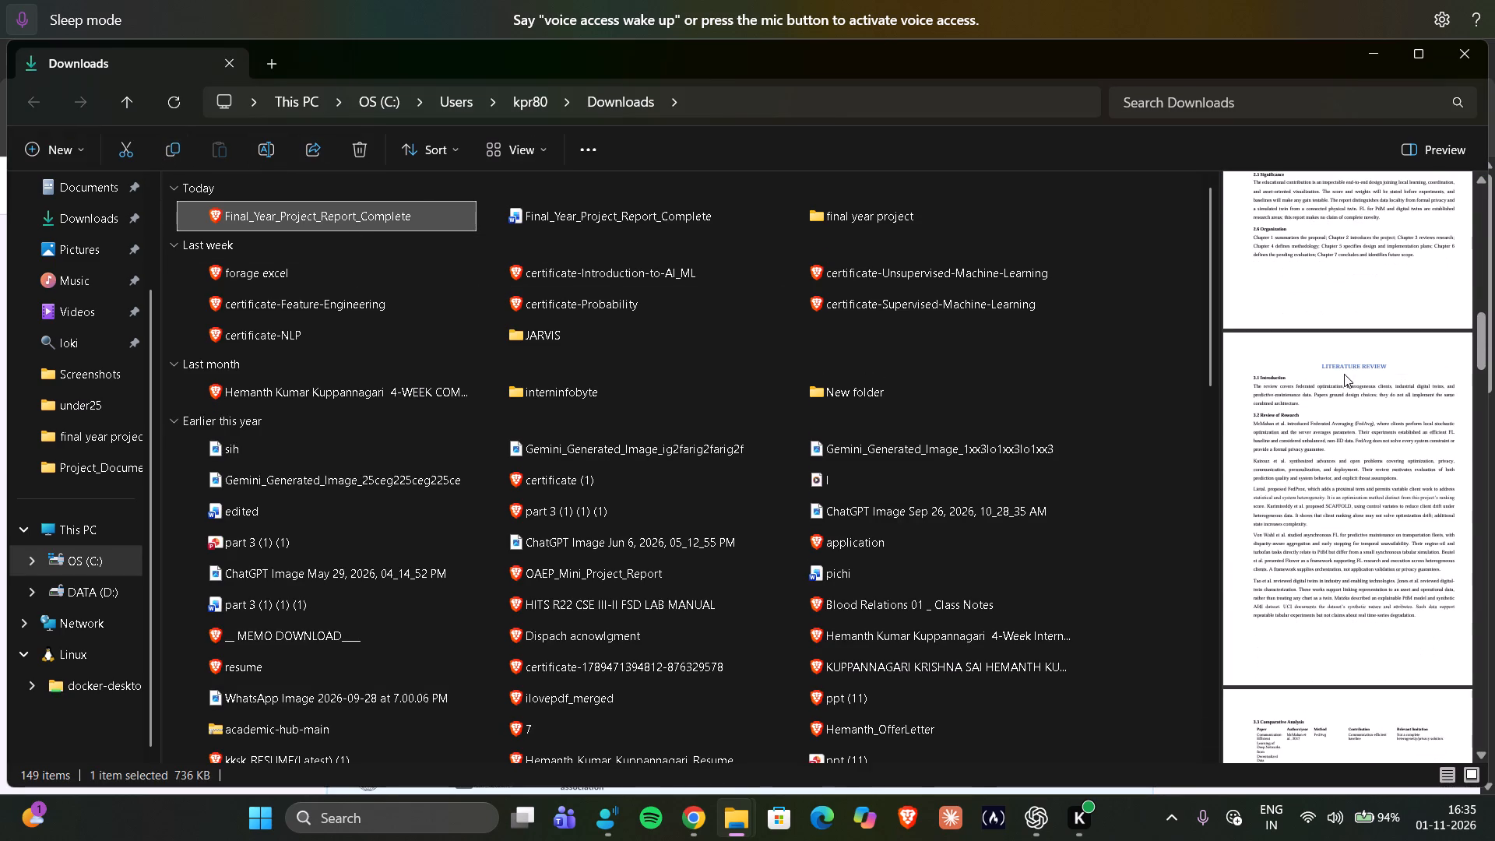
scroll(1344, 374, down, 20)
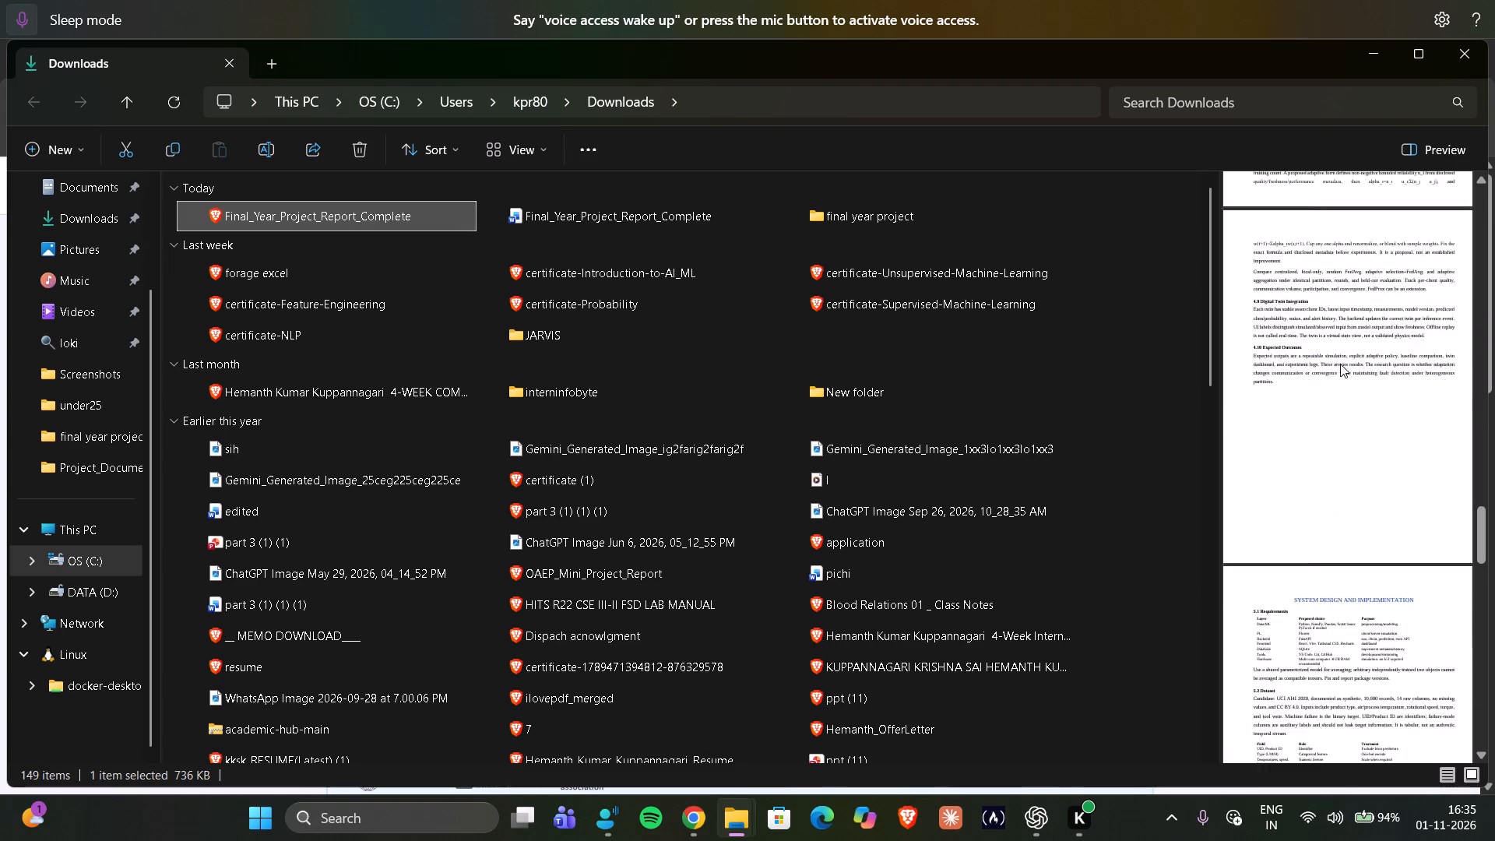
scroll(1340, 364, down, 14)
scroll(1339, 374, down, 7)
scroll(1349, 393, up, 5)
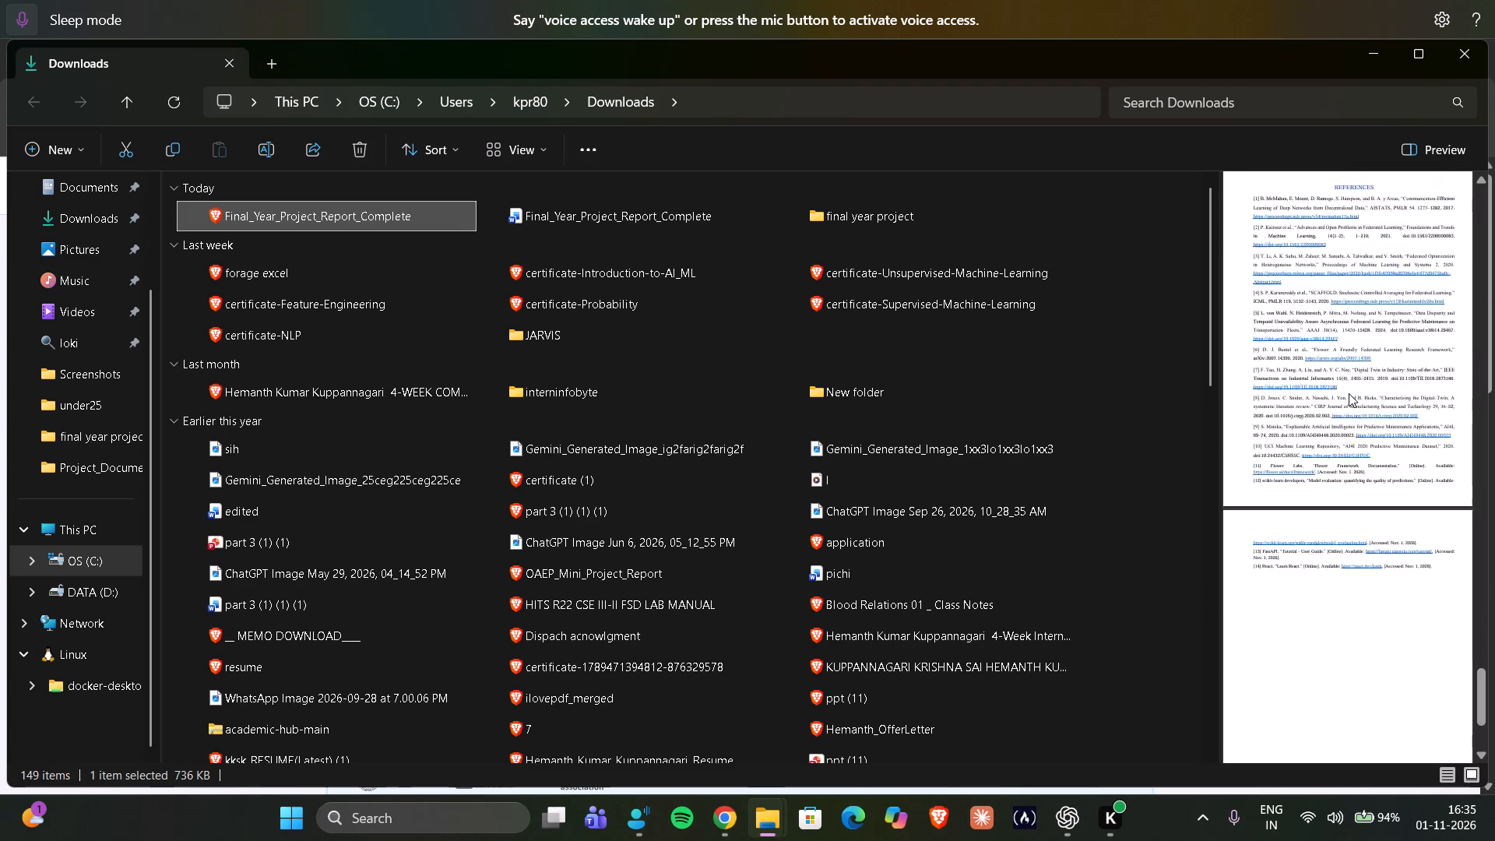
scroll(1349, 393, up, 20)
scroll(1349, 393, up, 14)
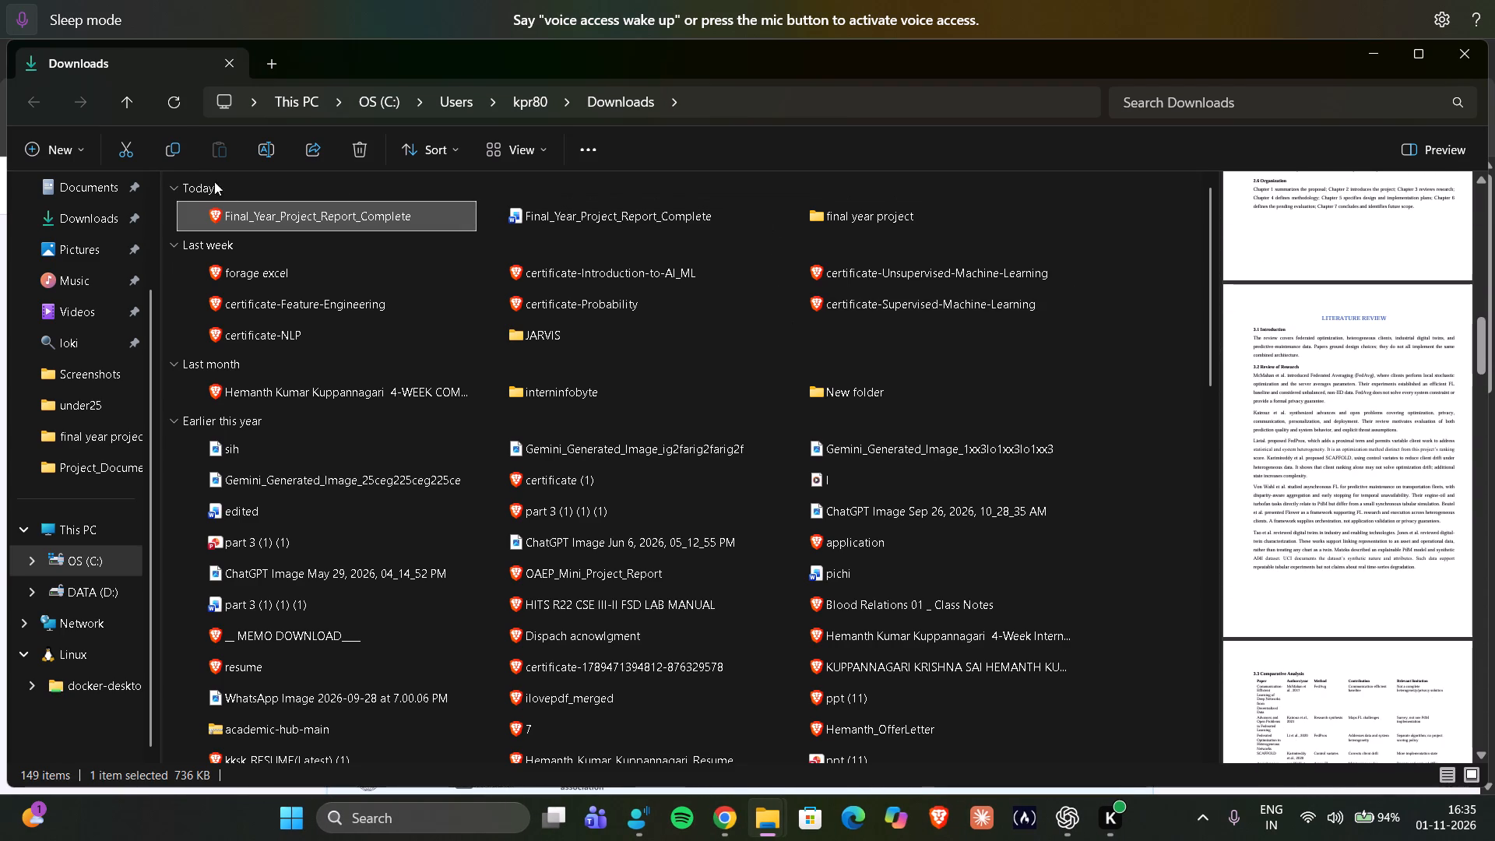
Copy the Final_Year_Project_Report_Complete PDF file from the Downloads folder.
click(176, 151)
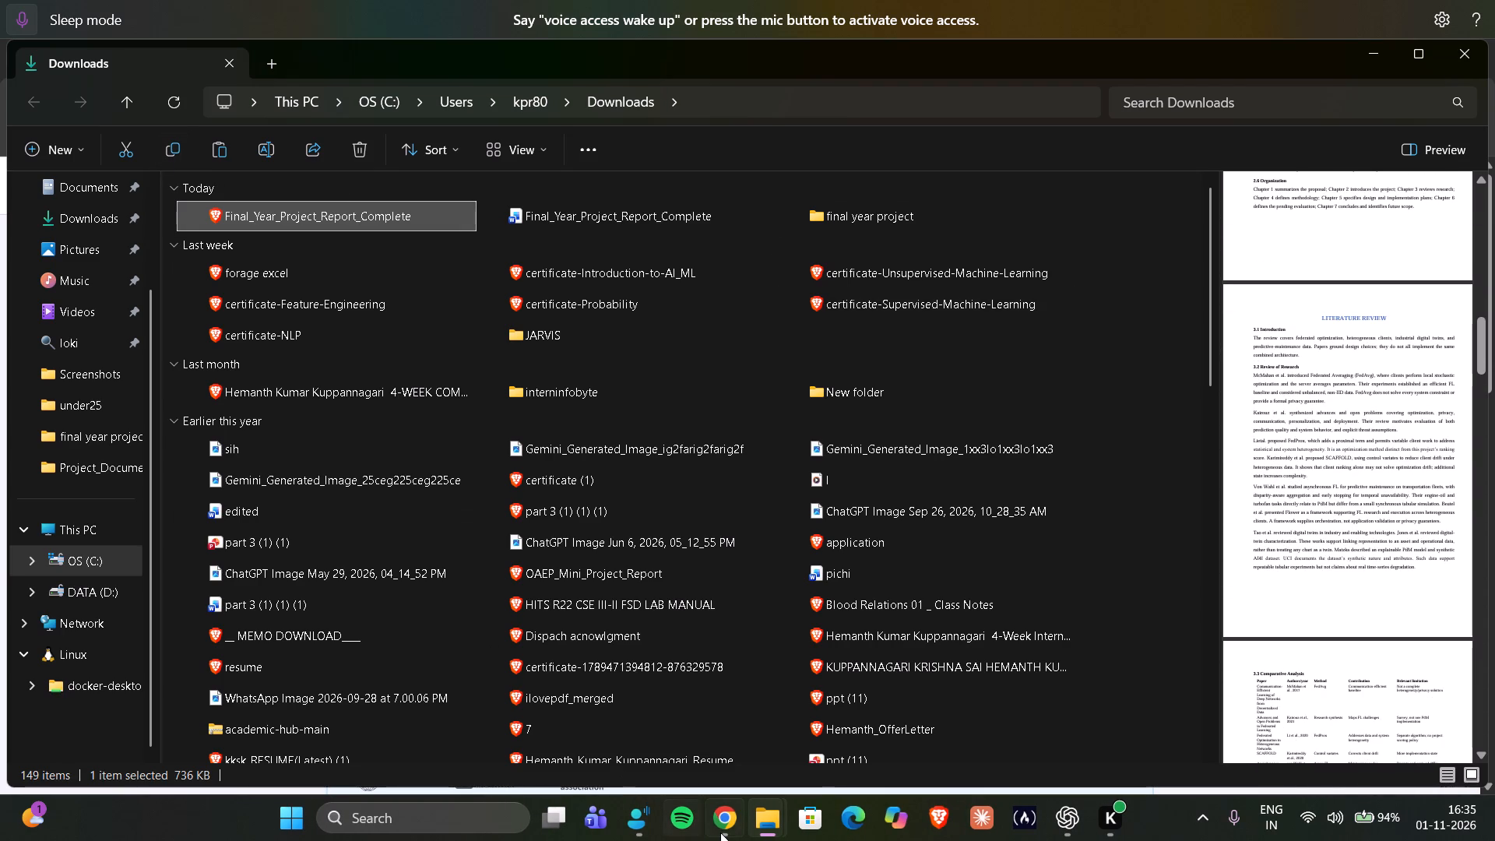
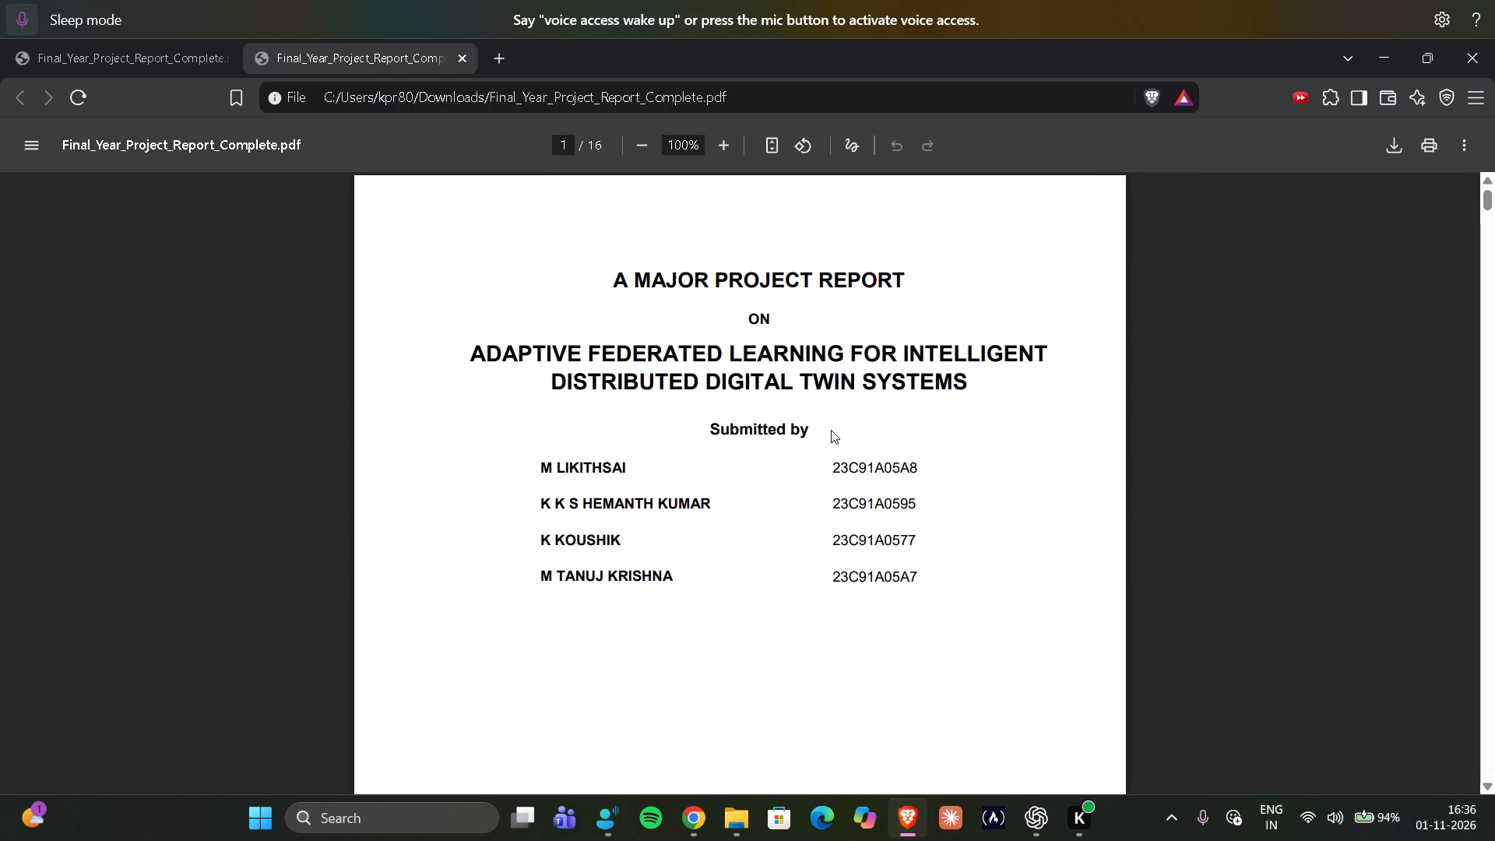
Review the opened PDF report's pages from the cover and abstract through the objectives, scope and literature review to the start of Research Methodology.
scroll(831, 433, down, 14)
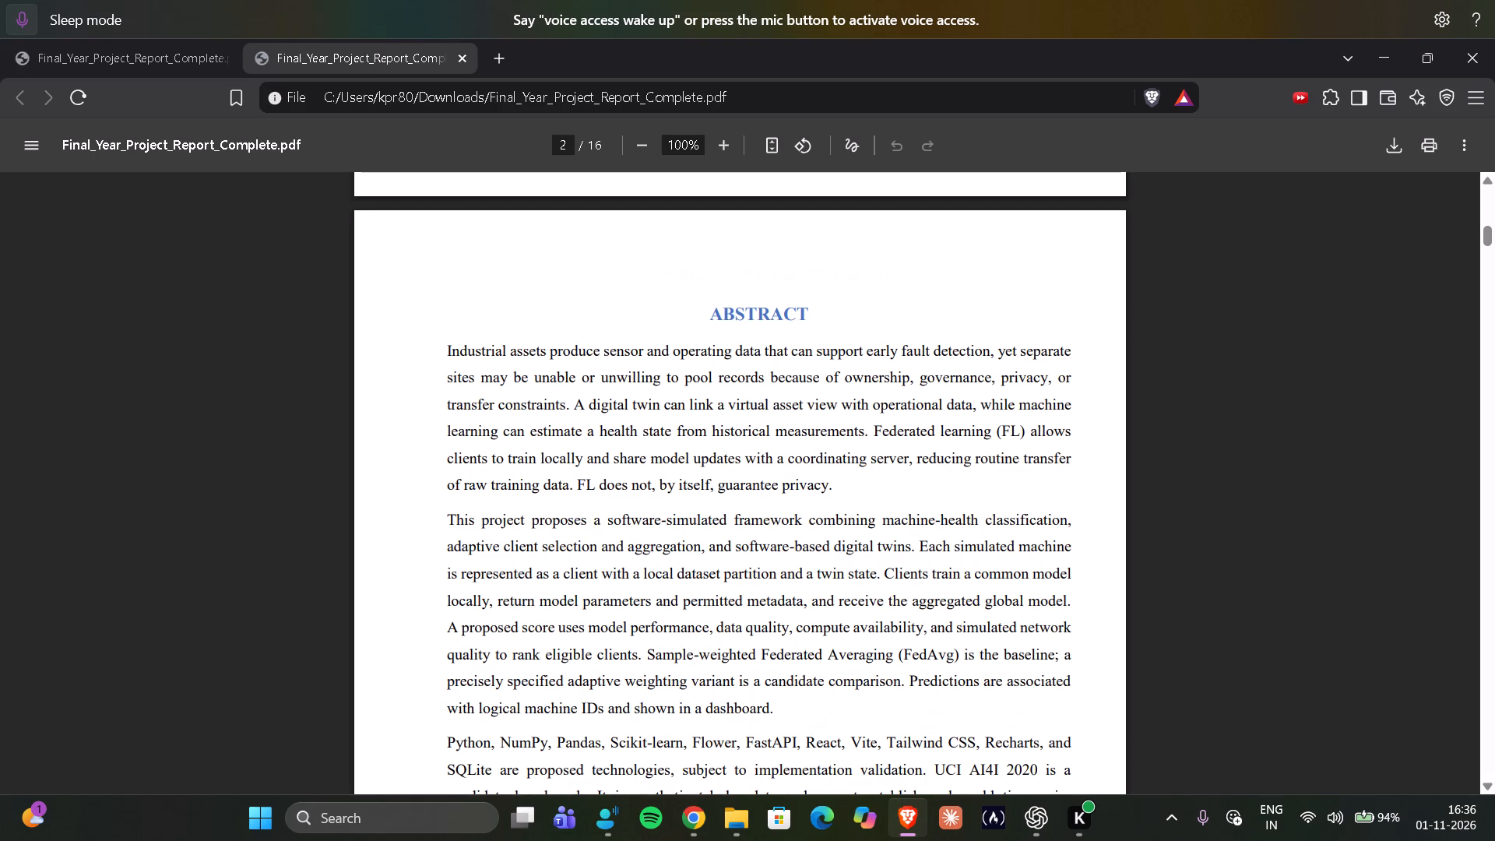
scroll(827, 455, down, 2)
scroll(827, 455, up, 5)
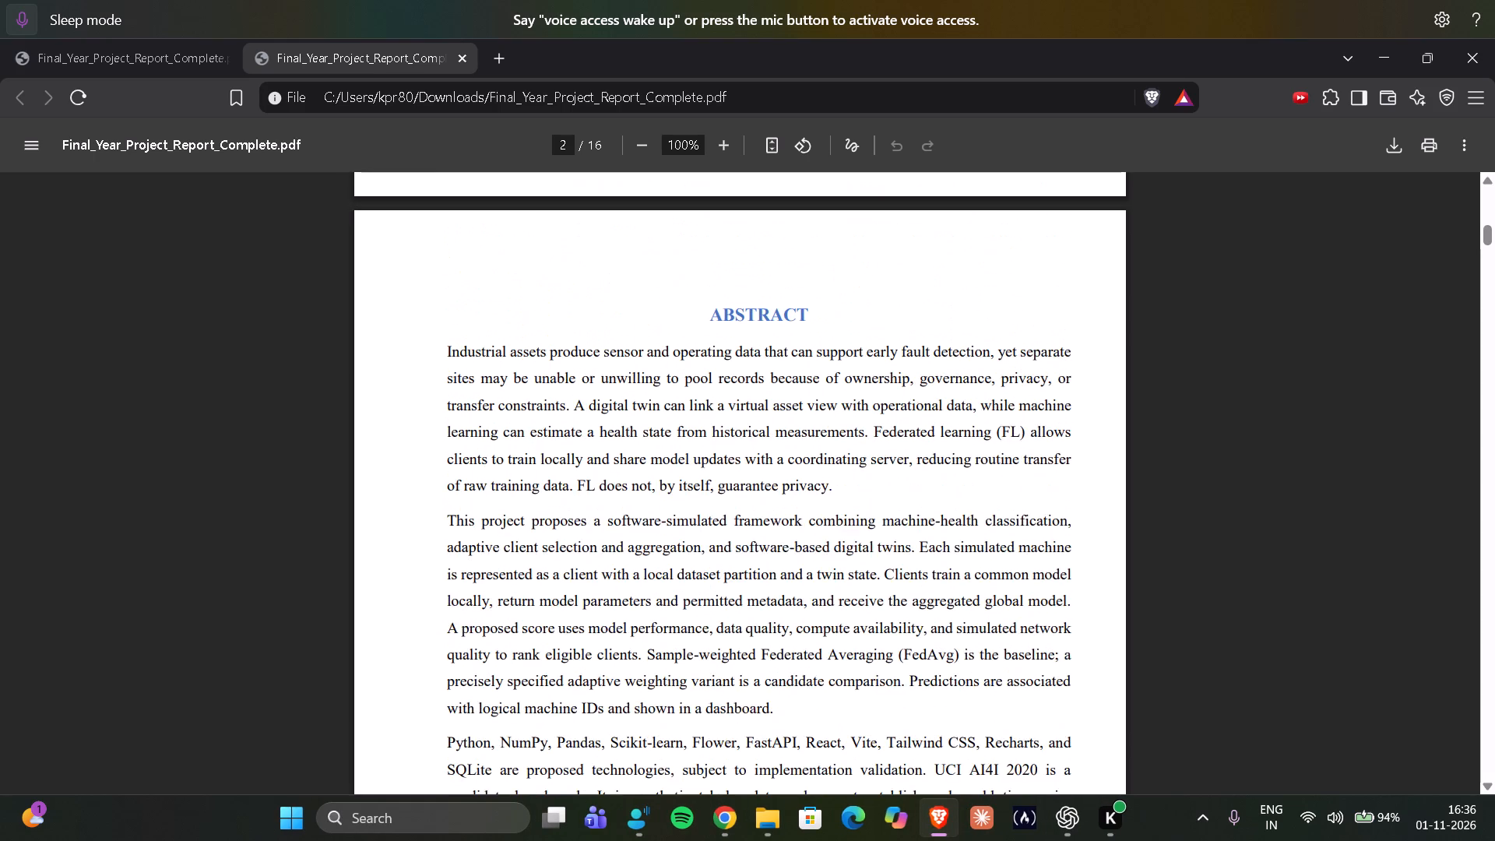
scroll(827, 455, down, 16)
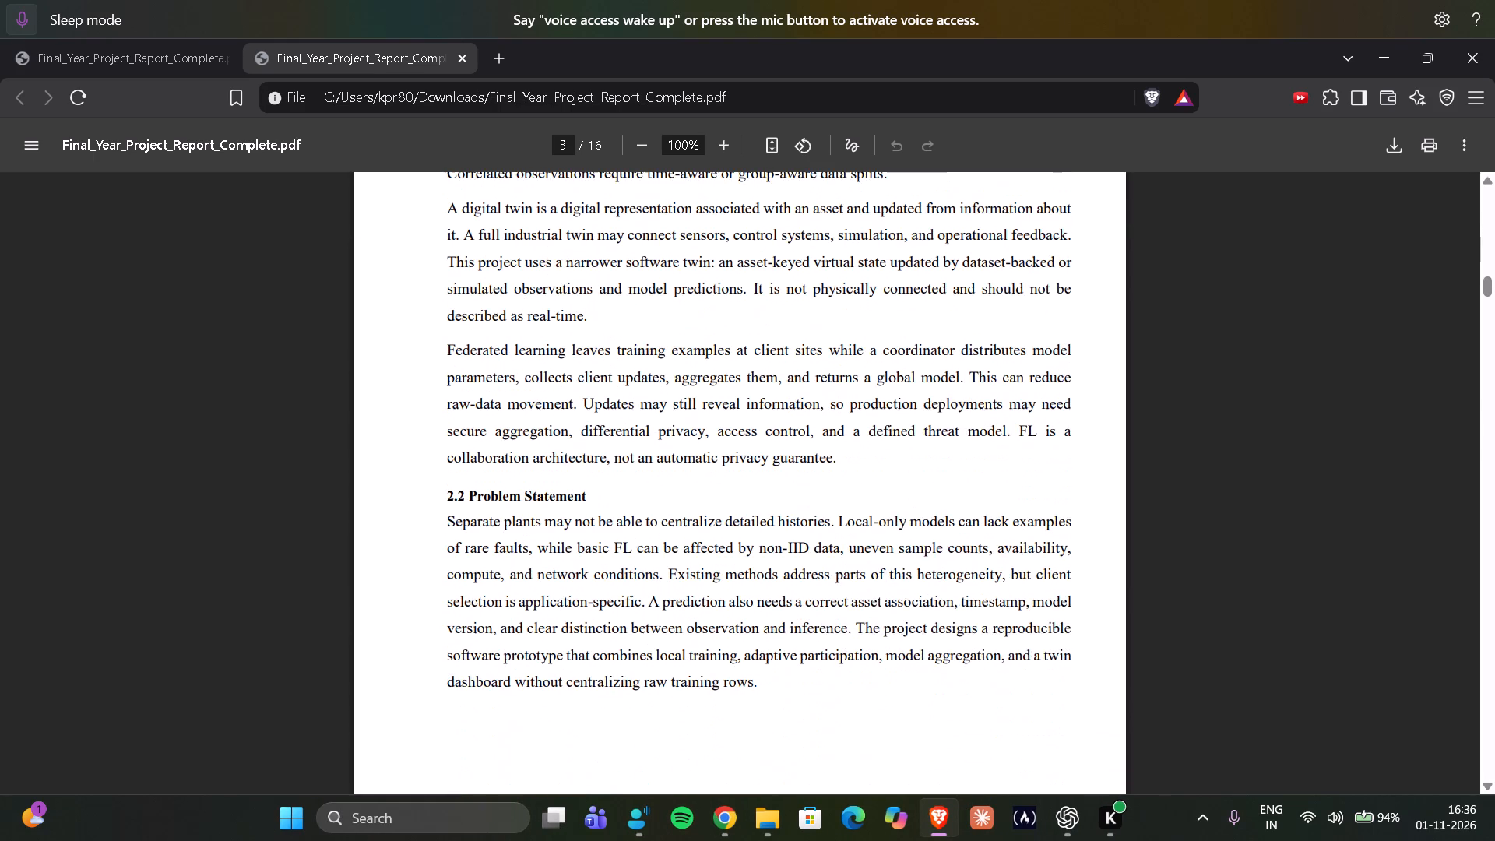
scroll(816, 471, down, 9)
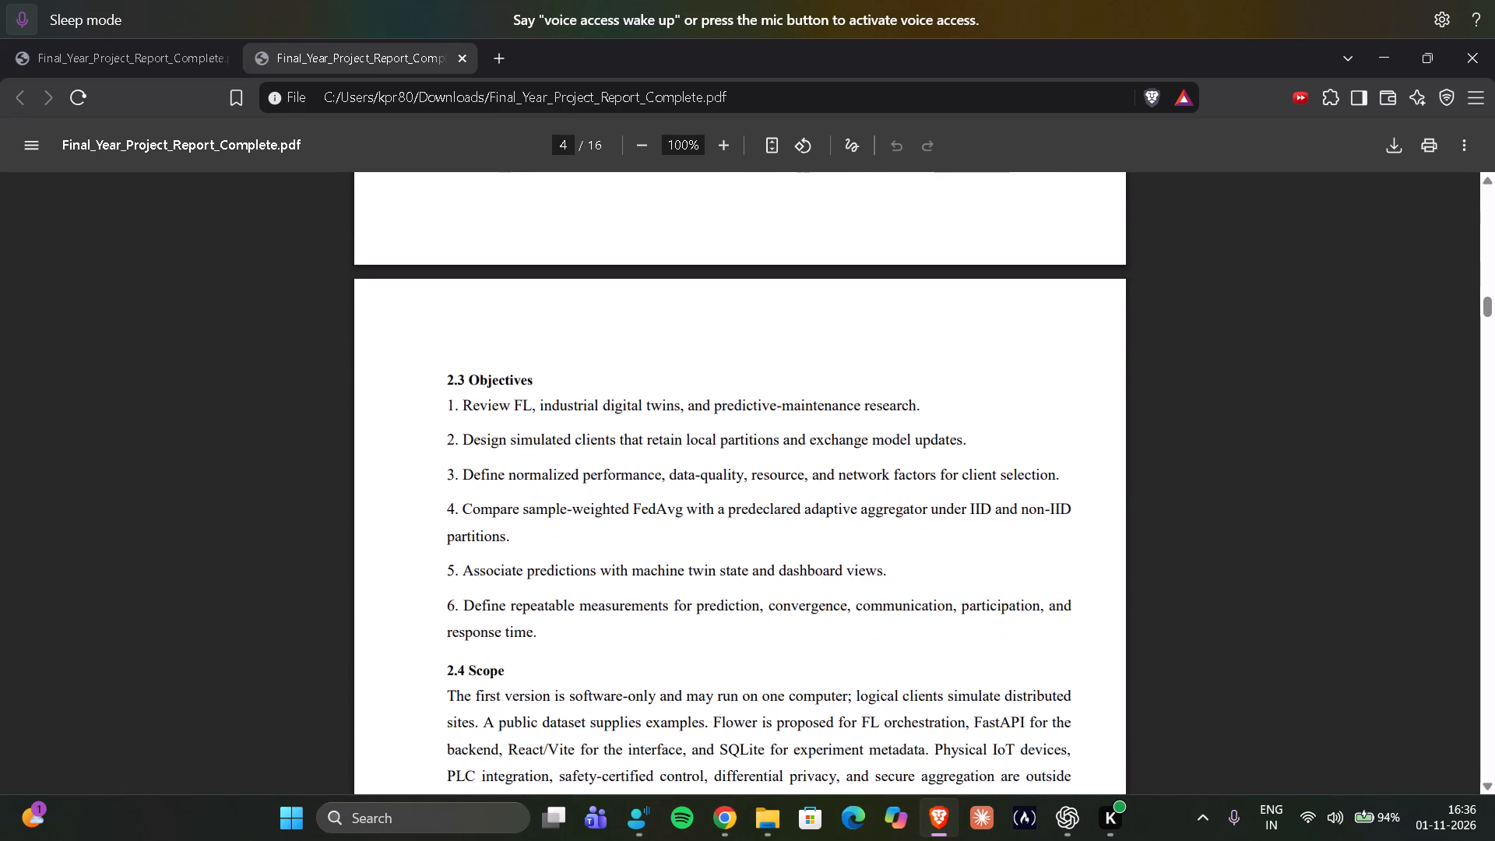
scroll(816, 470, down, 1)
scroll(816, 470, up, 1)
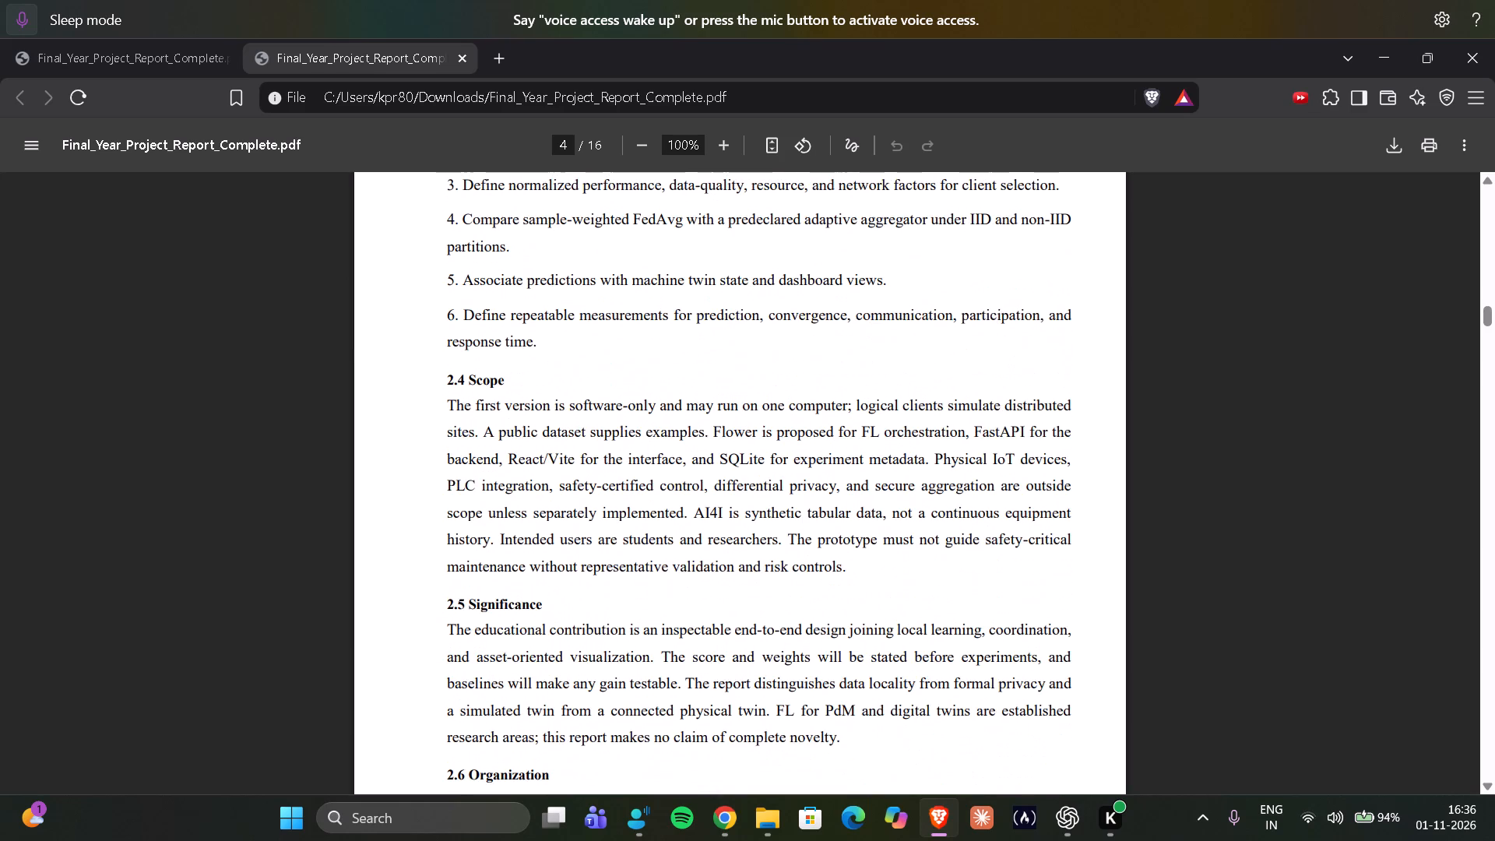
scroll(816, 484, down, 15)
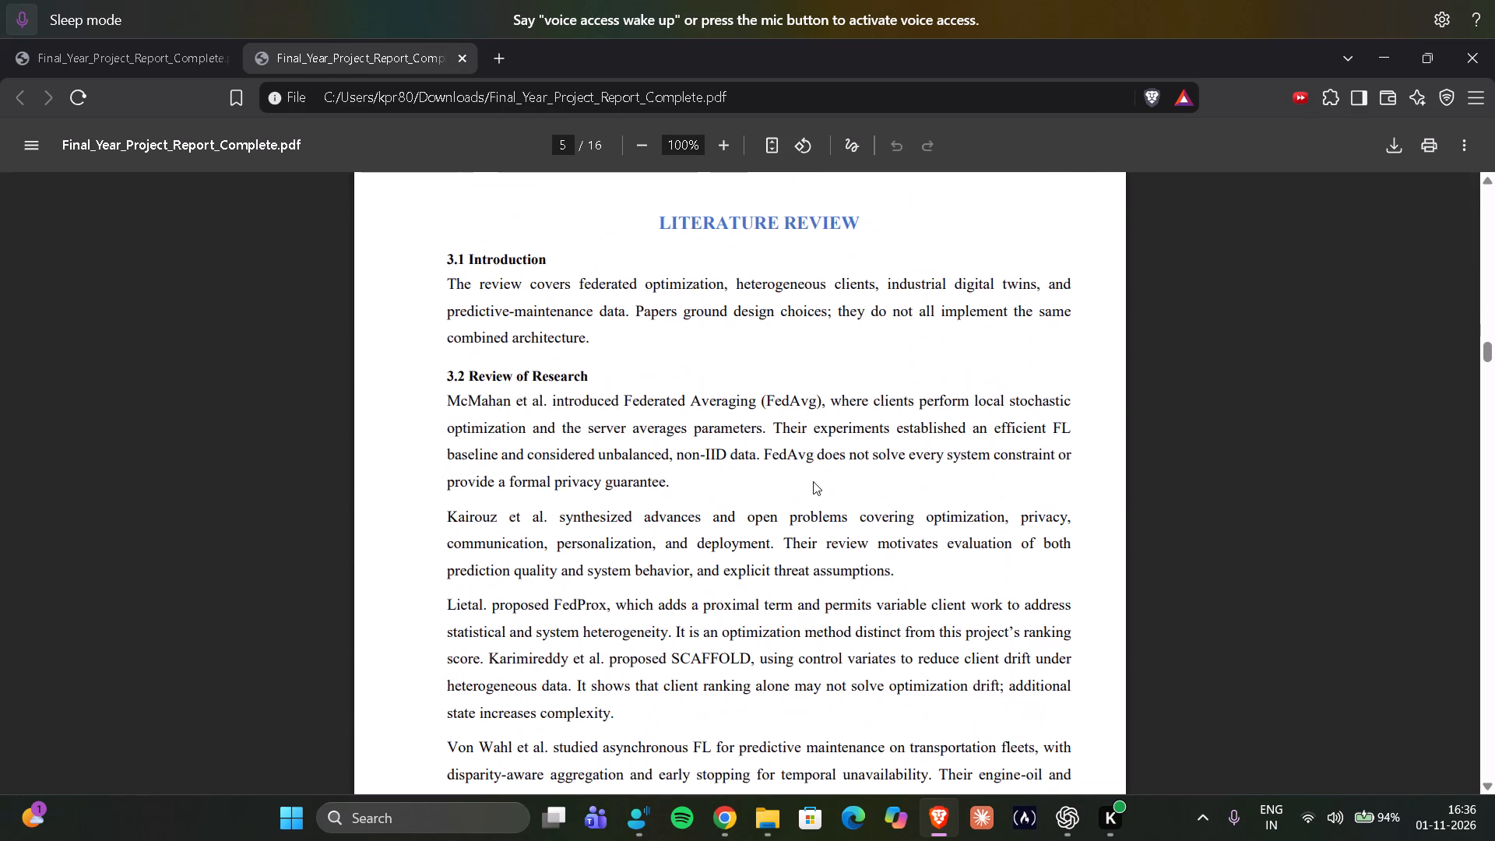
scroll(813, 481, down, 14)
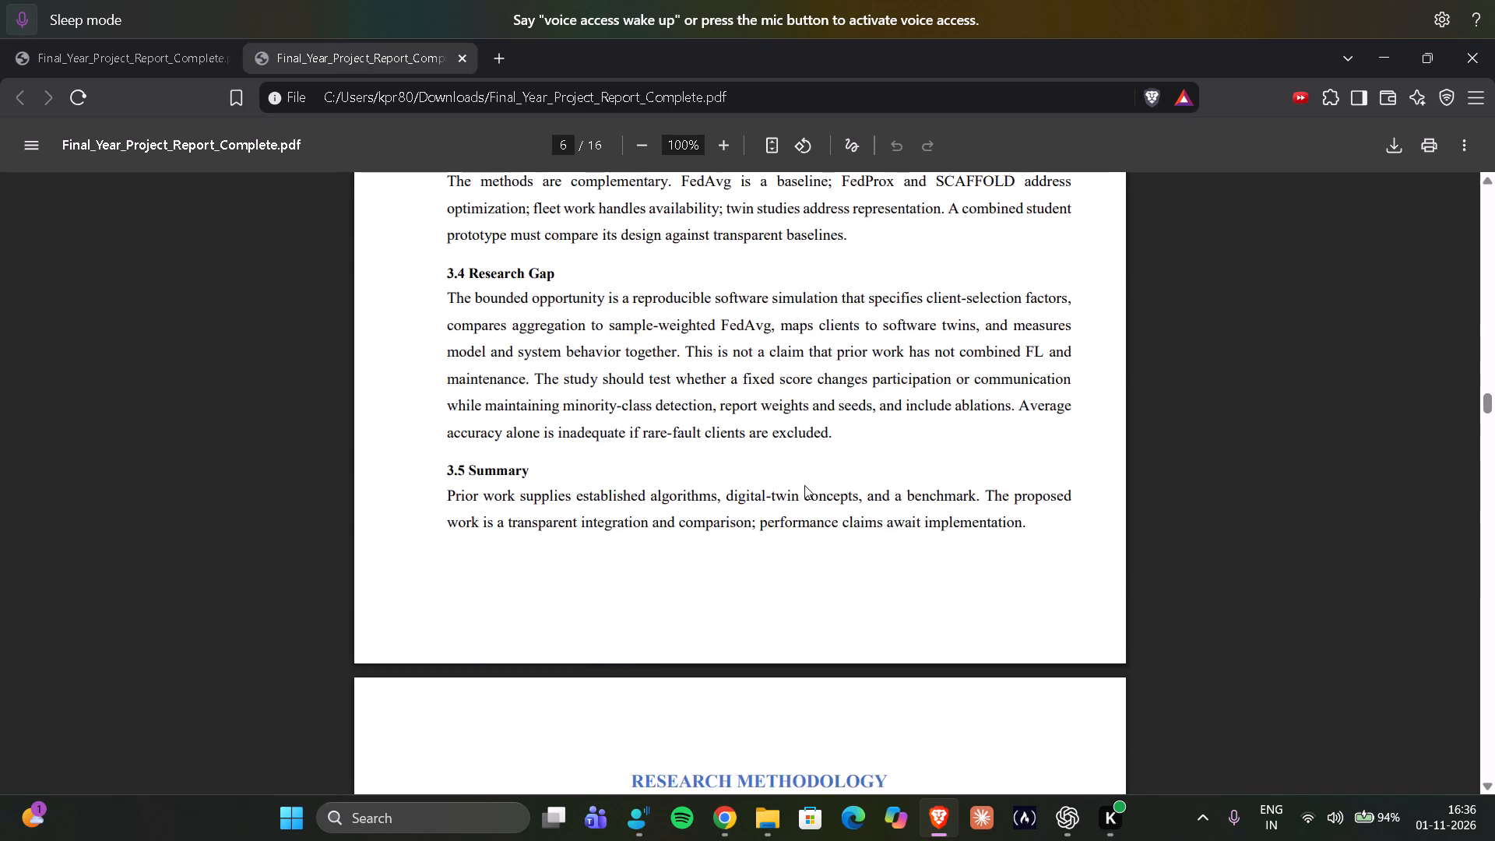
Review the PDF report's Research Methodology chapter, including the architecture and workflow diagrams, through the Expected Outcomes section.
scroll(804, 485, down, 4)
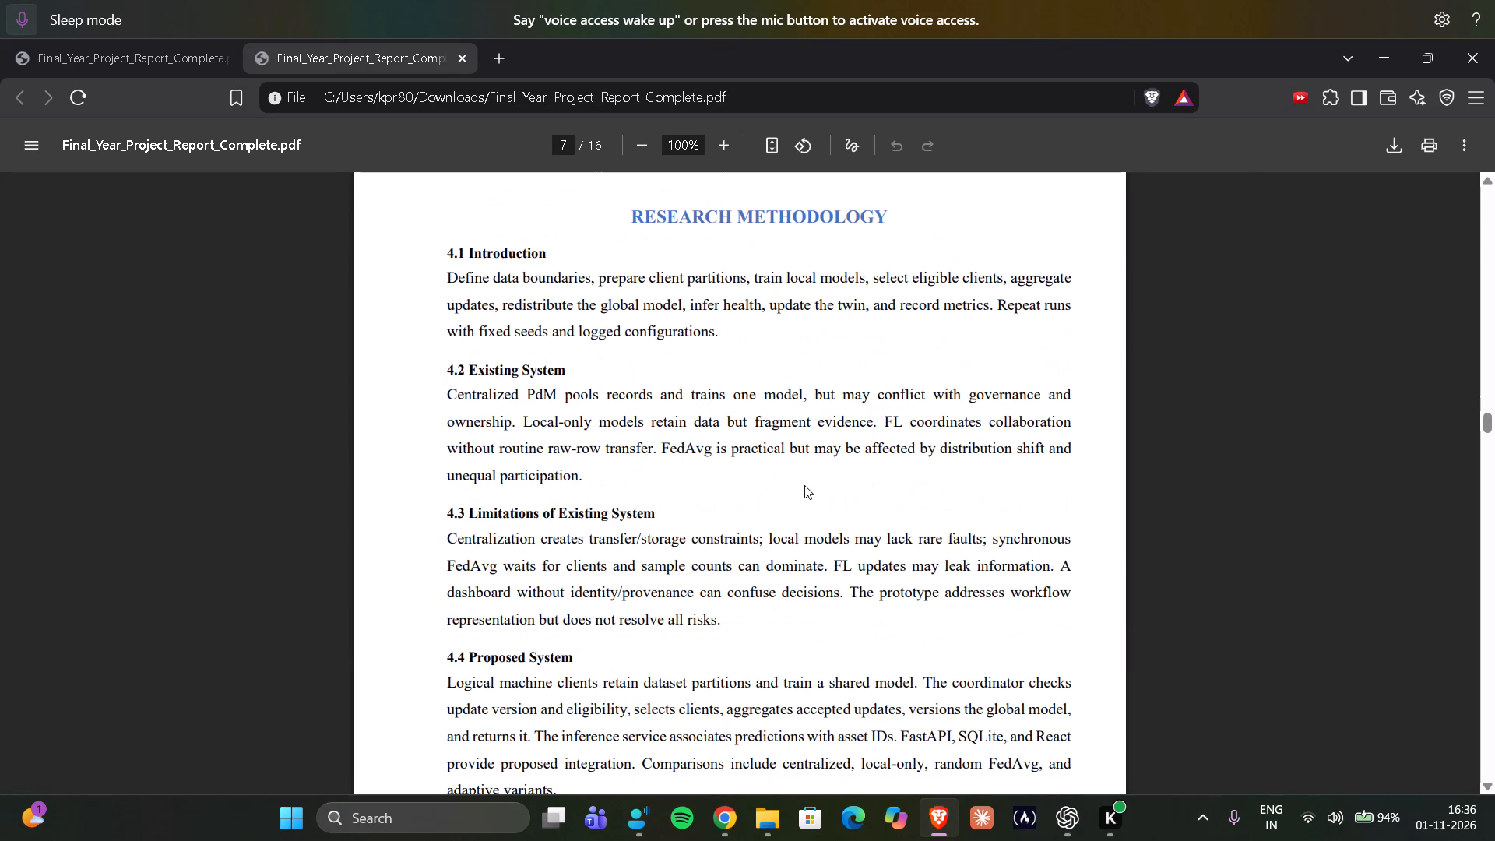
scroll(707, 518, down, 5)
scroll(676, 459, down, 7)
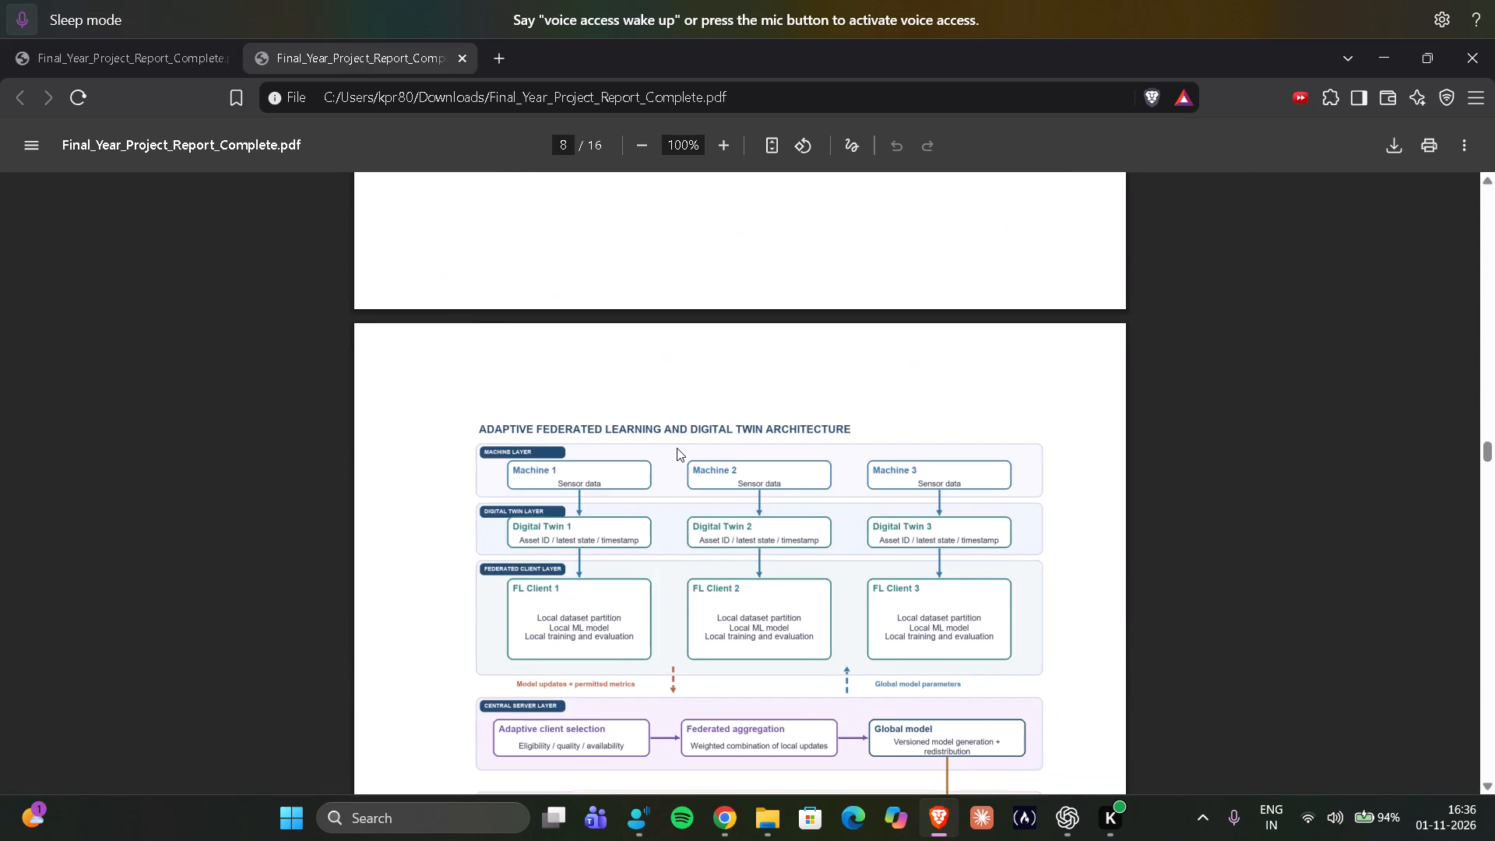
scroll(677, 448, down, 13)
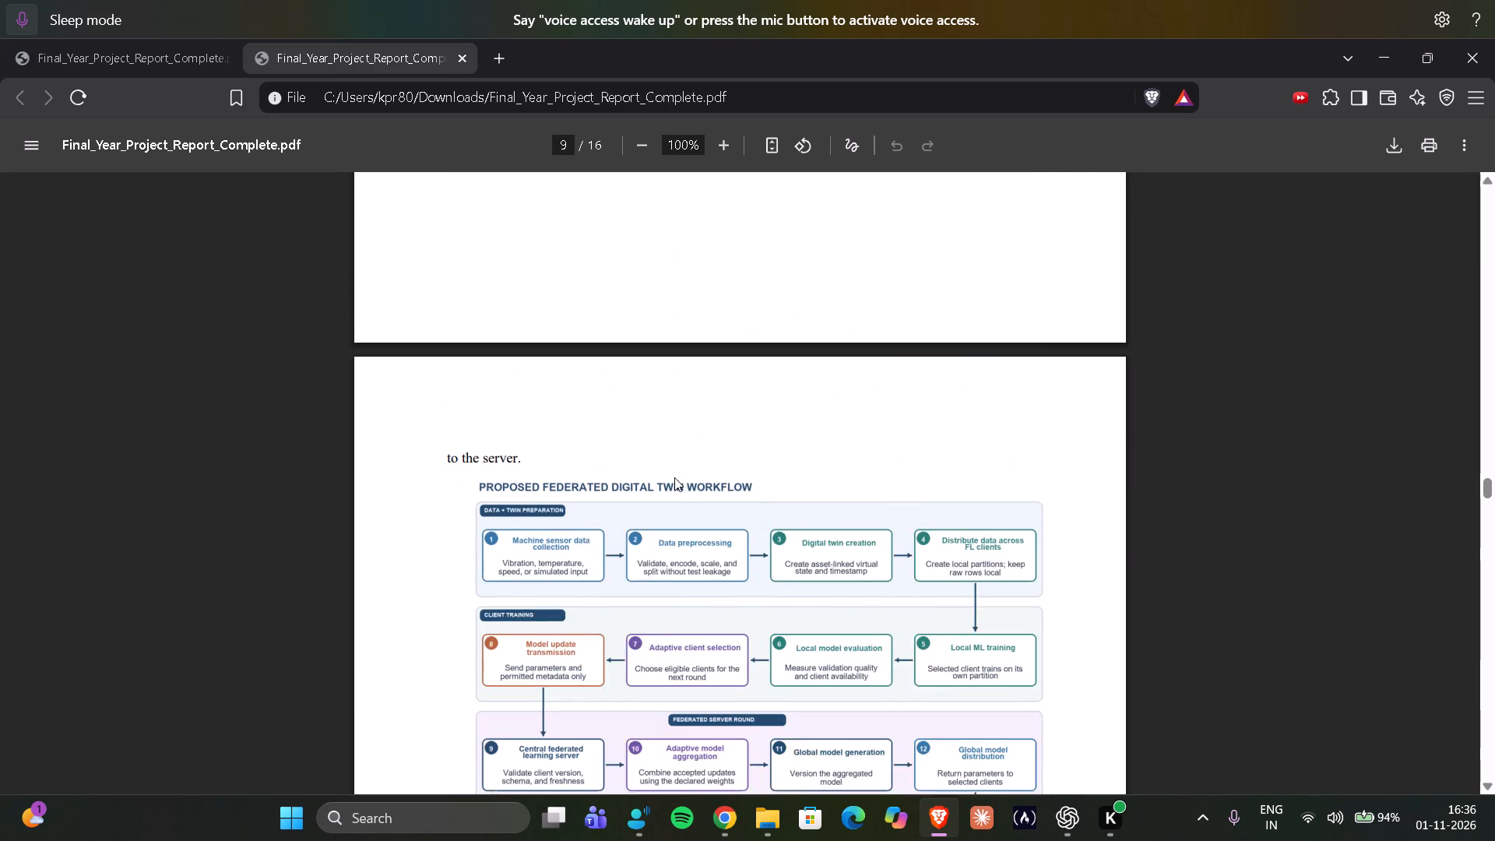
scroll(666, 495, down, 15)
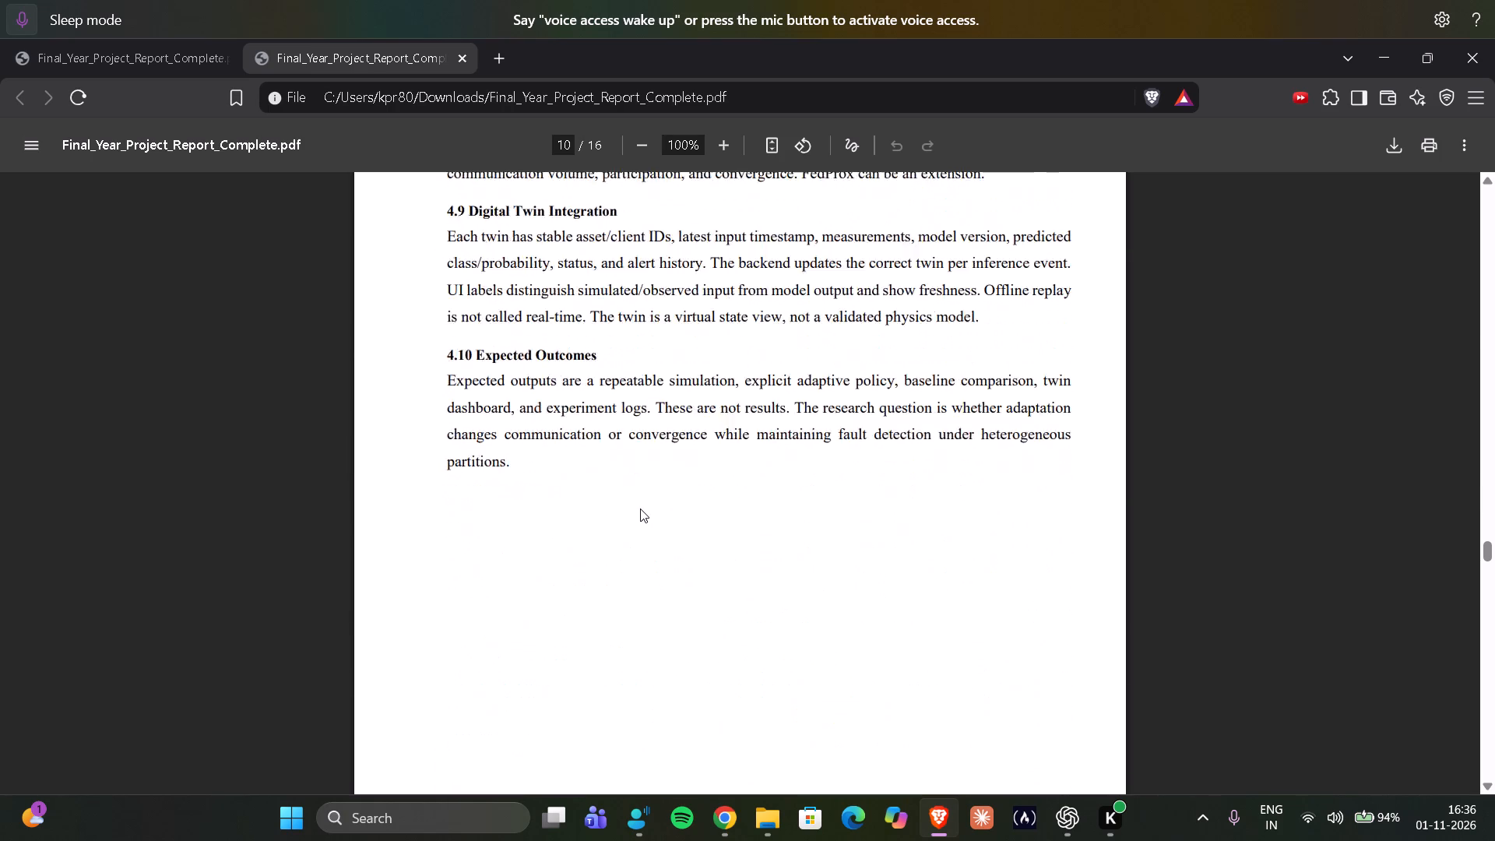
Review the PDF report's remaining pages from the implementation chapter through the discussion, Conclusion and Future Scope, and References.
scroll(640, 508, down, 19)
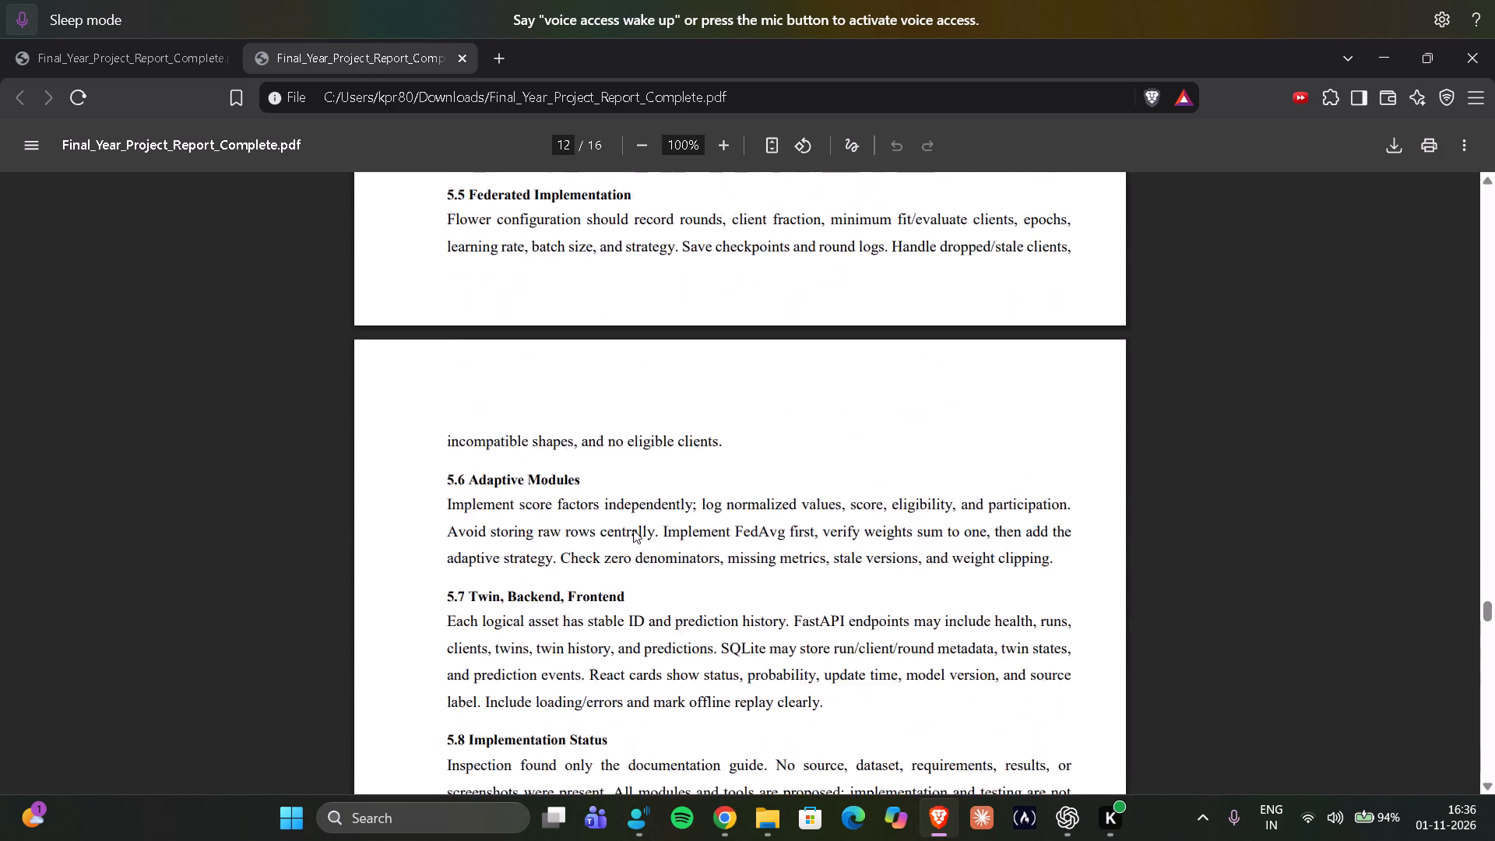
scroll(631, 529, down, 17)
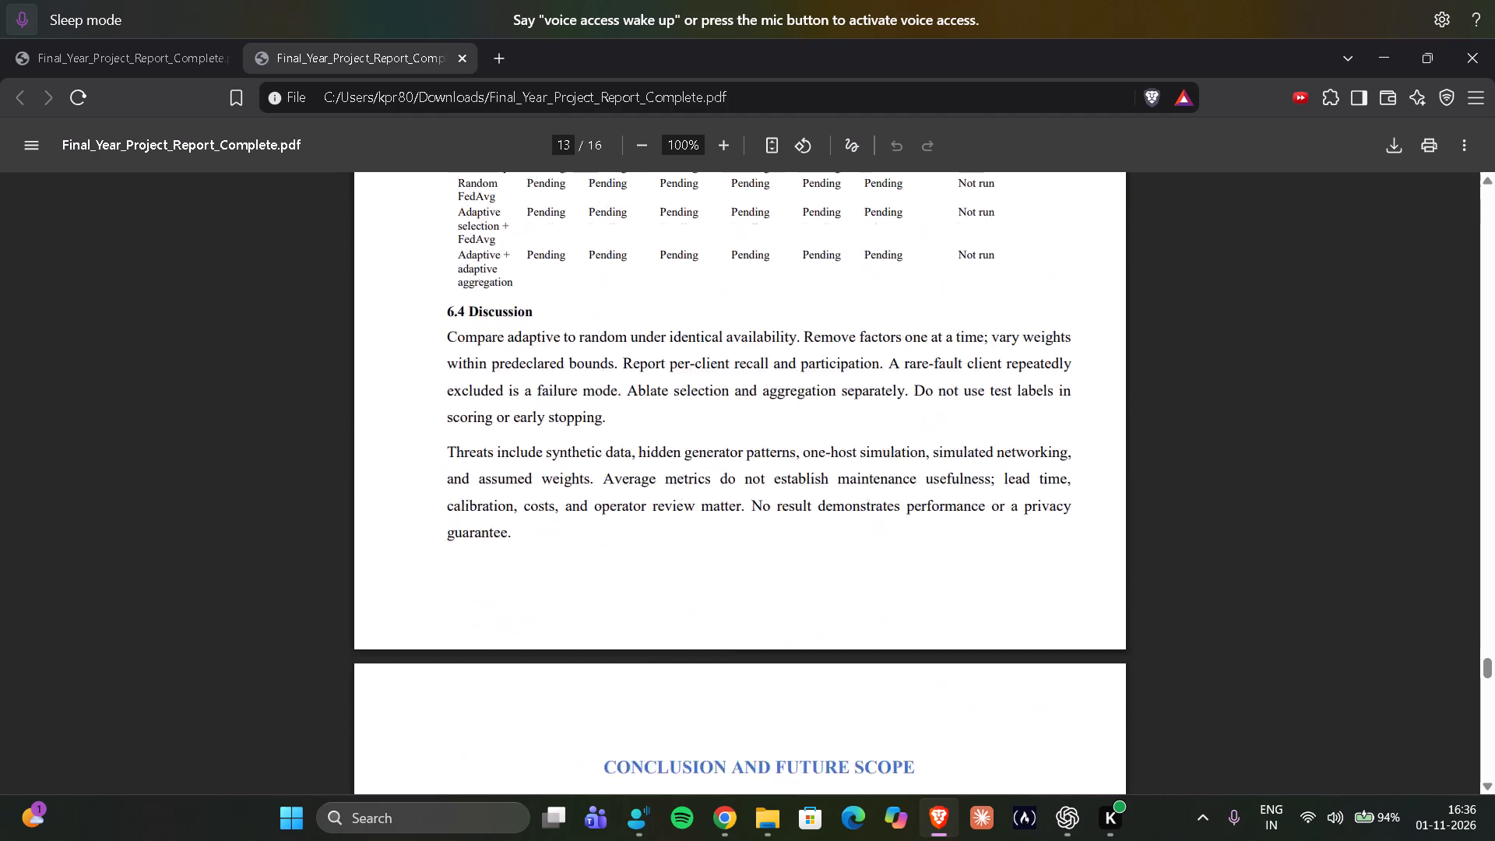
scroll(624, 510, down, 10)
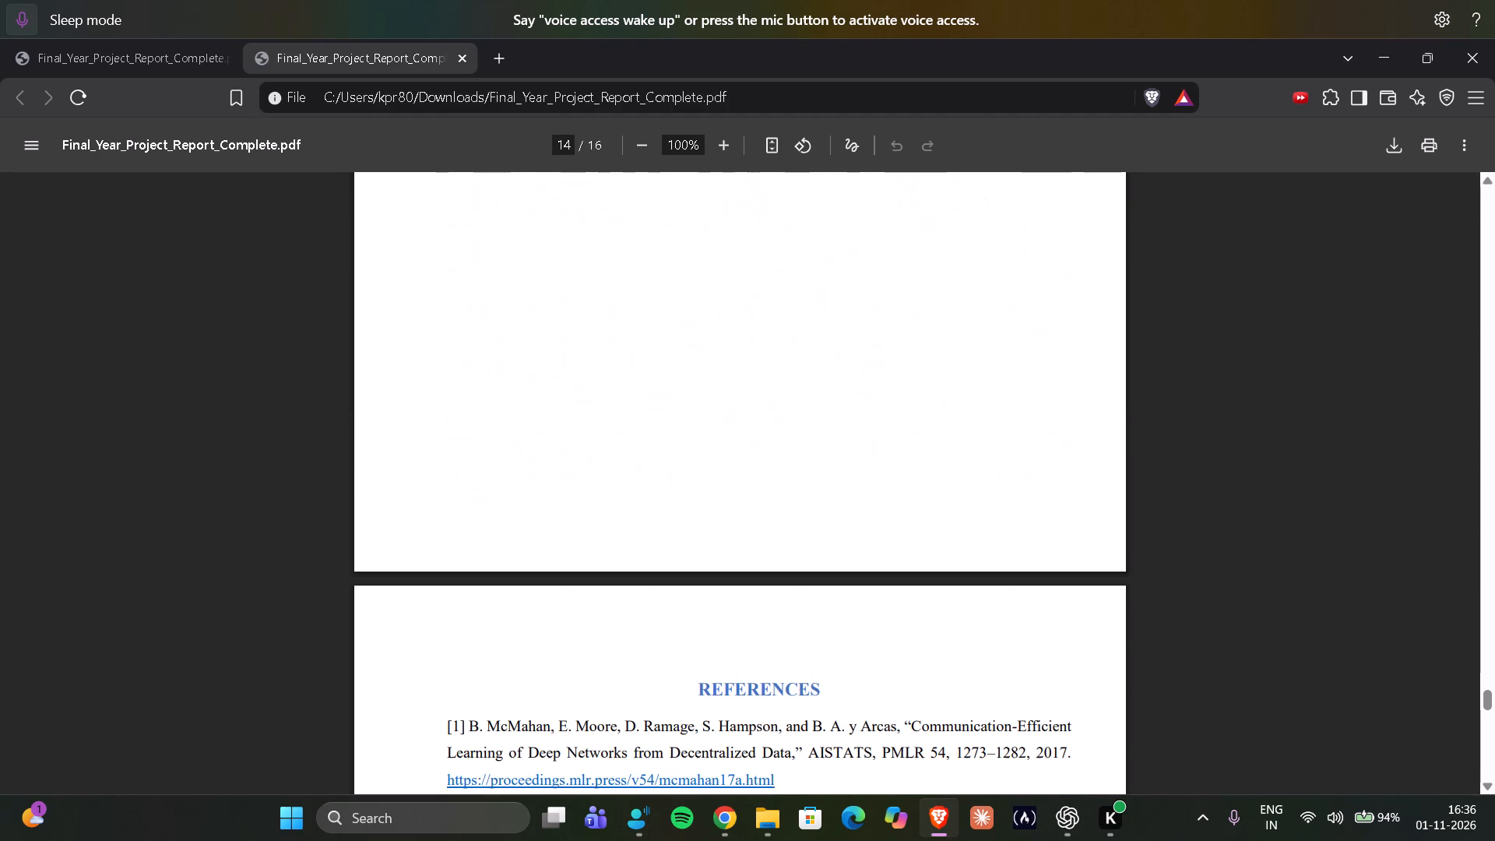
scroll(621, 504, down, 4)
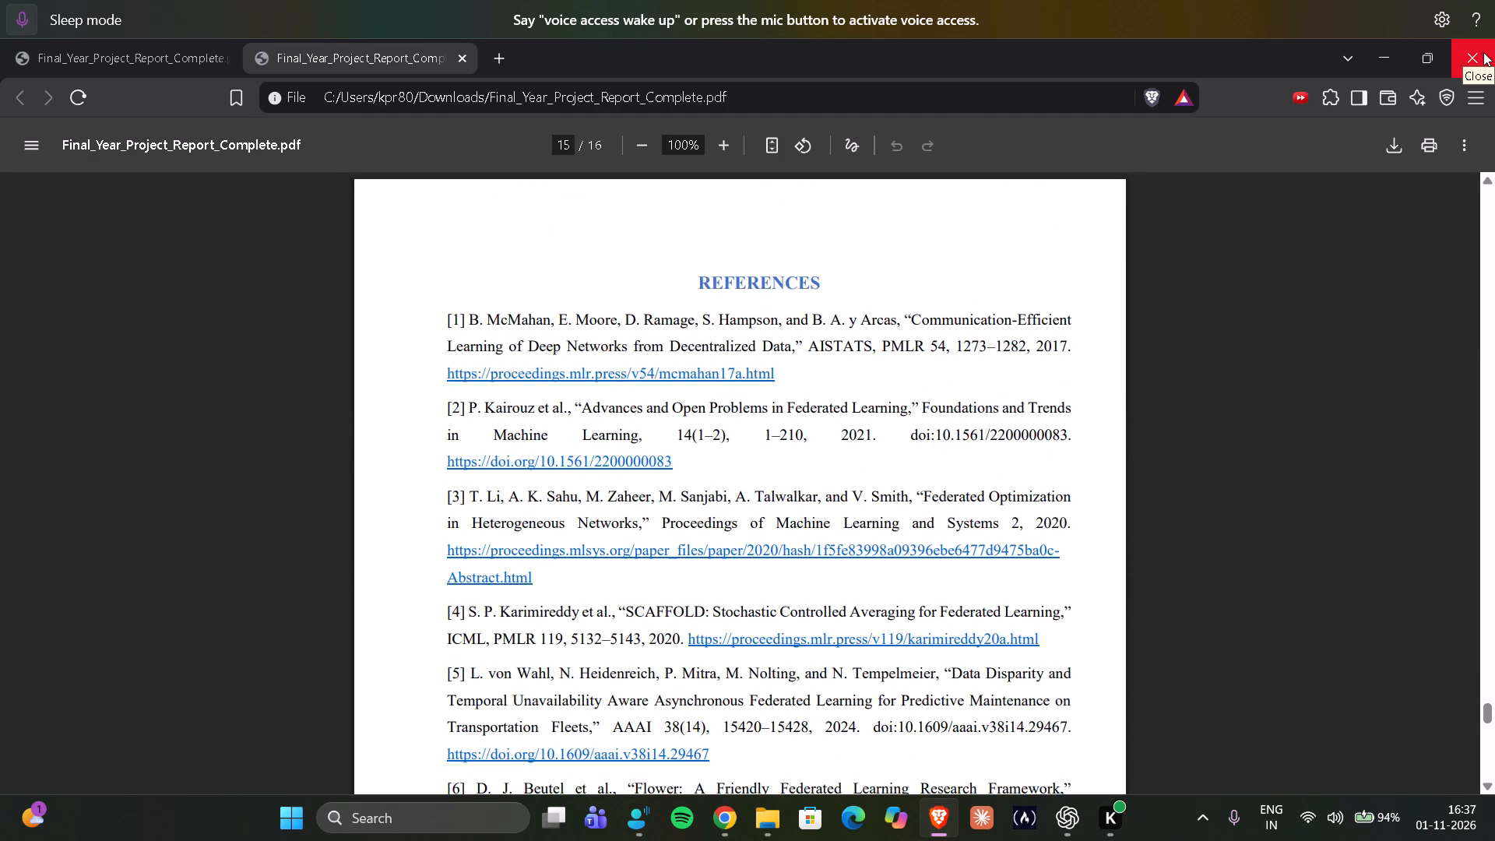
Close the browser window showing the Final_Year_Project_Report_Complete PDF.
click(1483, 52)
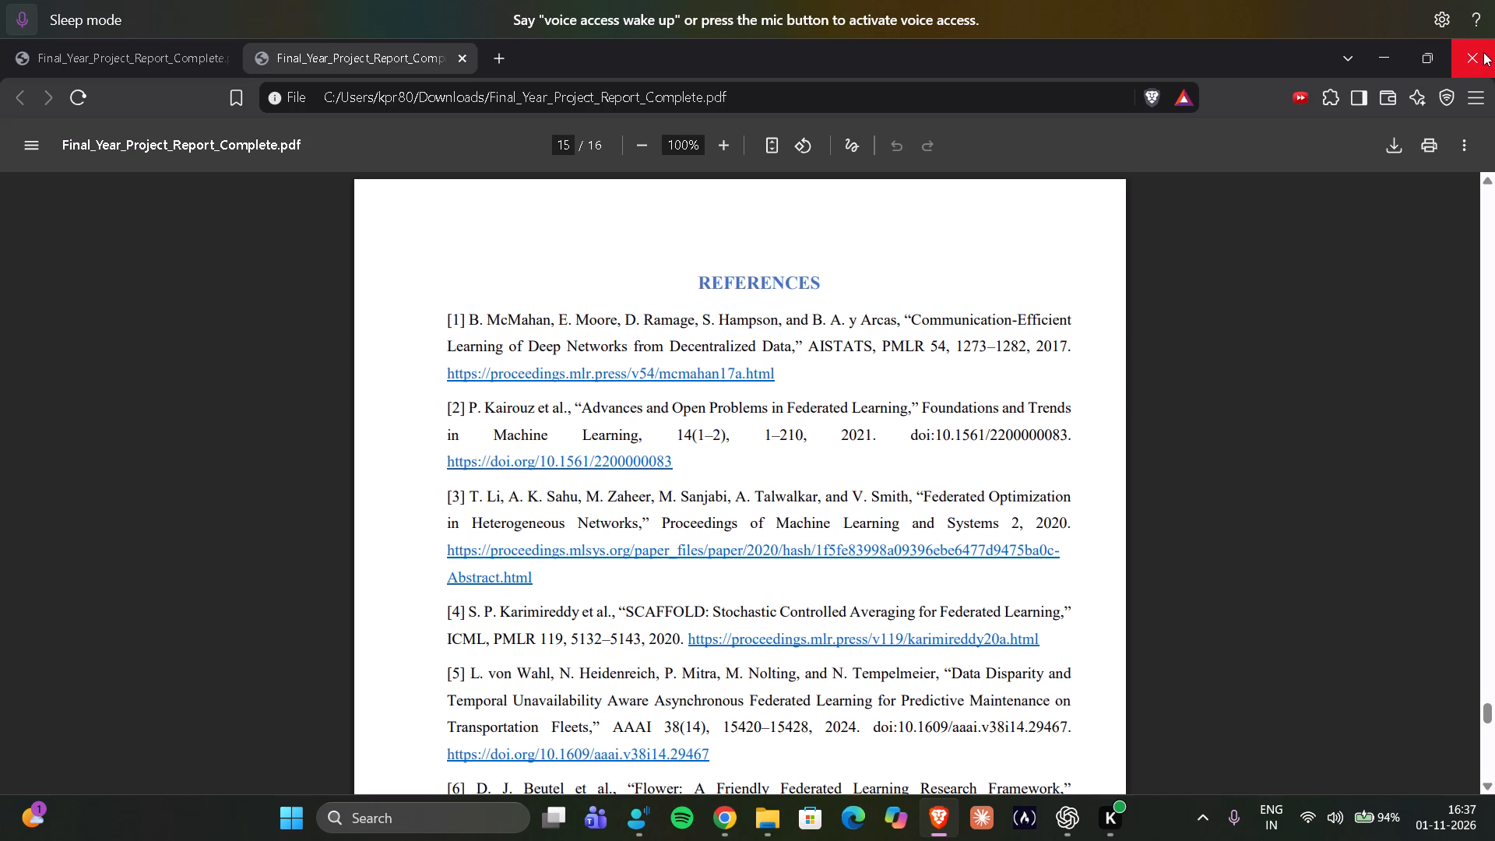